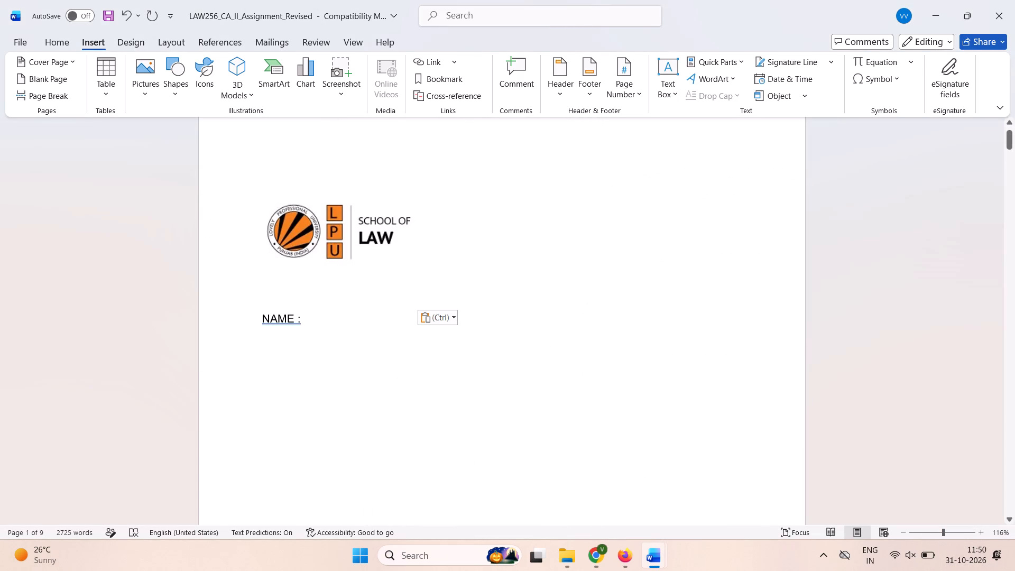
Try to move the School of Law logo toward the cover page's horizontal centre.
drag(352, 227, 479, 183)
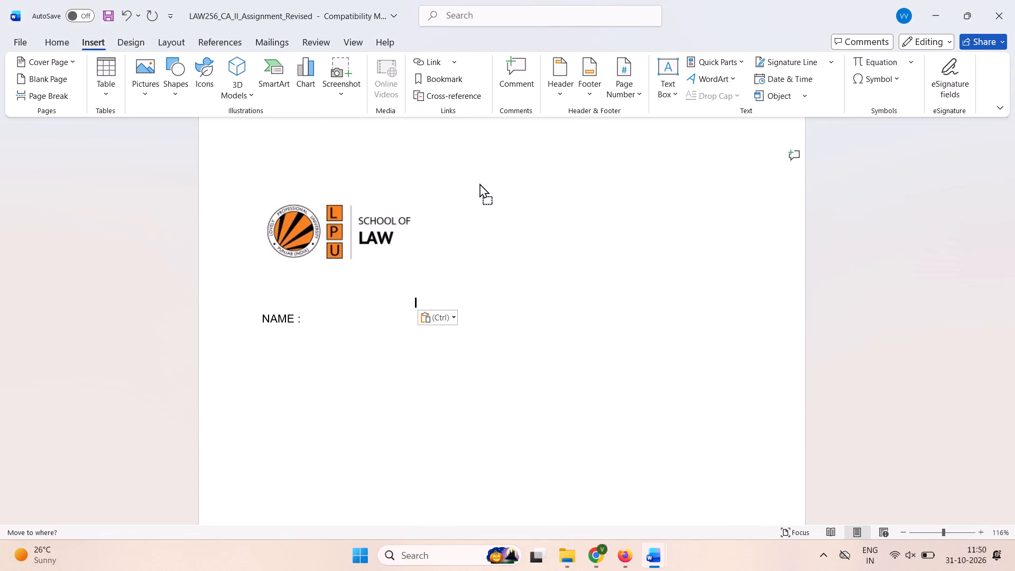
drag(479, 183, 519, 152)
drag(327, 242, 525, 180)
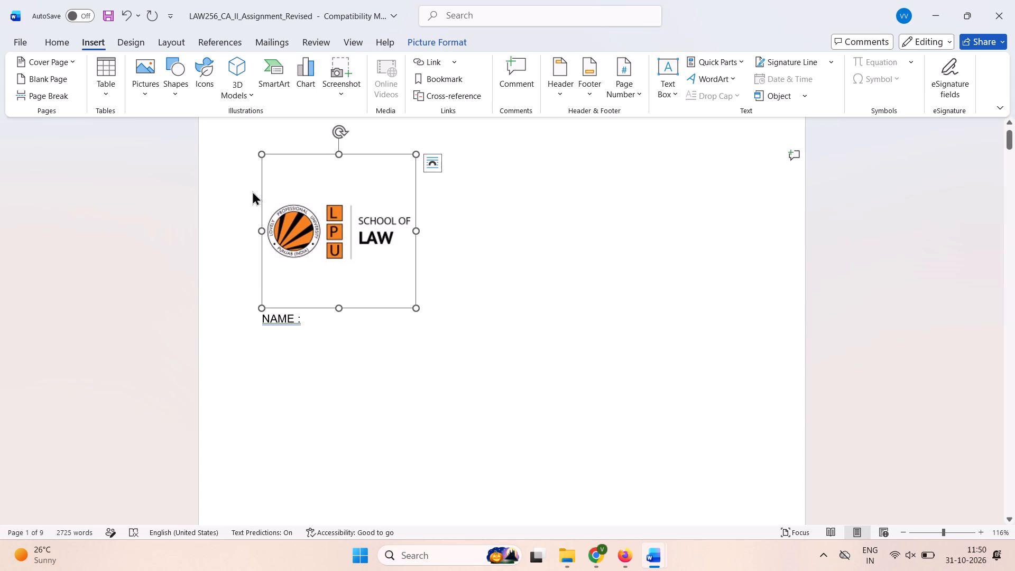
Shift the School of Law logo to the middle of the cover page's line by inserting spaces before it.
click(237, 195)
click(250, 210)
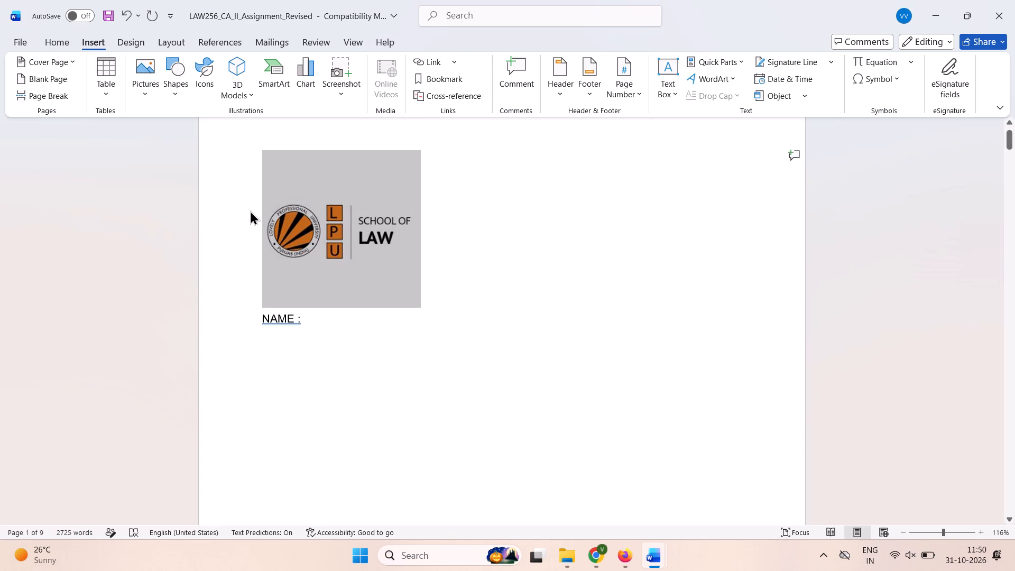
click(250, 210)
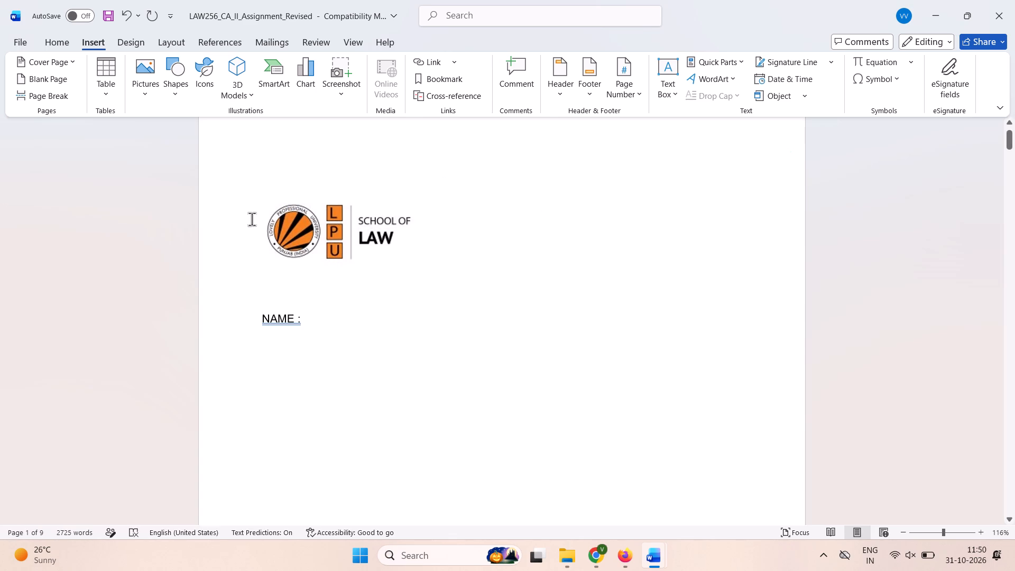
key(Up)
key(Up)
key(Up)
key(Up)
key(Down)
key(Up)
key(space)
key(space)
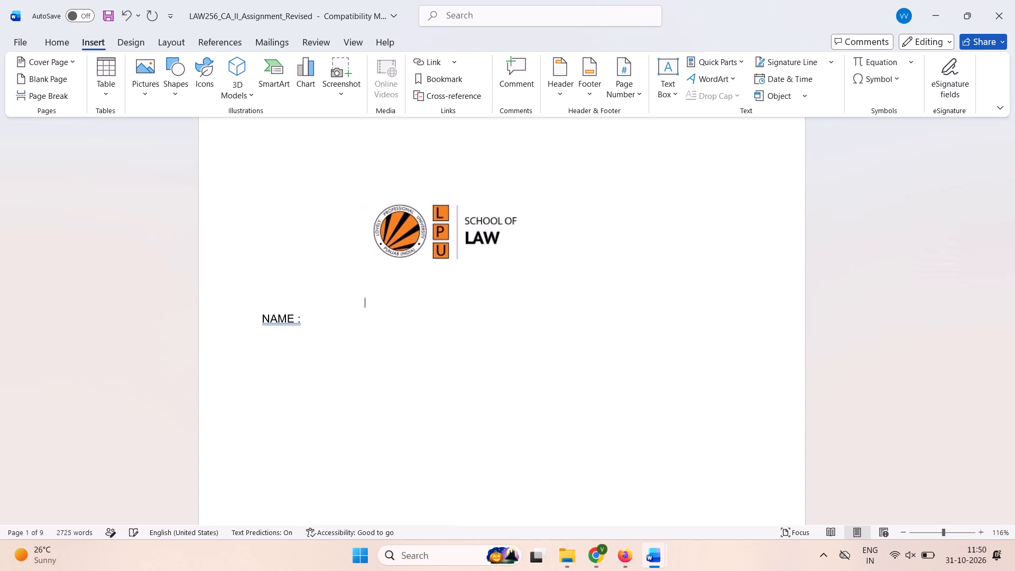
key(BackSpace)
key(BackSpace)
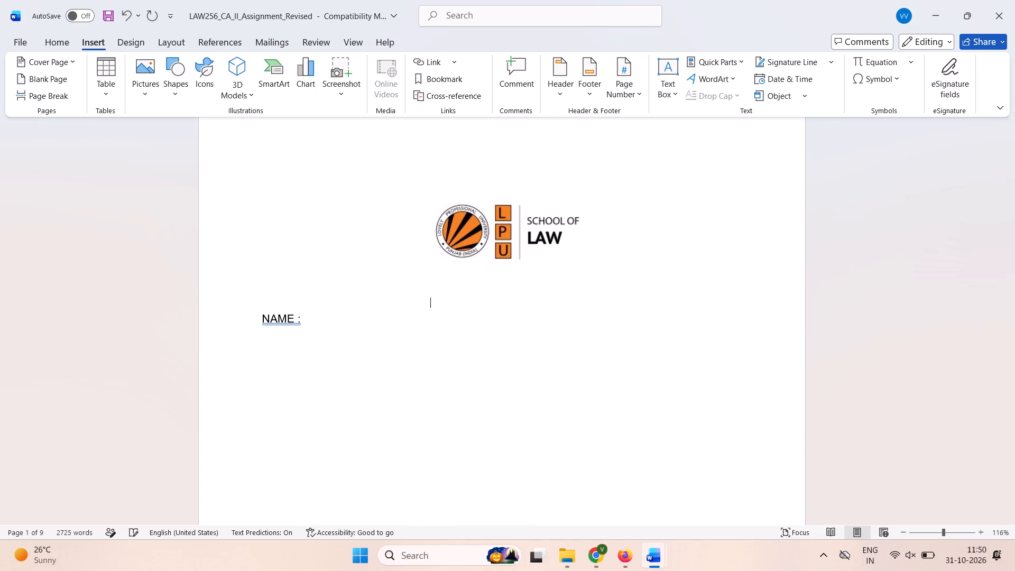
key(BackSpace)
key(BackSpace)
Stretch the School of Law logo horizontally on both sides so it spans most of the text width above NAME.
click(481, 250)
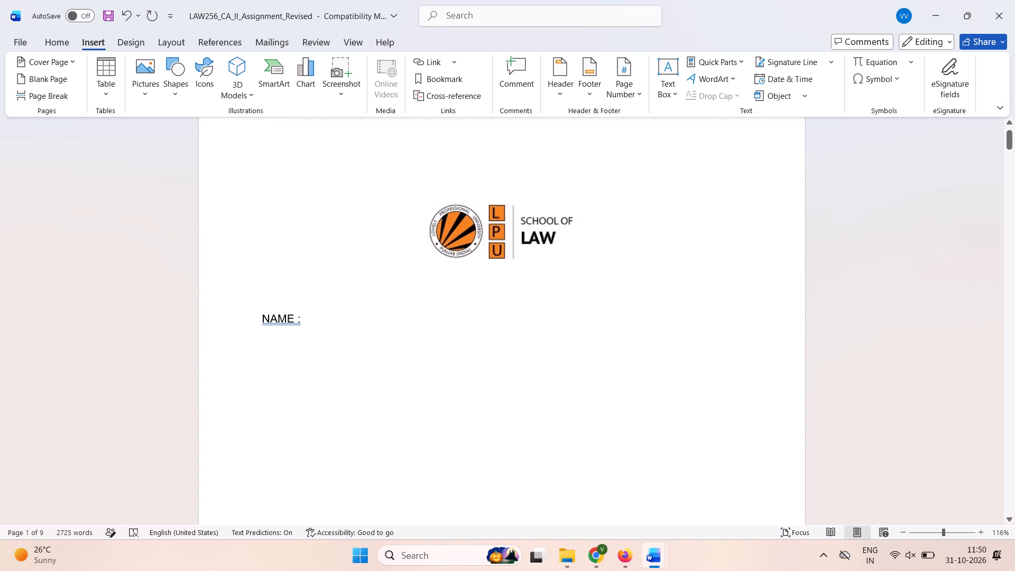
drag(582, 231, 660, 247)
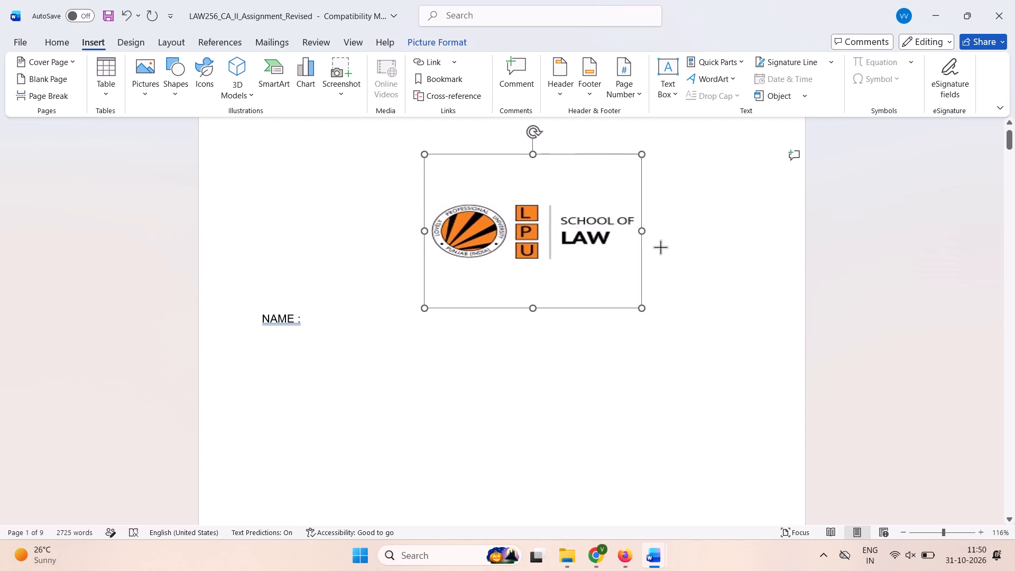
drag(660, 247, 706, 244)
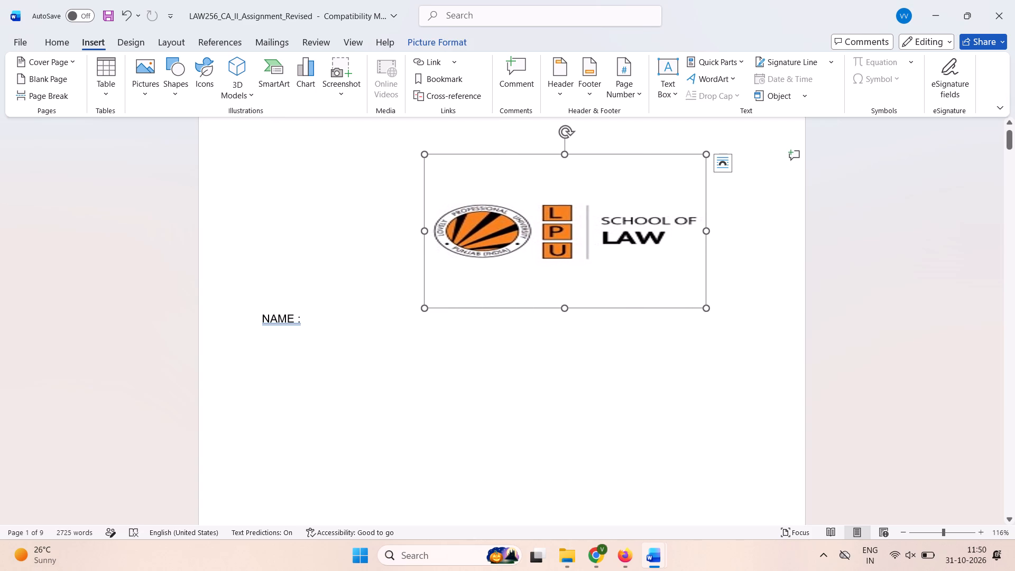
drag(425, 231, 334, 216)
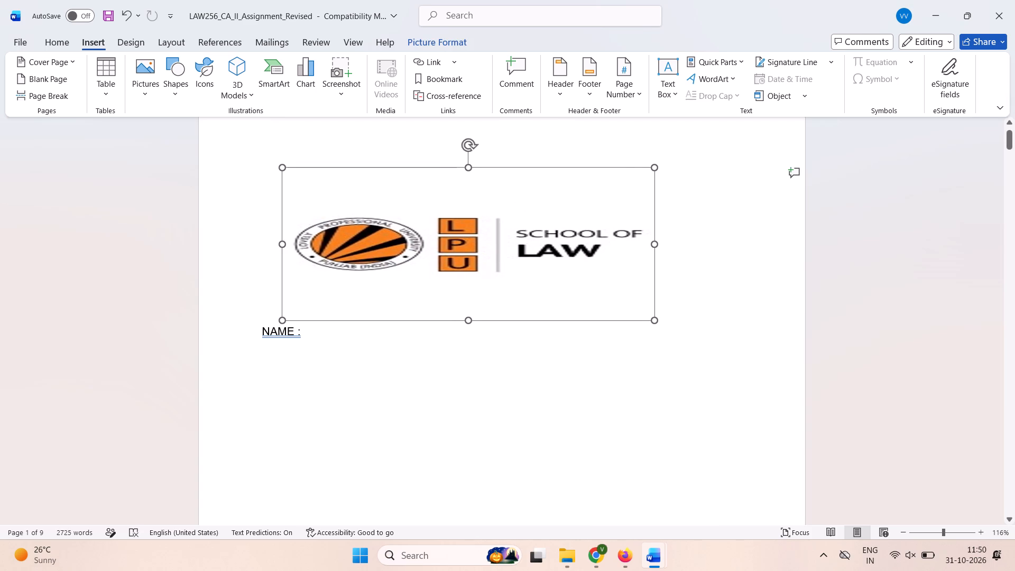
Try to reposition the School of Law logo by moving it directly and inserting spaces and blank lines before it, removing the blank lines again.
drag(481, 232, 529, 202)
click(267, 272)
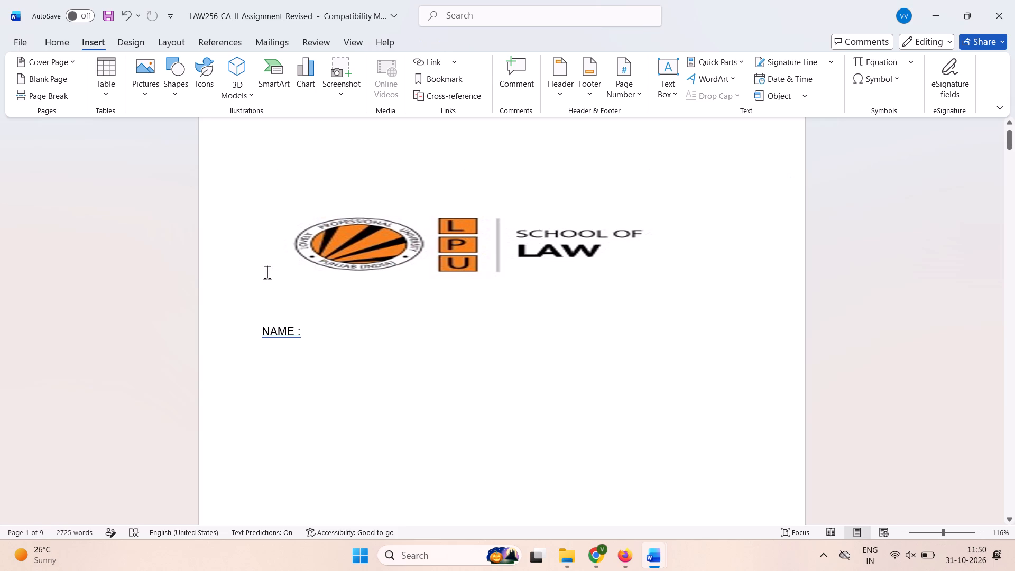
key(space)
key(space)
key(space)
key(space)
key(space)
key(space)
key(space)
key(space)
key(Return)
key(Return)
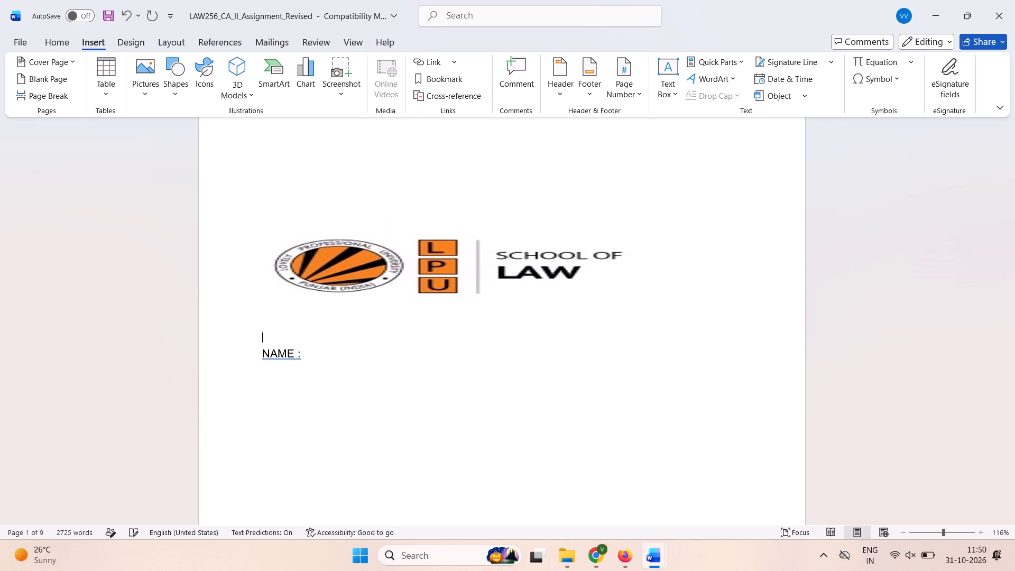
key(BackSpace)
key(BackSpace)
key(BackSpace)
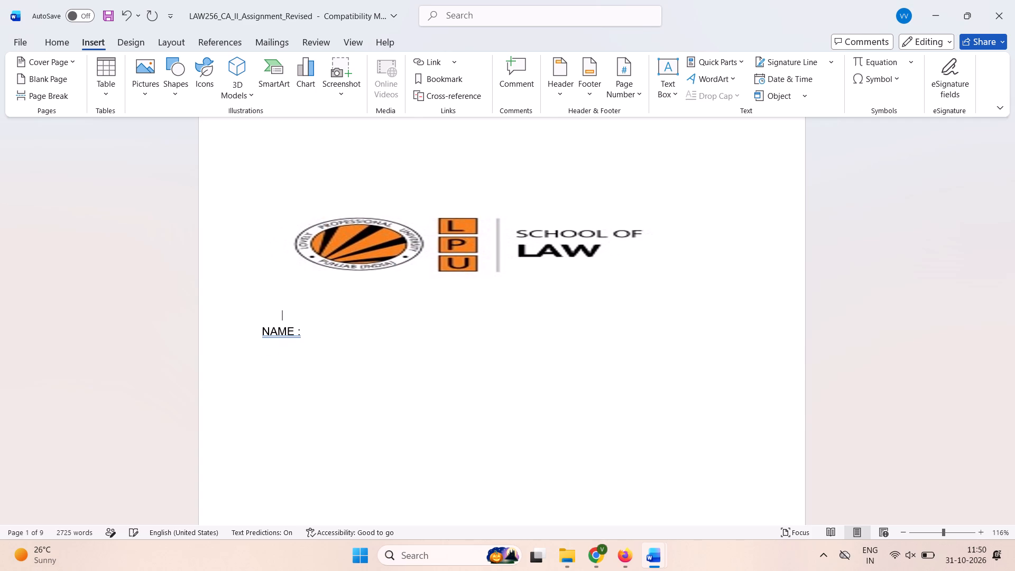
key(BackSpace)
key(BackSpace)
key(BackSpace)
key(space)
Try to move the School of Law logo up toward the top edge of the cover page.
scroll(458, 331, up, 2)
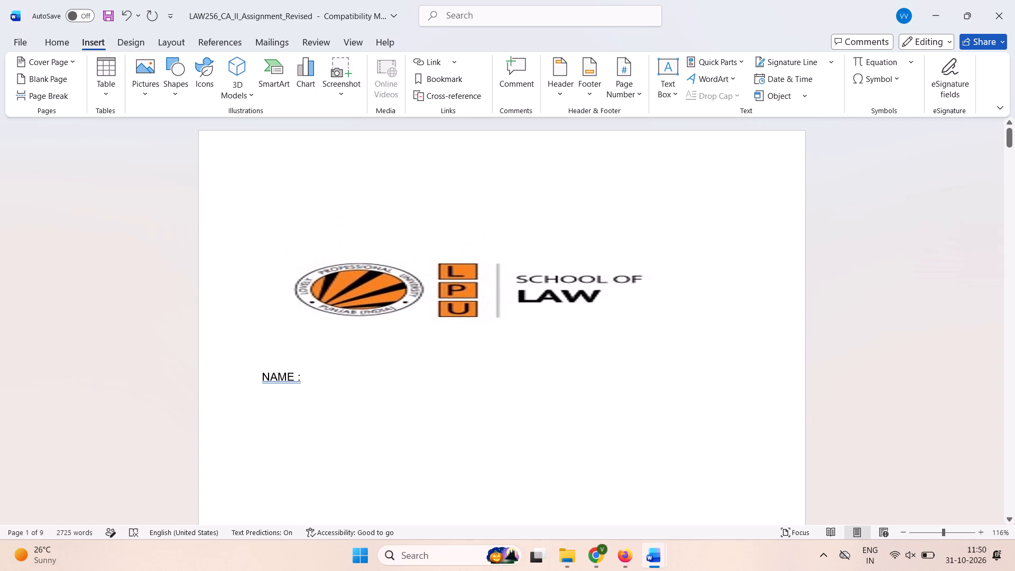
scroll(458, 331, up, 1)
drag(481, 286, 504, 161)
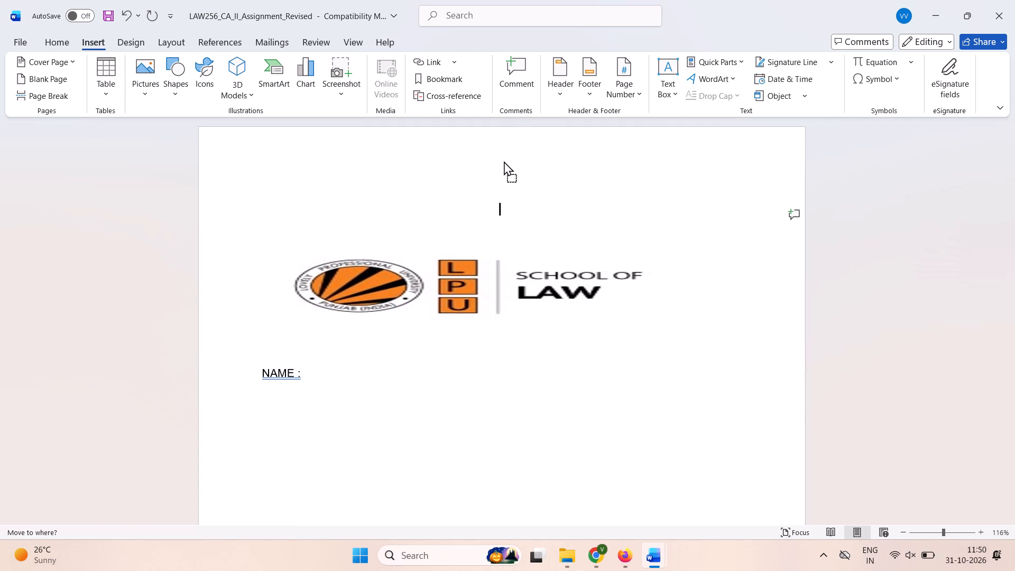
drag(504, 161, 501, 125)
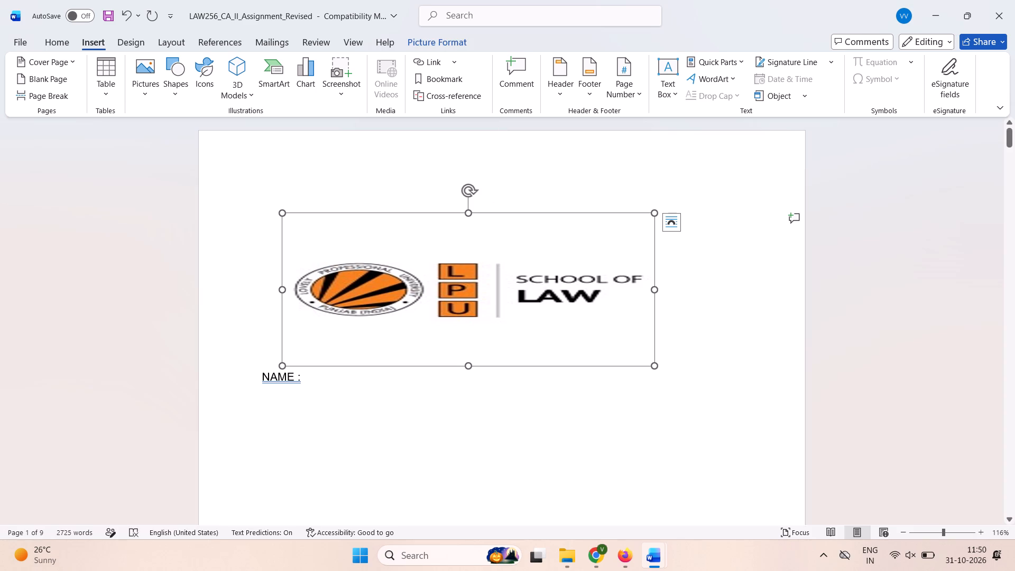
Stretch the School of Law logo vertically to make it slightly taller.
drag(469, 211, 474, 183)
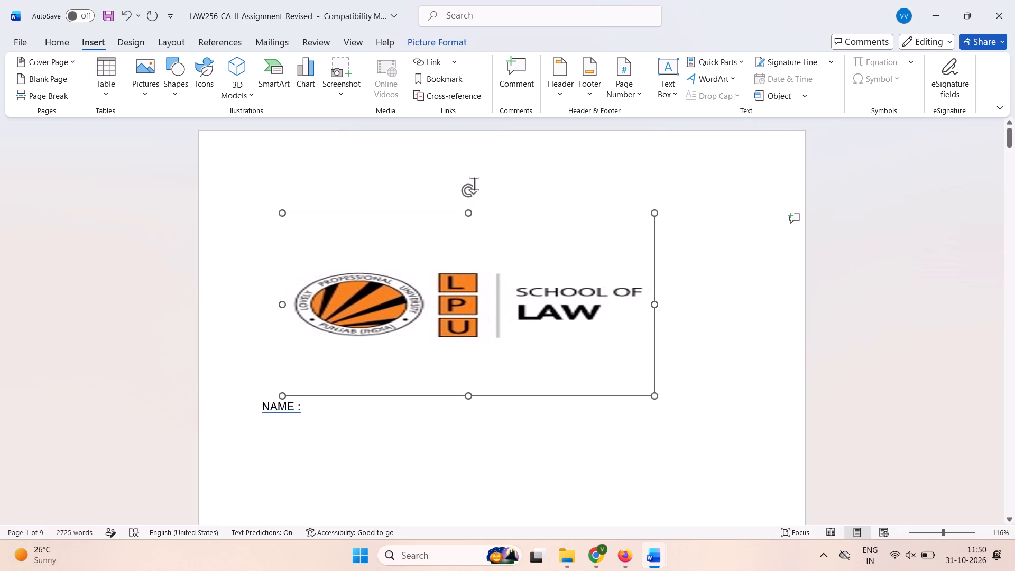
click(442, 343)
Accept the grammar suggestion that removes the space before the colon, changing the label below the logo to NAME:.
scroll(442, 343, down, 1)
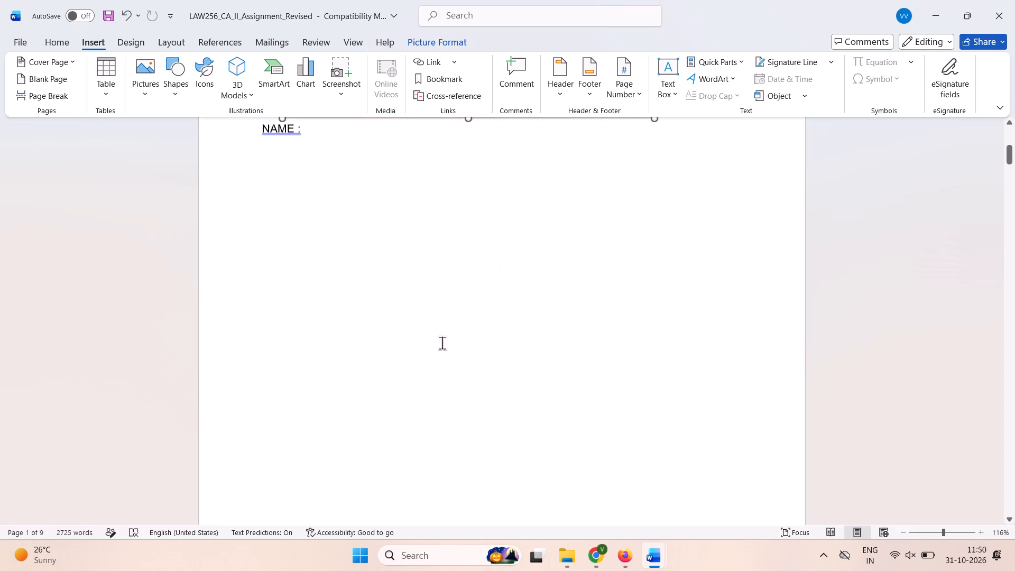
scroll(442, 343, down, 1)
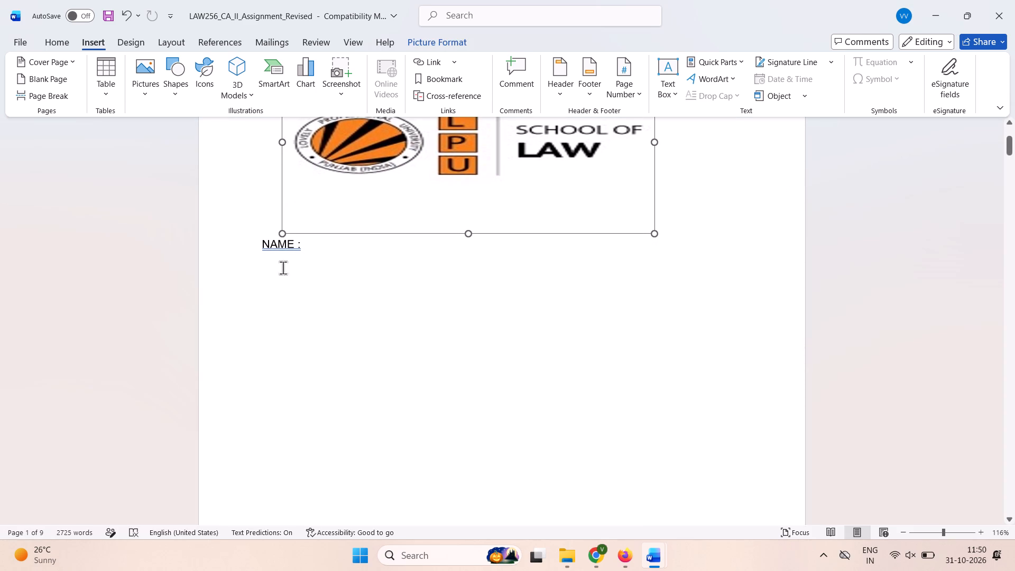
click(265, 251)
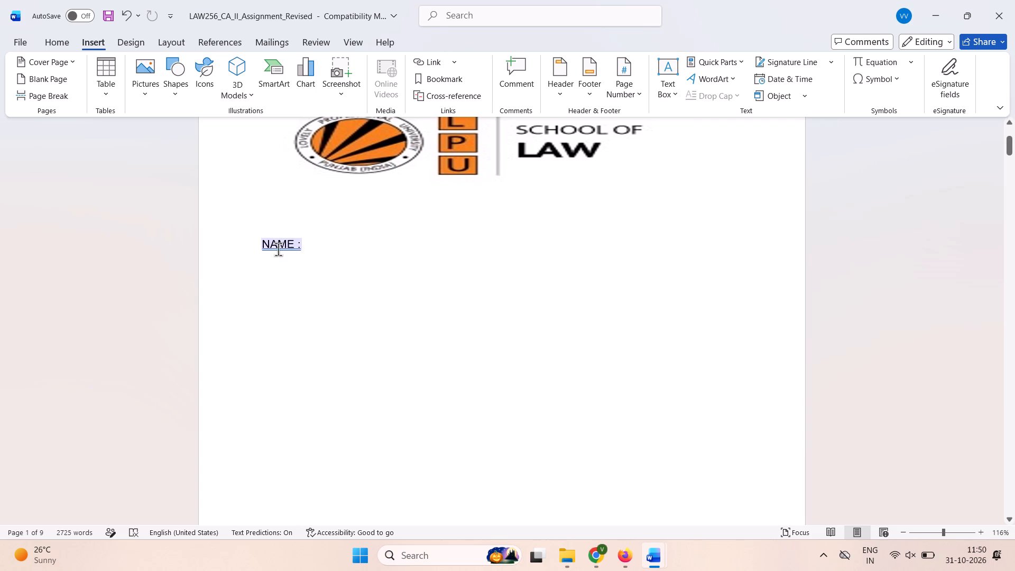
click(259, 243)
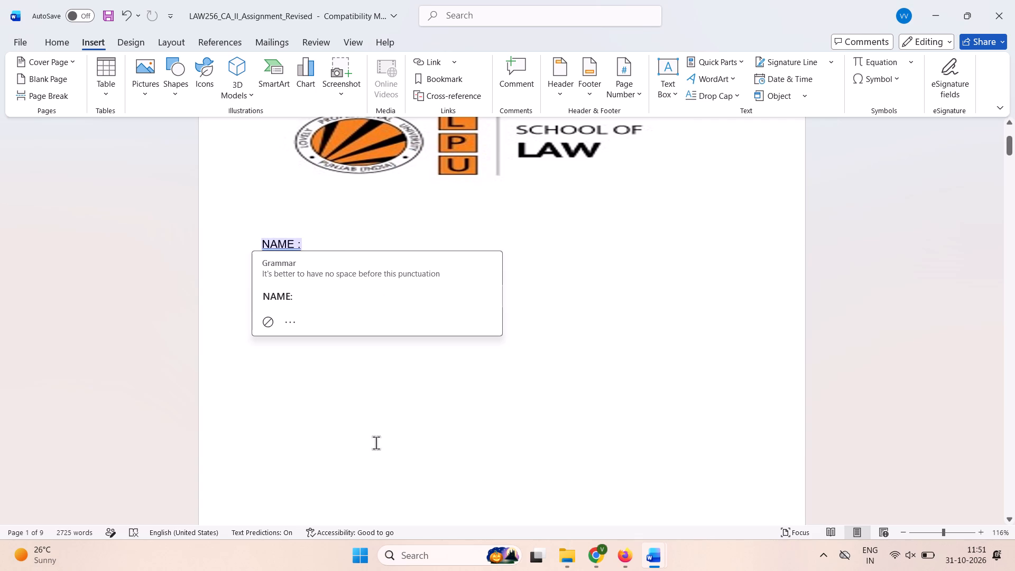
click(283, 293)
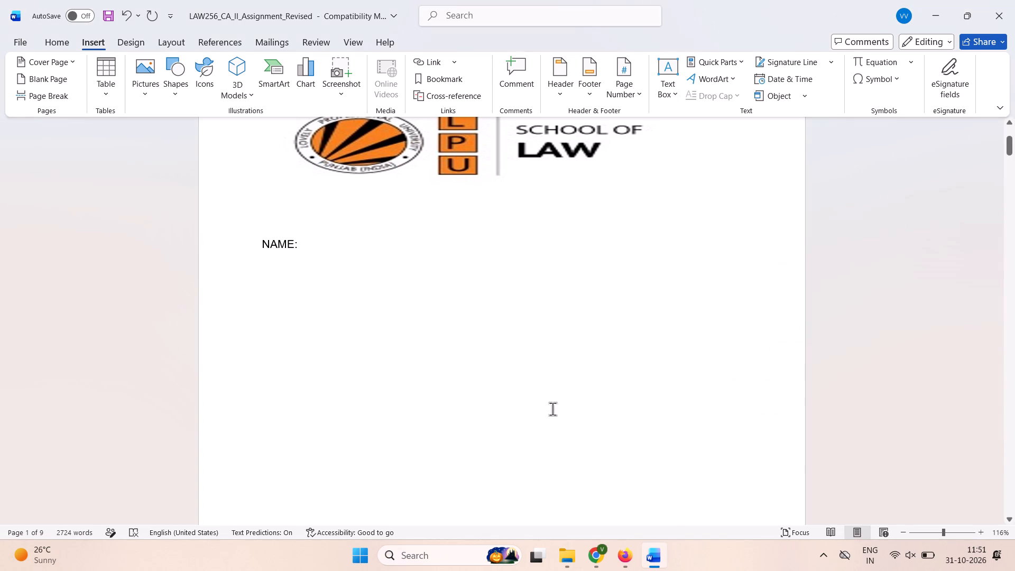
Narrow the School of Law logo on the cover page to about half its width, restoring roughly natural proportions.
scroll(498, 366, up, 7)
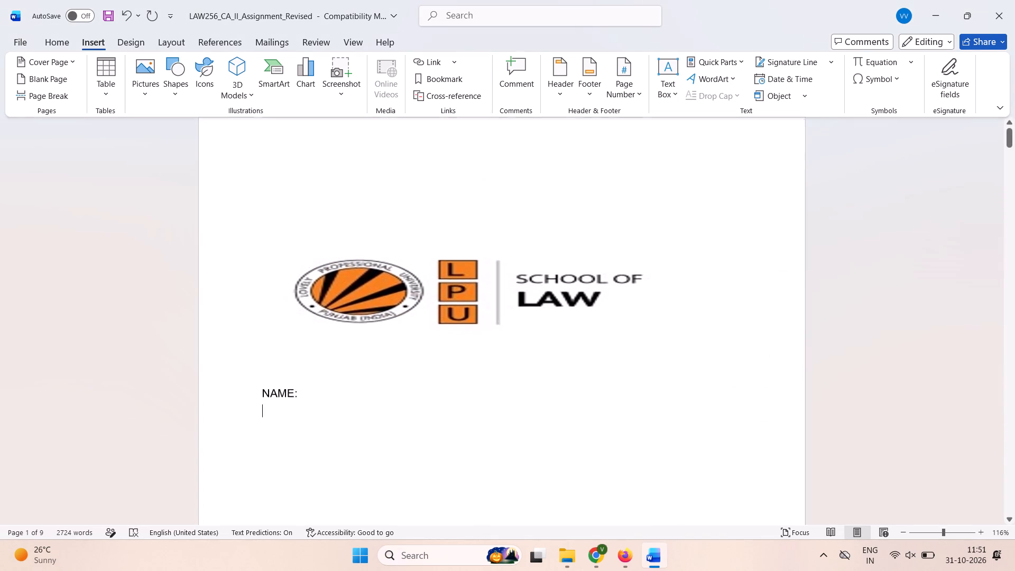
scroll(498, 366, down, 2)
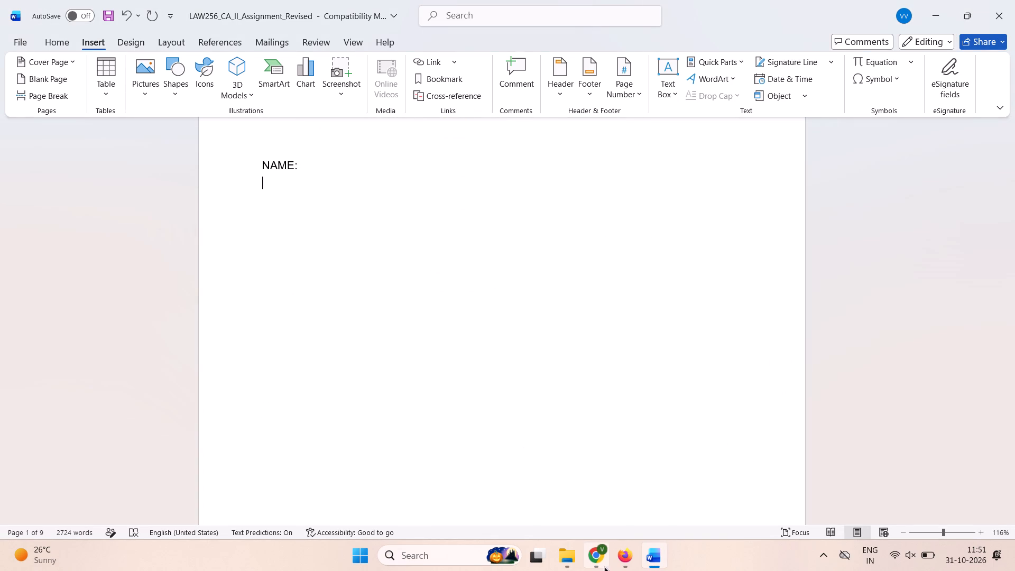
scroll(518, 364, up, 6)
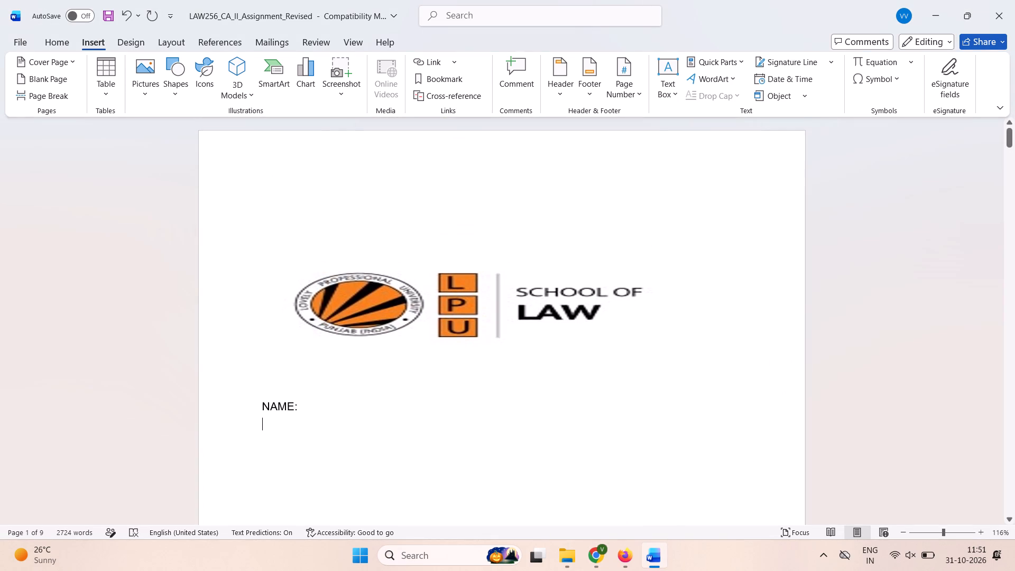
click(390, 293)
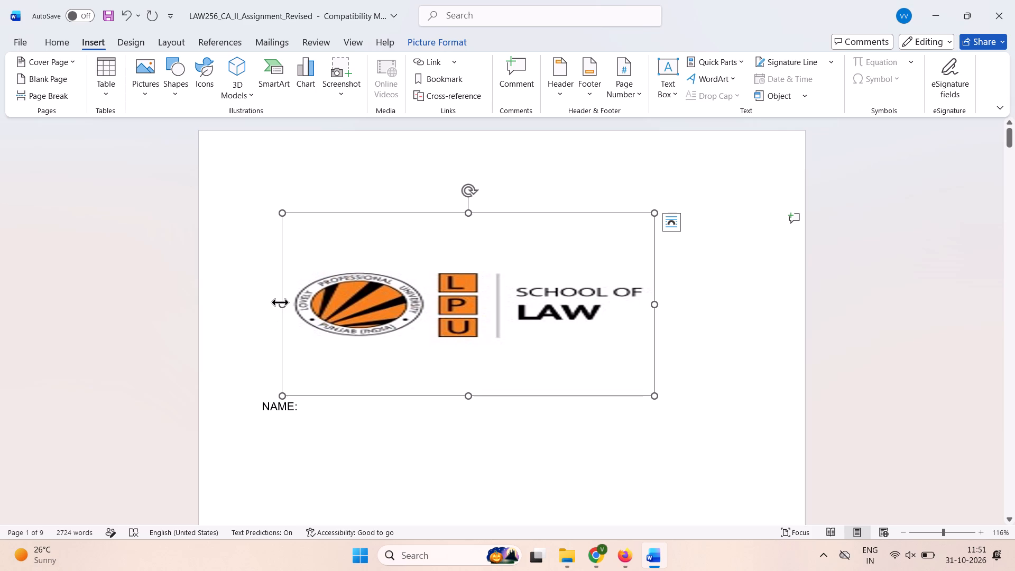
drag(280, 303, 479, 324)
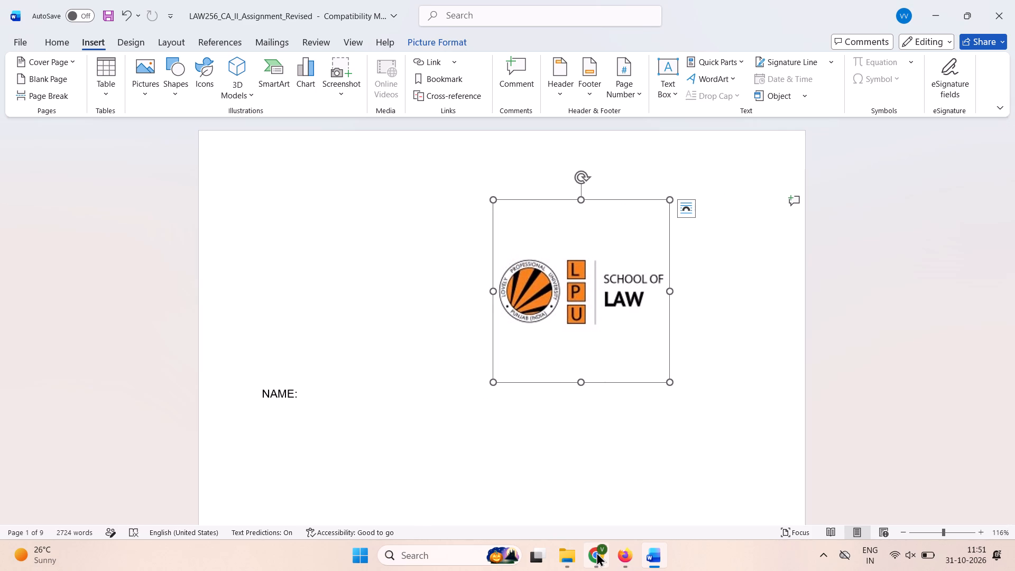
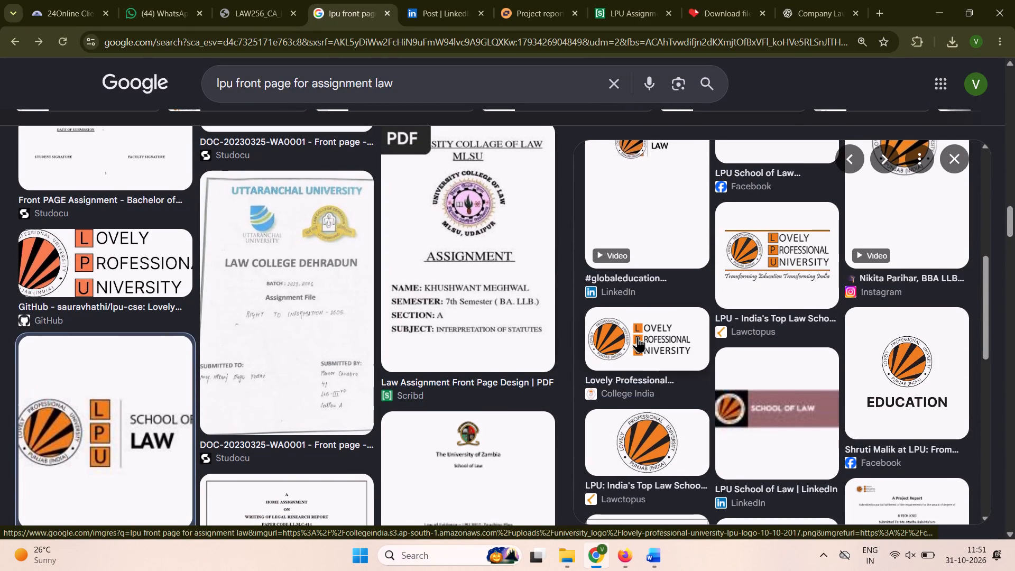
Examine the image results and related images for "lpu front page for assignment law" for LPU logo and cover page designs.
scroll(777, 287, down, 2)
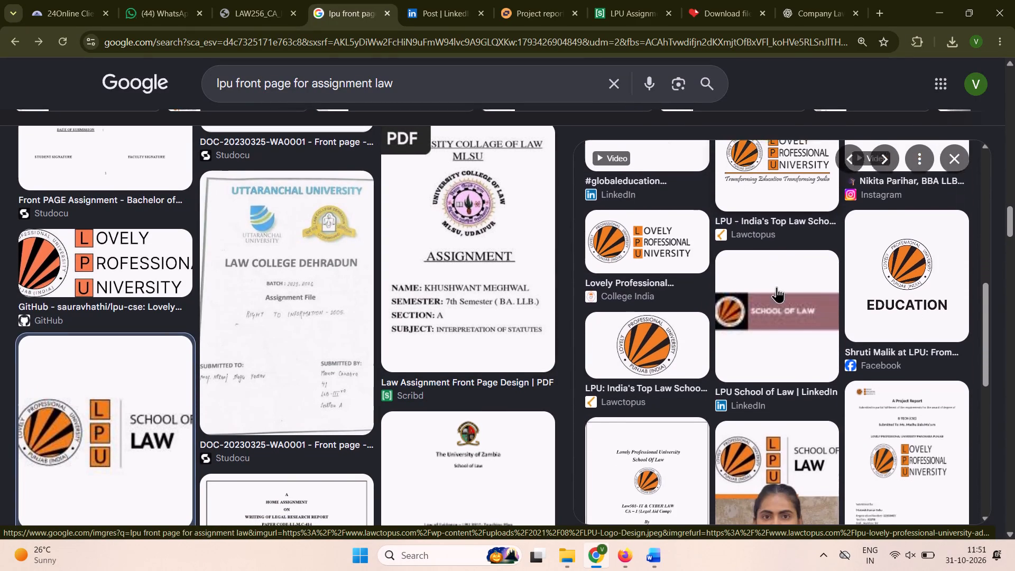
scroll(777, 287, down, 2)
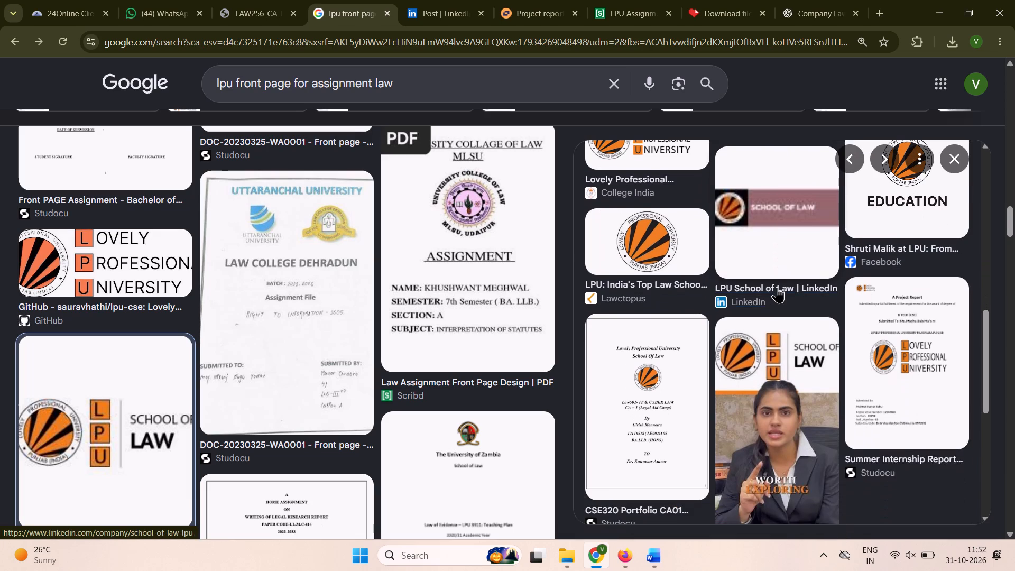
scroll(777, 287, right, 4)
scroll(412, 454, down, 2)
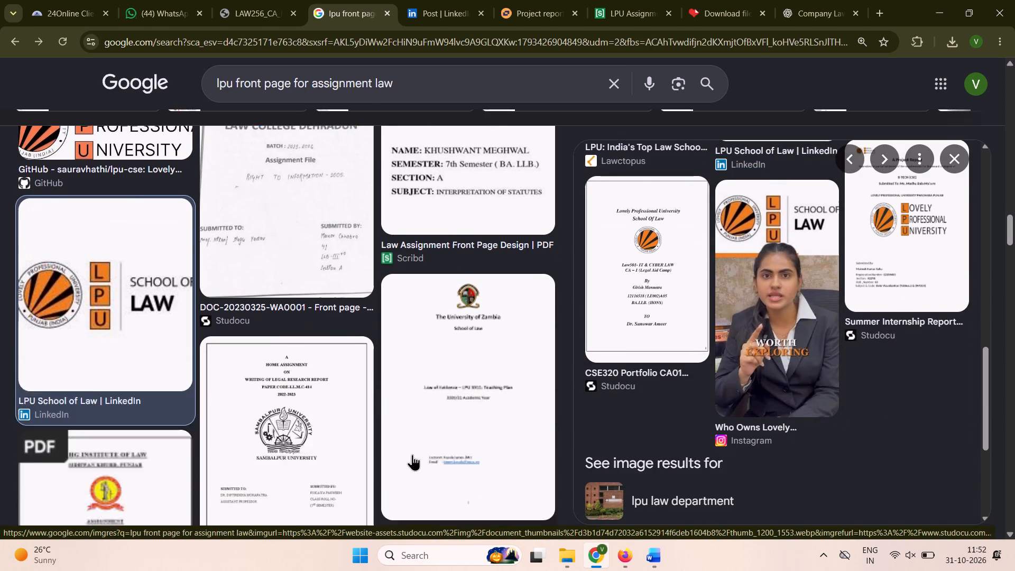
scroll(412, 454, down, 13)
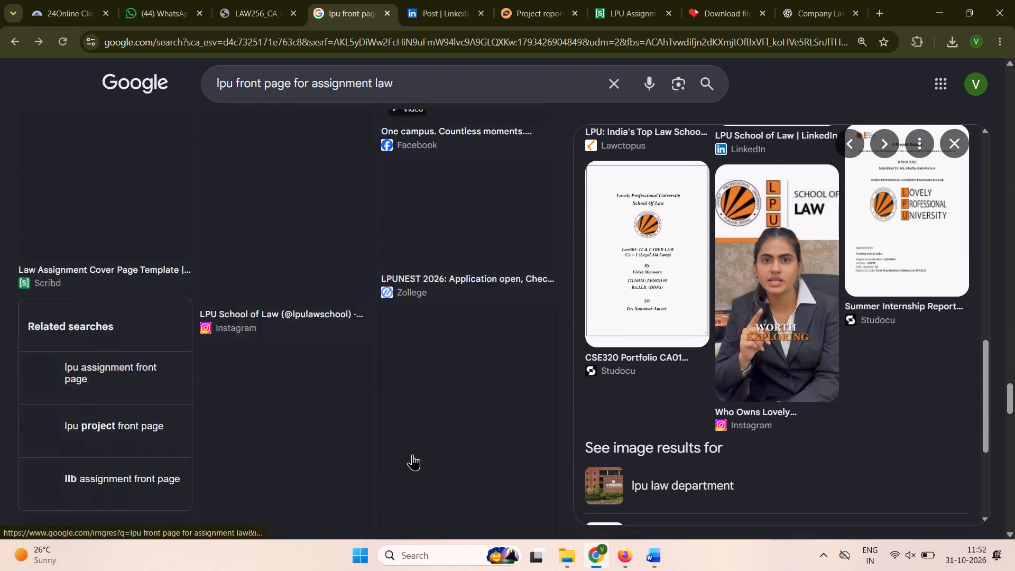
scroll(412, 454, down, 4)
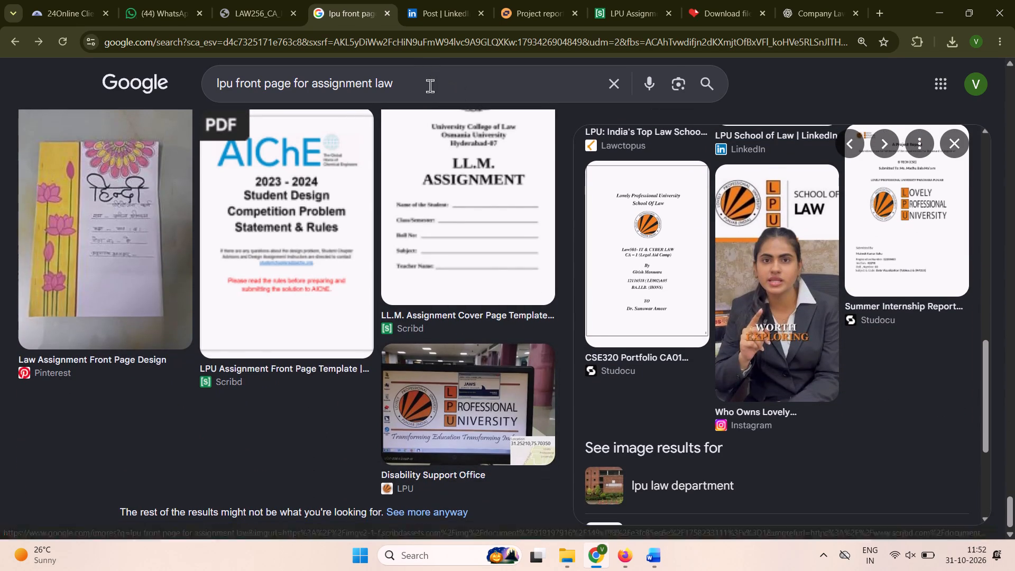
Search images for "lpu front page for assignment law nac a++" and look through the cover page results.
click(430, 86)
key(space)
text(na)
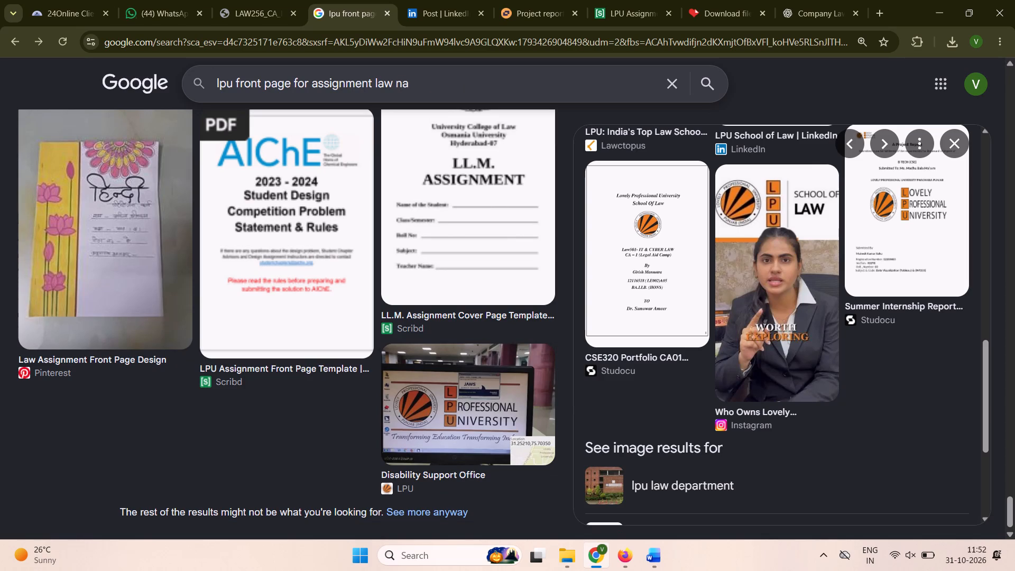
text(c a)
text(++)
key(Return)
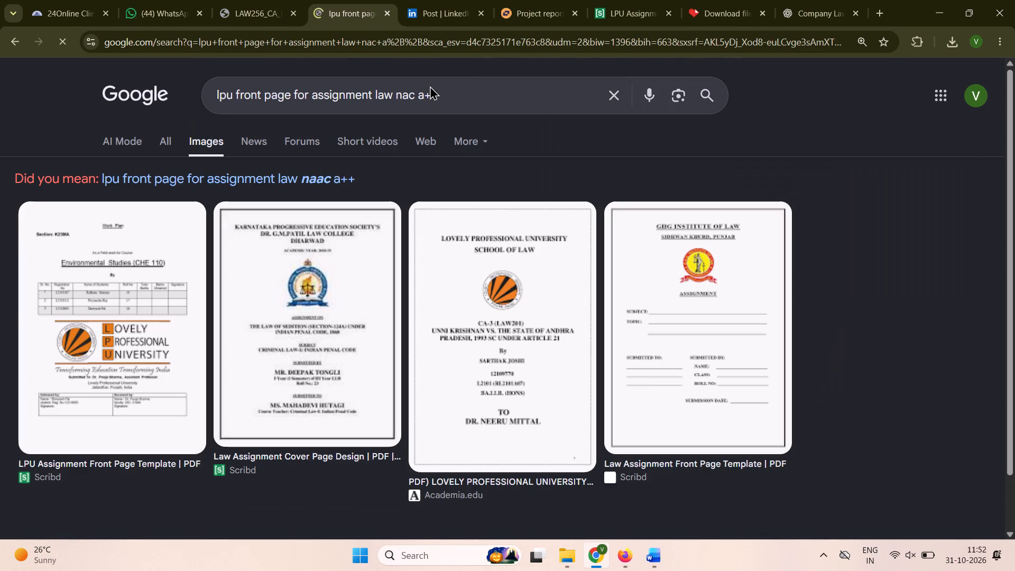
scroll(278, 356, down, 3)
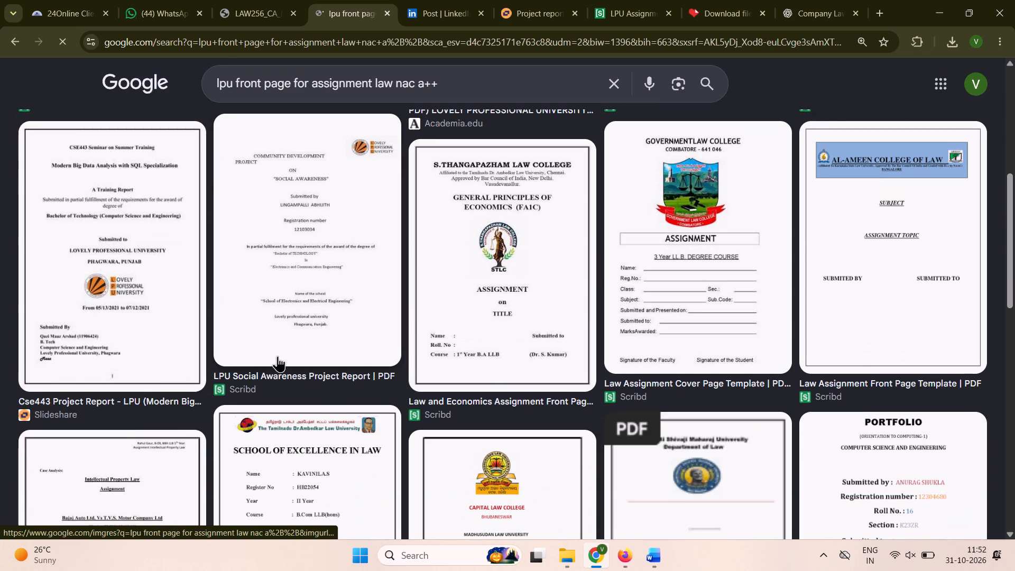
scroll(278, 356, down, 4)
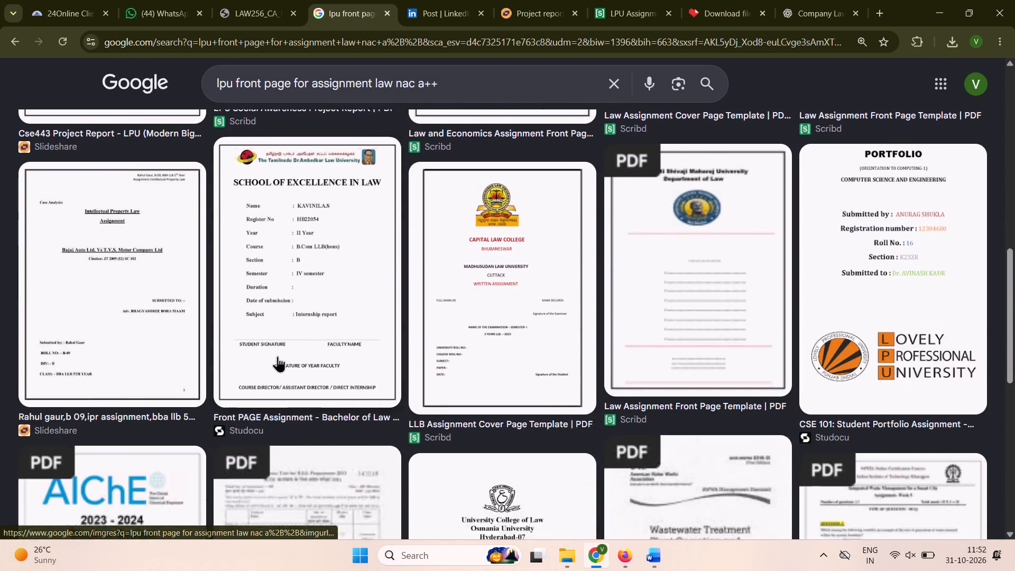
scroll(278, 356, down, 9)
scroll(278, 356, up, 10)
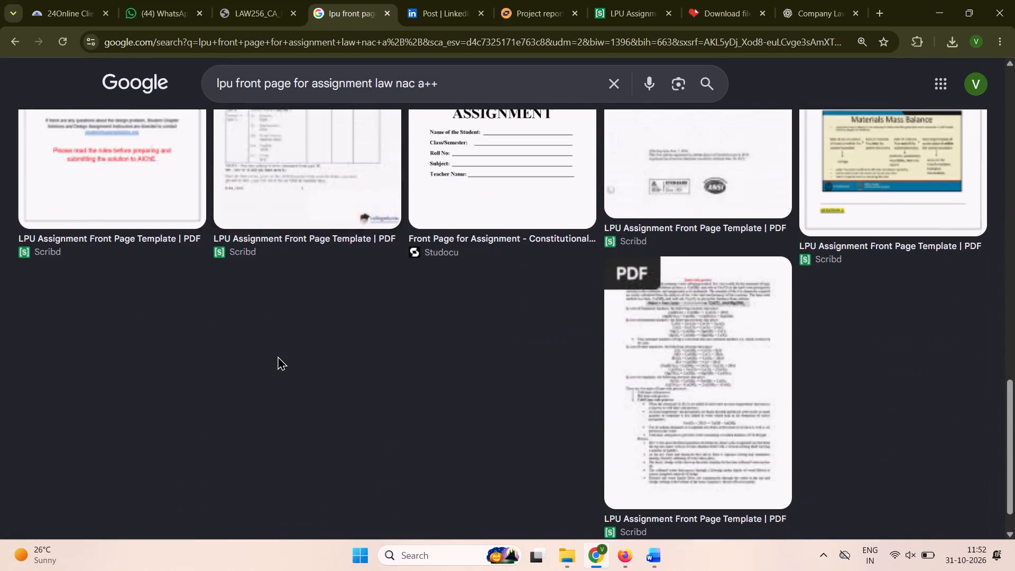
scroll(278, 356, up, 7)
Replace the whole image search query with "lpu nac".
click(462, 106)
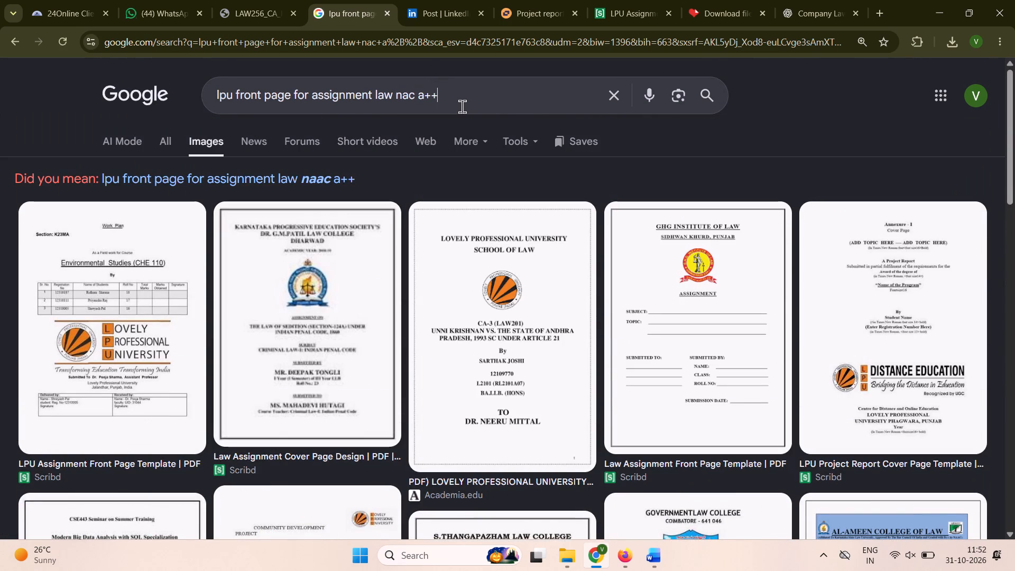
key(ctrl+a)
key(BackSpace)
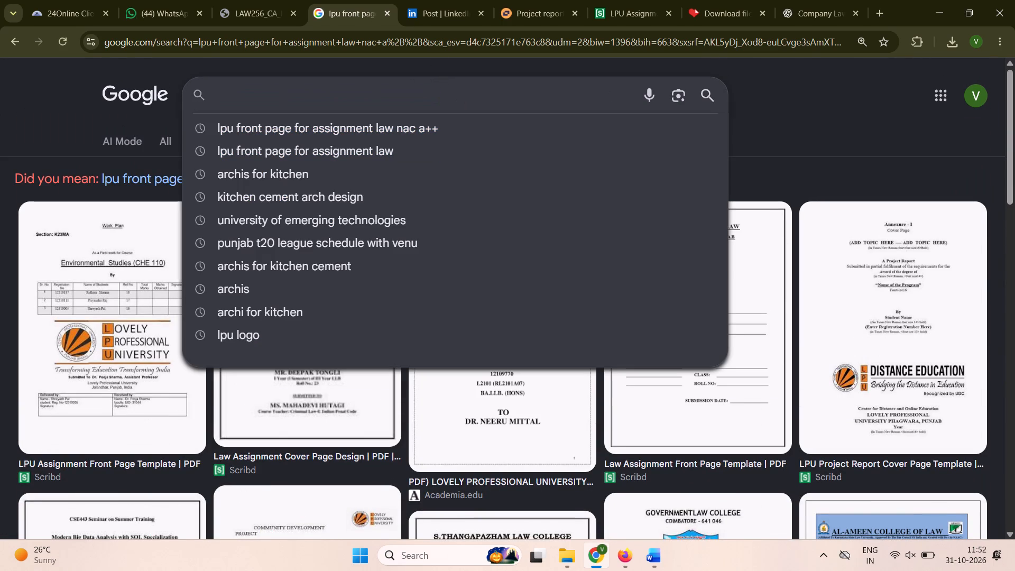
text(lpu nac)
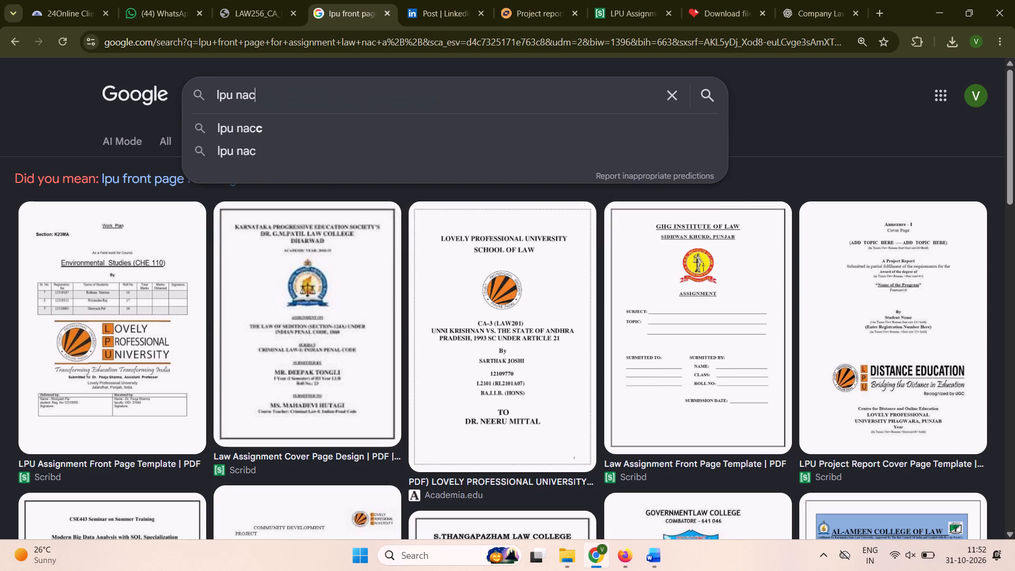
Complete the image search query as "lpu nacc a++ logo" and run the search.
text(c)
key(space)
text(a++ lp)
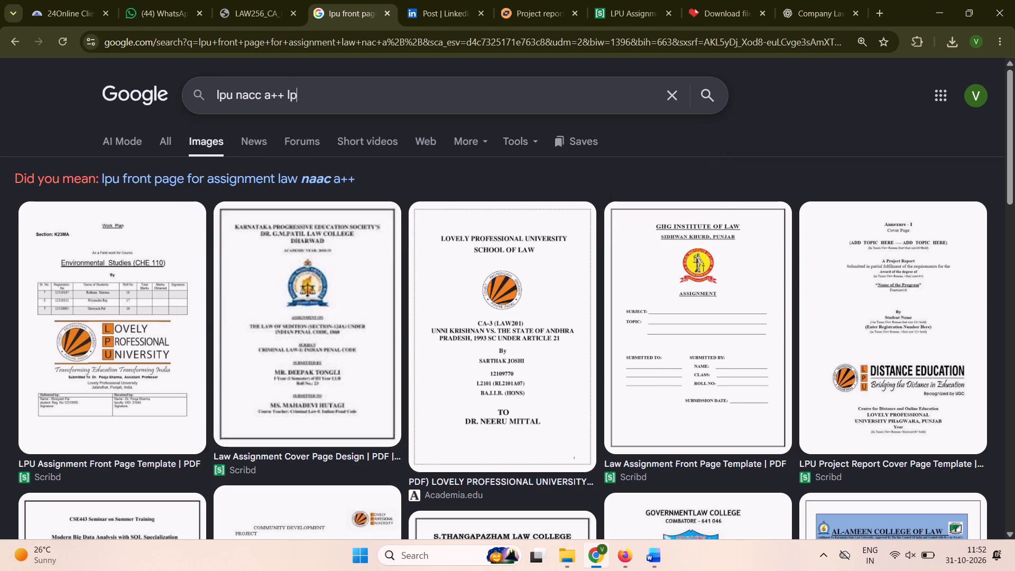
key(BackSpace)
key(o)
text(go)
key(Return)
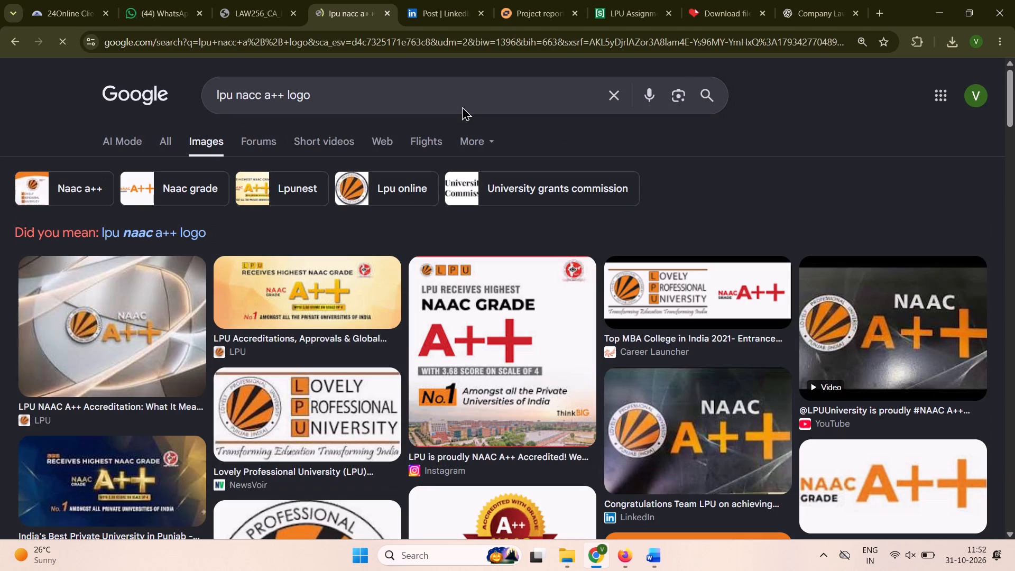
Look through the "lpu nacc a++ logo" image results for an LPU logo with the NAAC A++ grade that suits the cover page.
scroll(289, 395, down, 2)
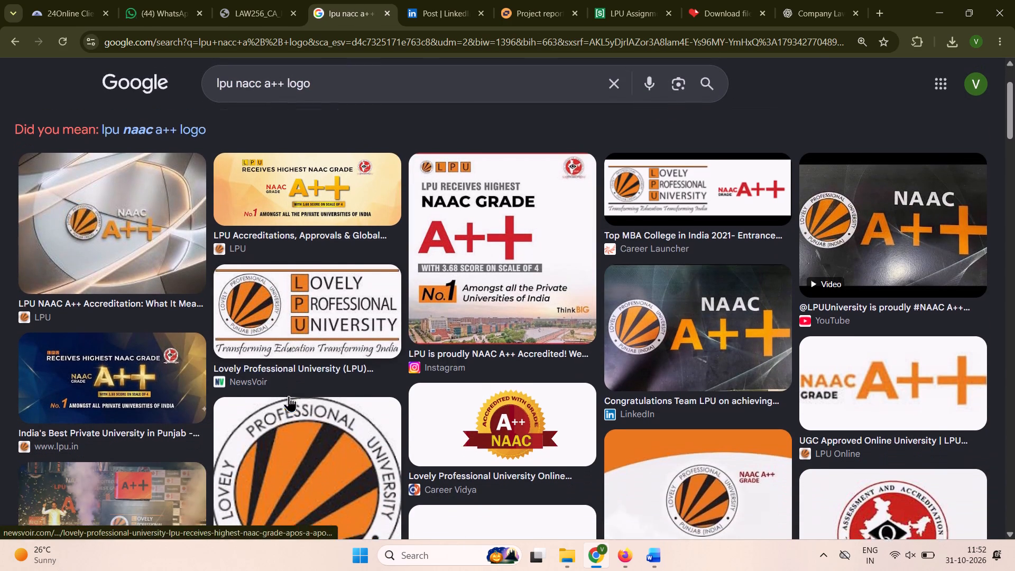
scroll(289, 395, down, 5)
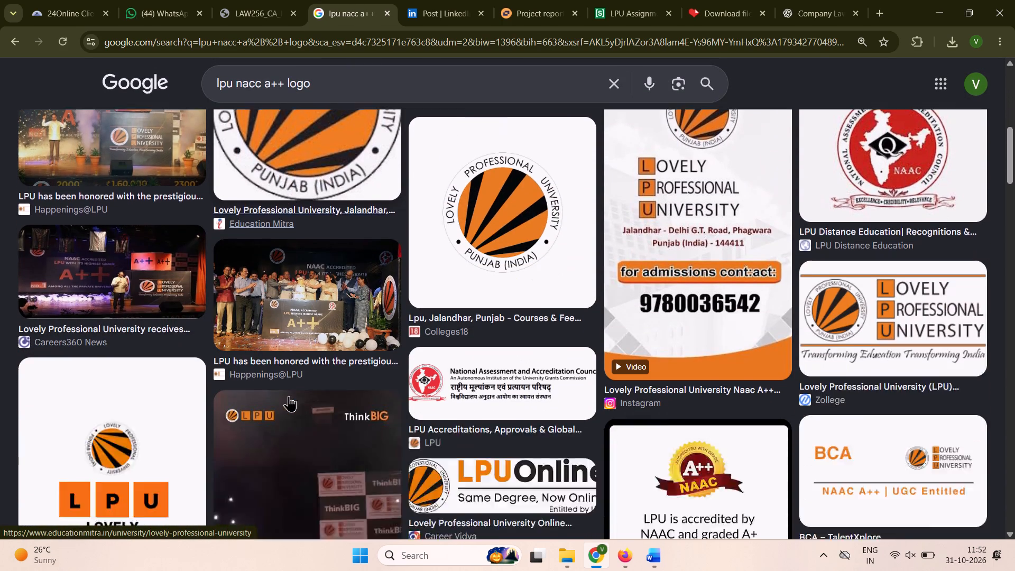
scroll(289, 395, down, 5)
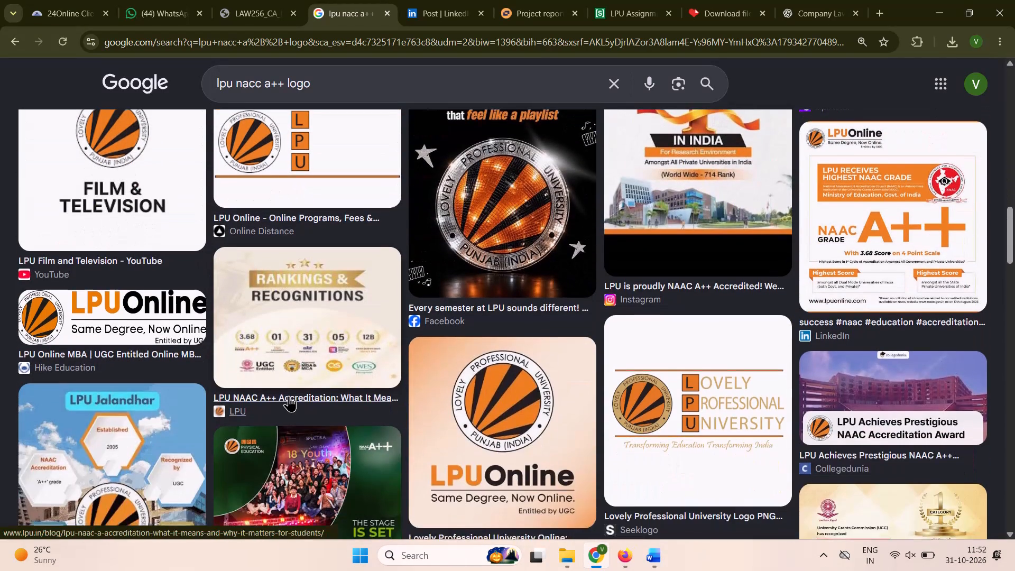
scroll(289, 395, down, 6)
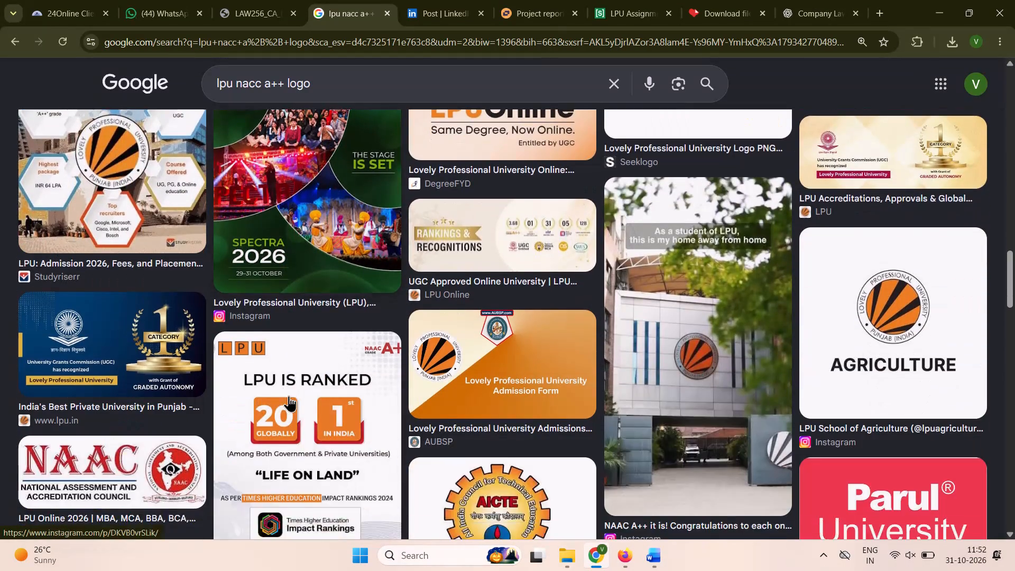
scroll(289, 395, down, 3)
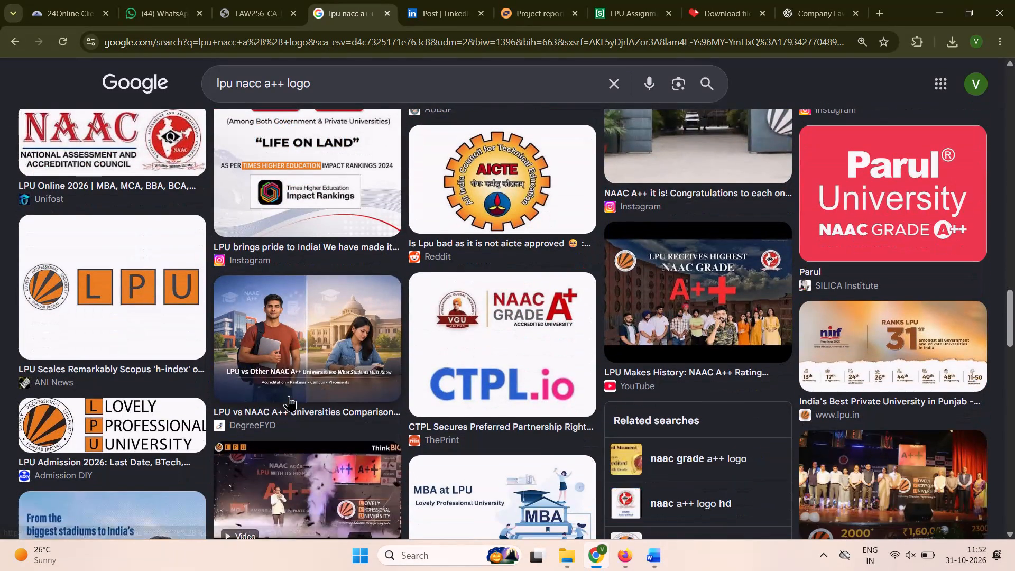
scroll(289, 395, down, 4)
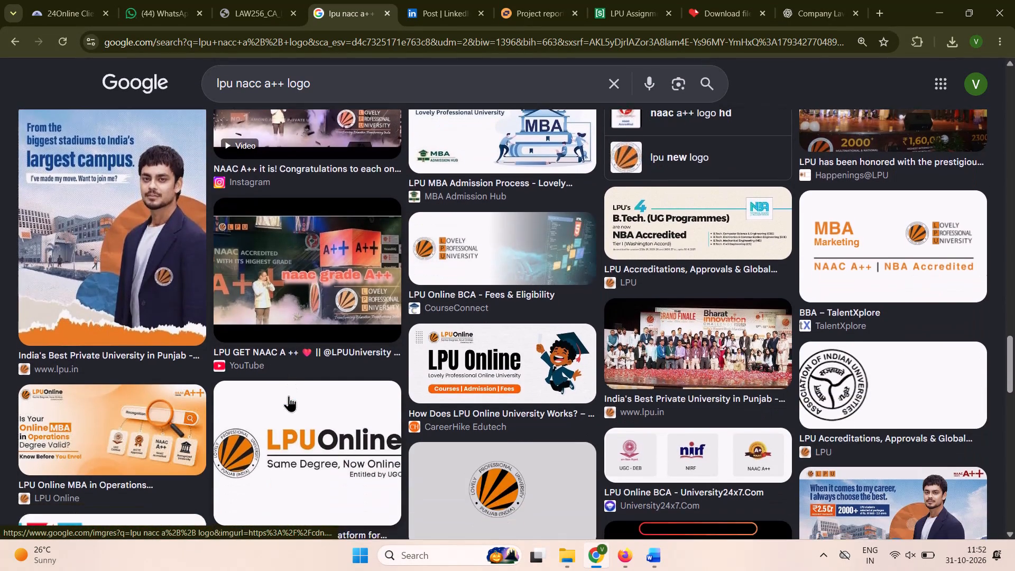
scroll(289, 395, down, 1)
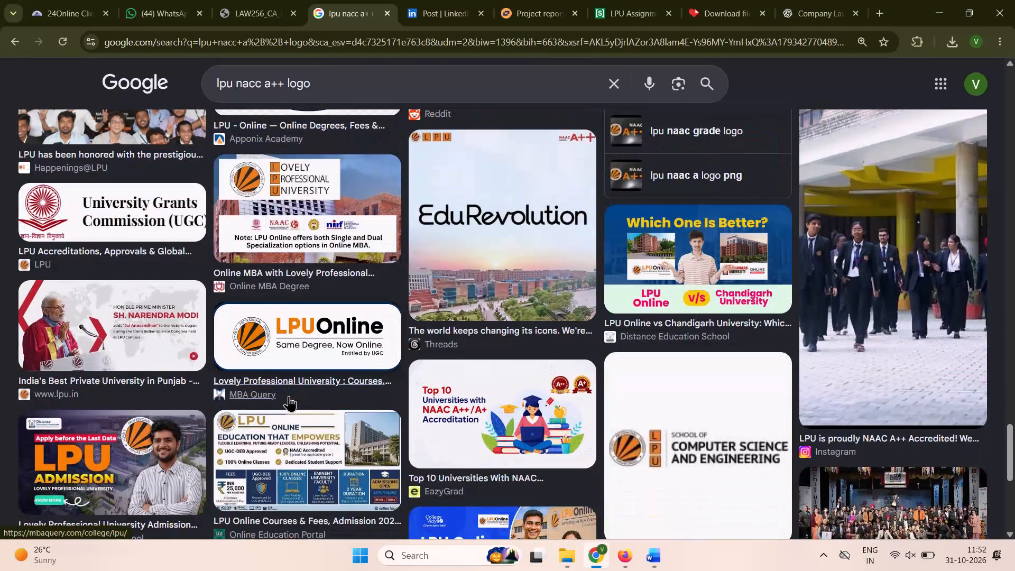
scroll(289, 395, down, 1)
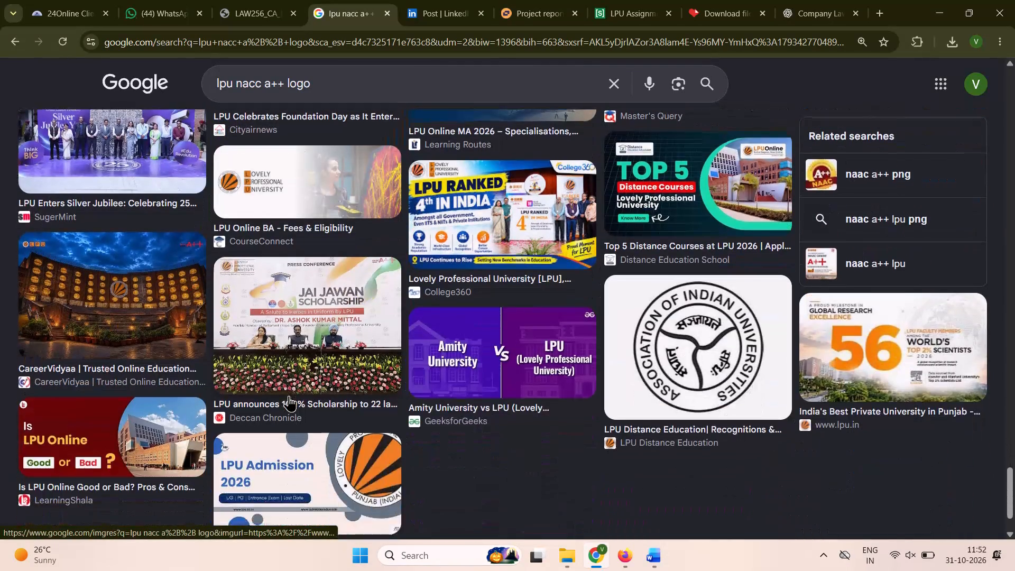
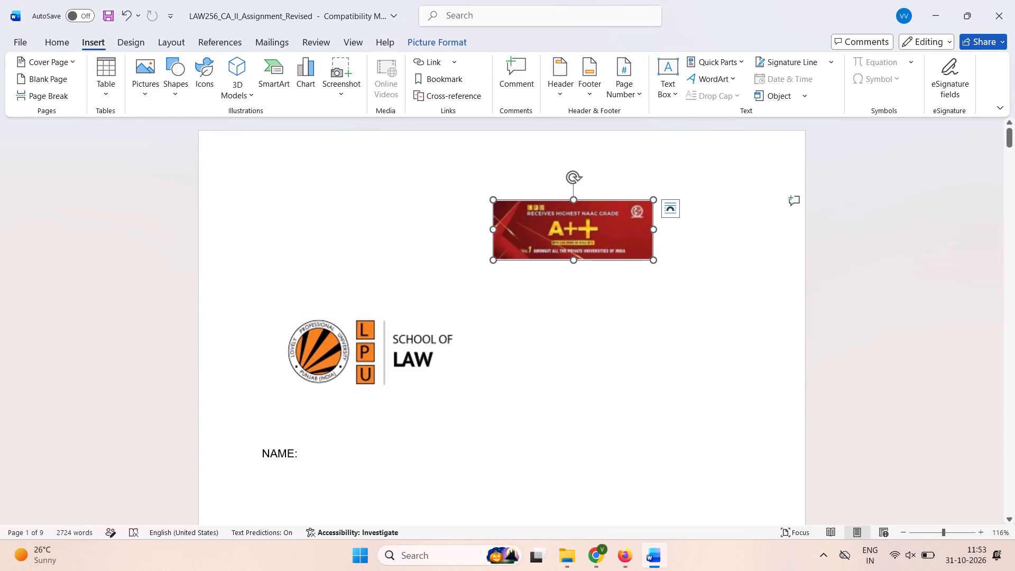
Remove the paragraph break before the School of Law logo and the NAAC A++ banner above it, moving the logo up to the banner's line.
click(278, 324)
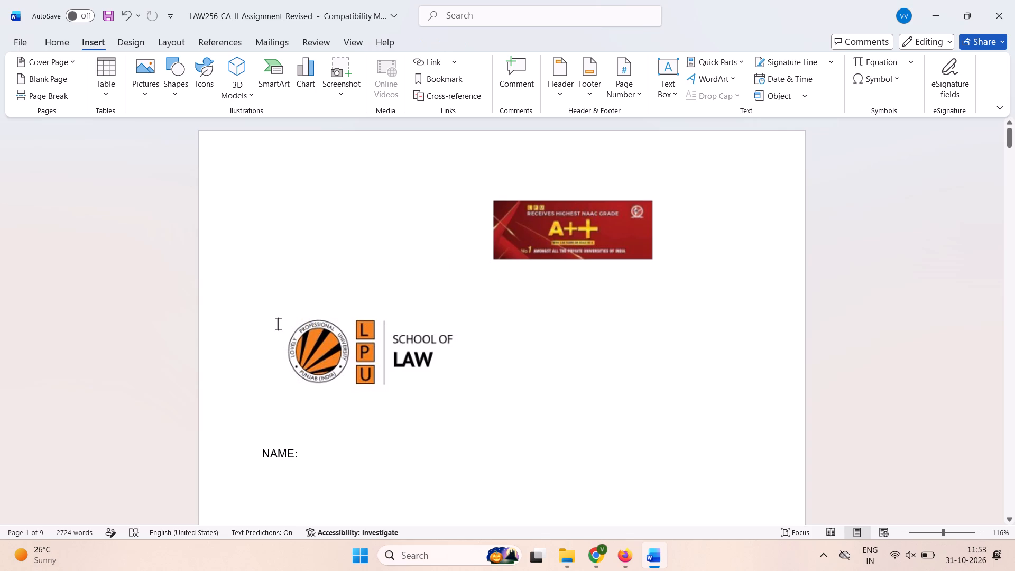
key(BackSpace)
key(BackSpace)
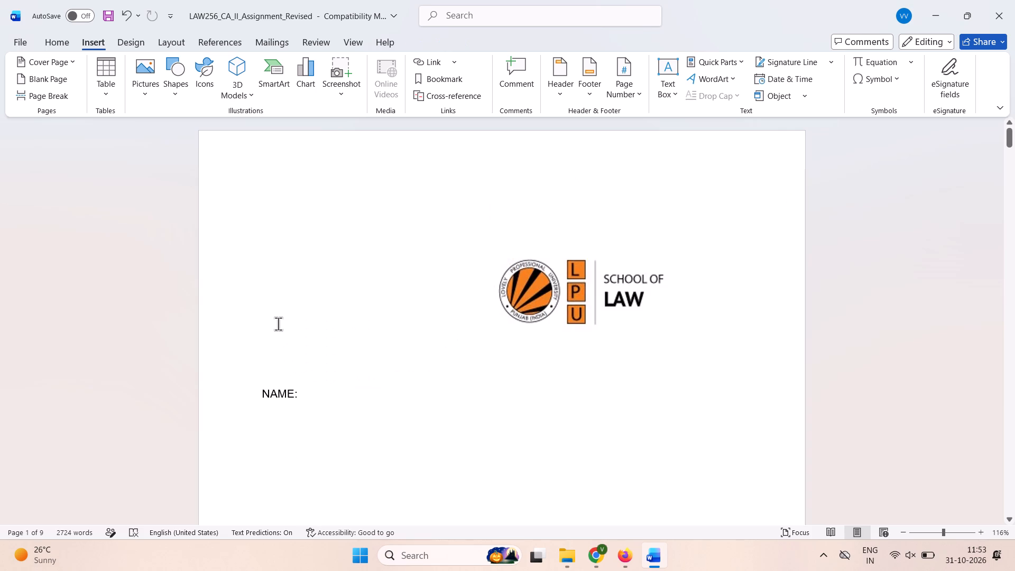
In Word, undo the last change on the cover page to bring back the NAAC A++ banner above the School of Law logo.
scroll(278, 324, down, 12)
scroll(278, 324, up, 5)
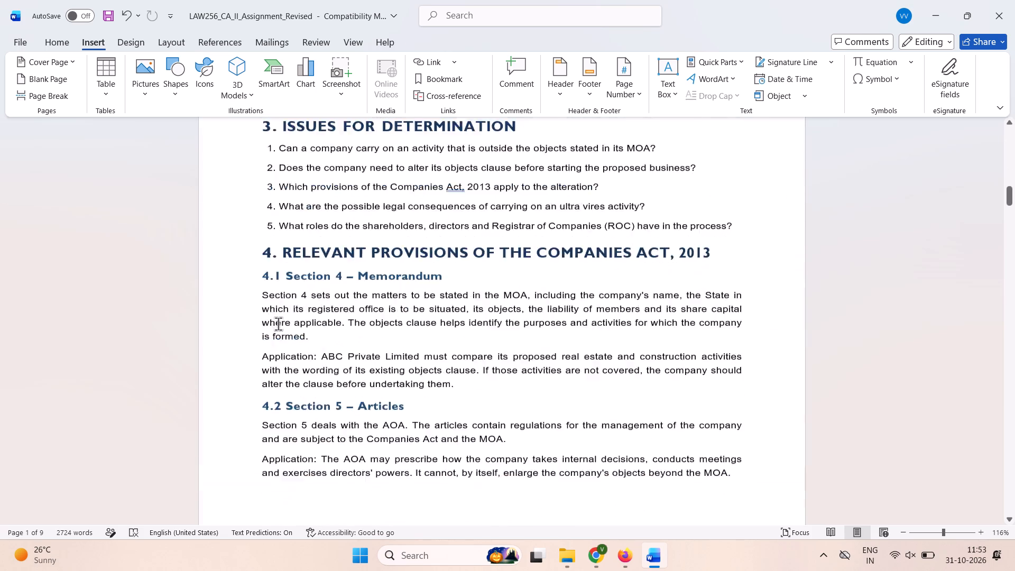
scroll(278, 324, up, 20)
scroll(278, 324, up, 20)
scroll(278, 324, up, 7)
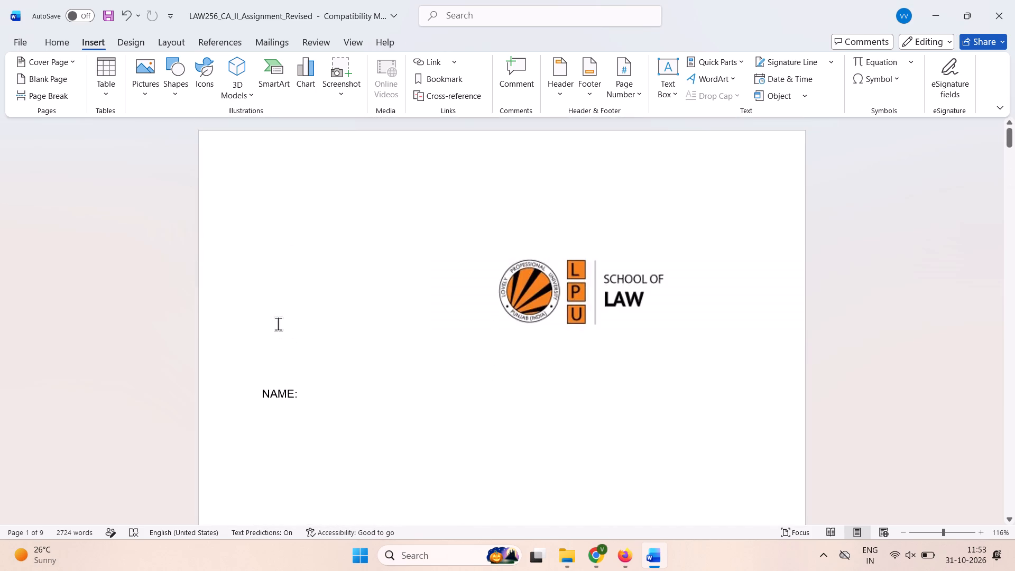
key(ctrl+z)
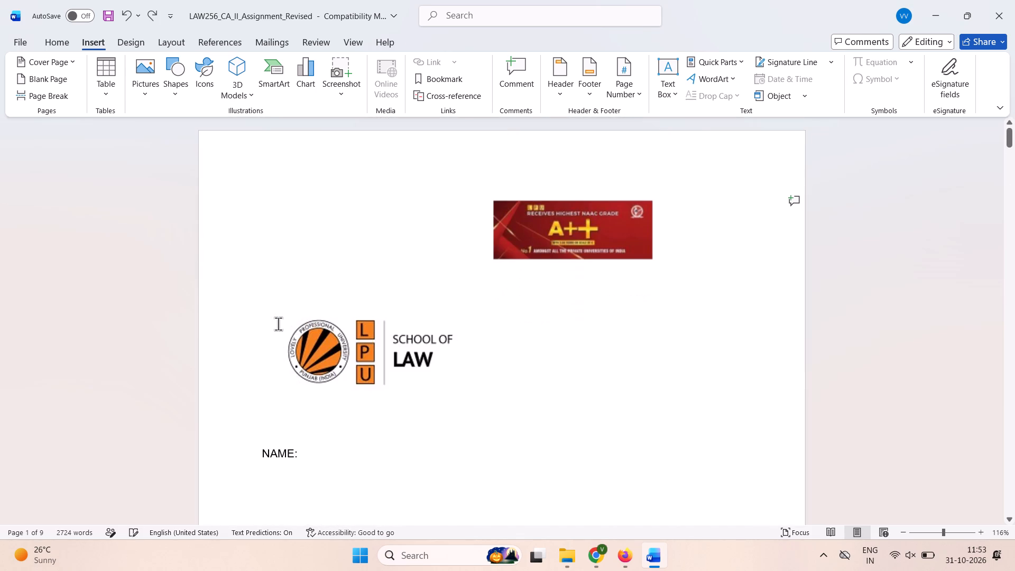
Delete the blank spaces in front of the NAAC A++ banner to shift it back toward the page's left margin.
click(645, 266)
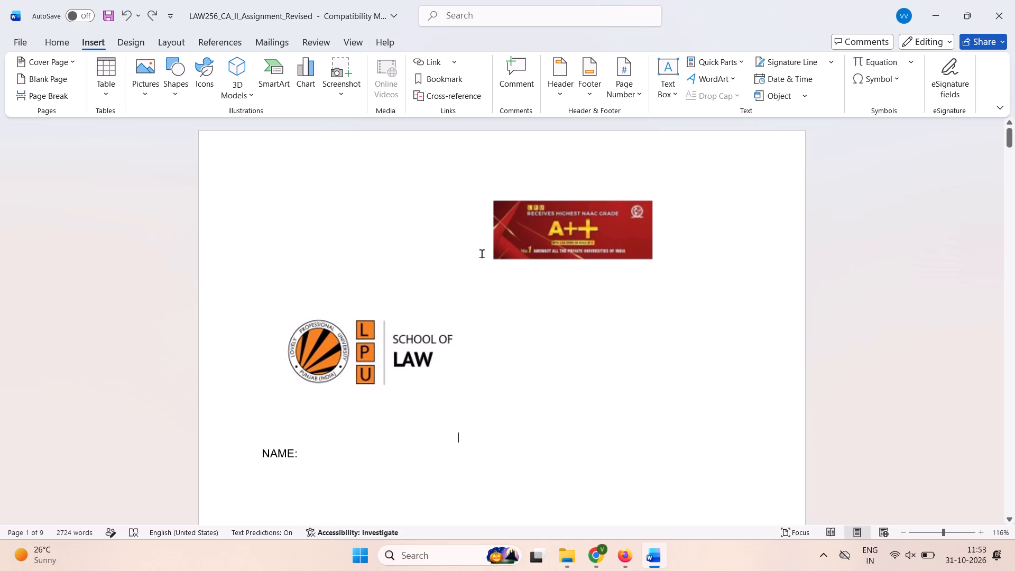
click(481, 263)
click(492, 226)
key(BackSpace)
key(BackSpace)
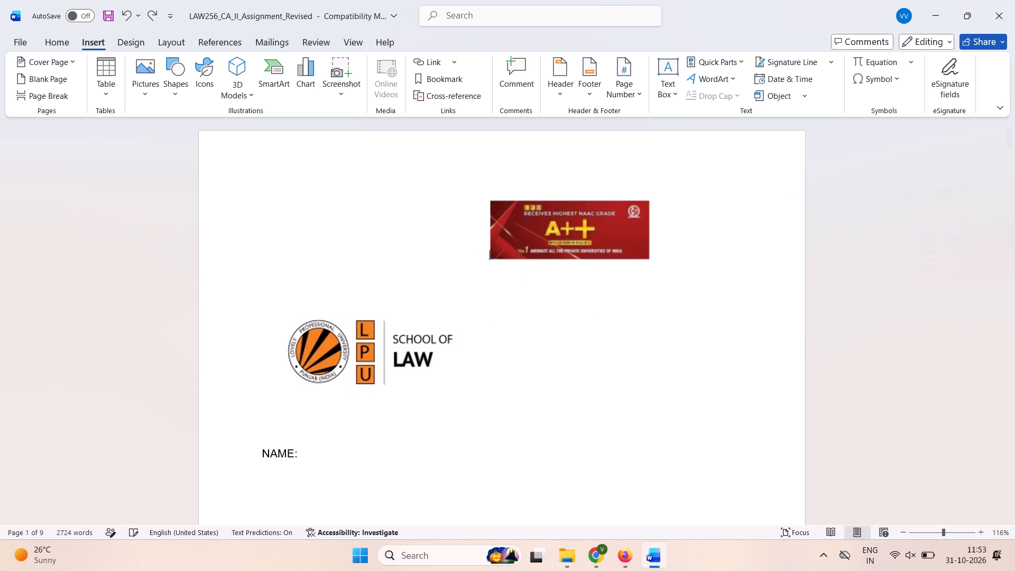
key(BackSpace)
key(BackSpace)
key(BackSpace)
key(BackSpace)
key(BackSpace)
key(BackSpace)
key(BackSpace)
key(BackSpace)
key(BackSpace)
key(BackSpace)
key(BackSpace)
key(BackSpace)
key(BackSpace)
key(BackSpace)
key(BackSpace)
key(BackSpace)
key(BackSpace)
key(BackSpace)
key(BackSpace)
key(BackSpace)
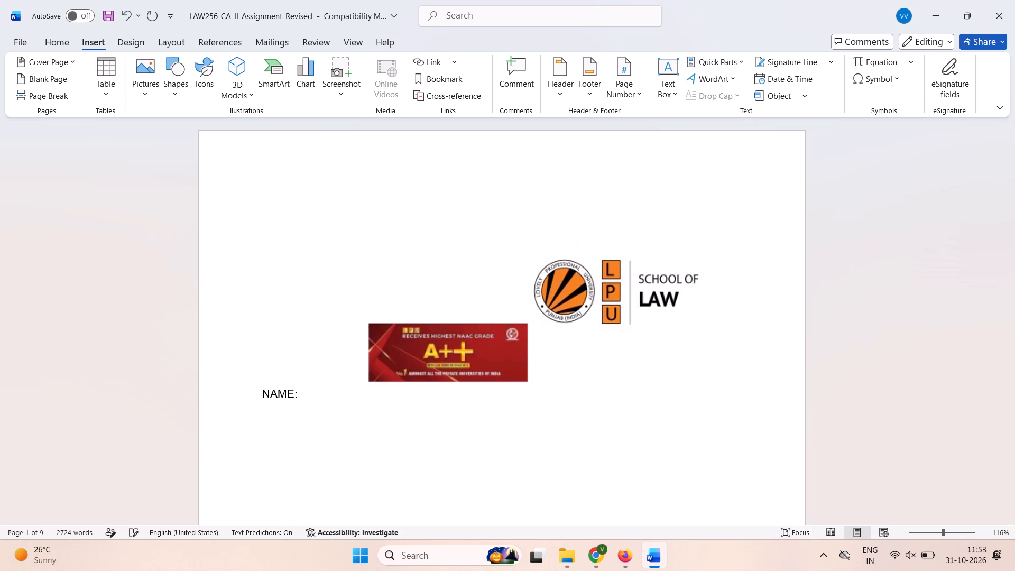
key(BackSpace)
key(BackSpace)
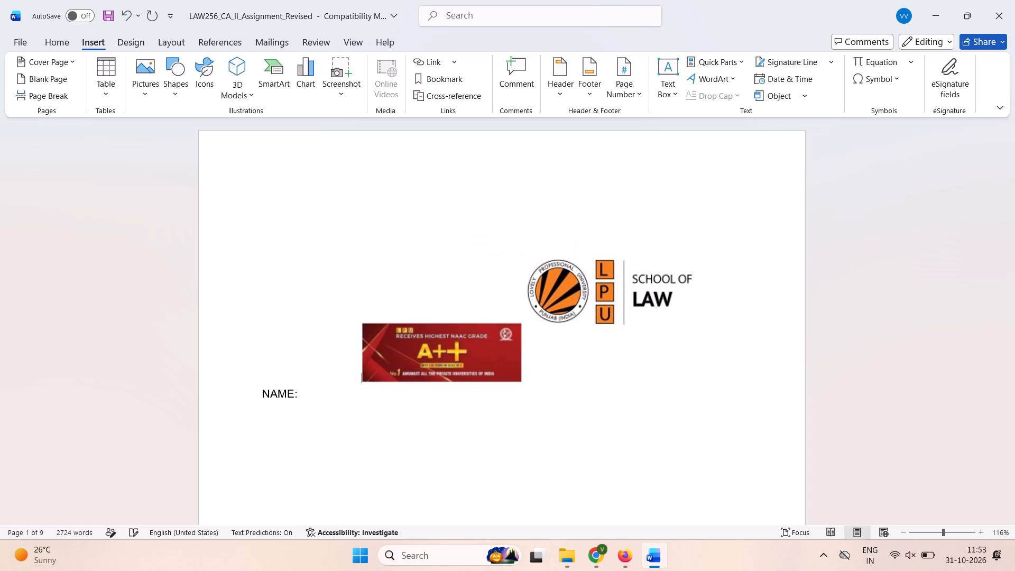
key(BackSpace)
key(BackSpace)
key(BackSpace)
key(BackSpace)
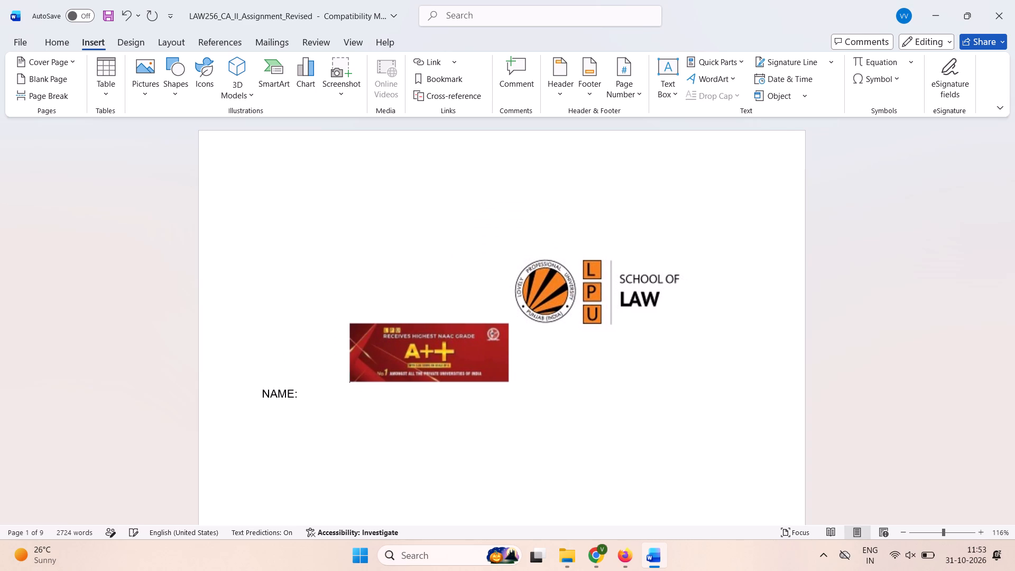
Undo the space deletions until the NAAC A++ banner is back on its own line above the School of Law logo.
key(ctrl+z)
key(ctrl+z)
key(ctrl+z)
key(ctrl+z)
key(ctrl+z)
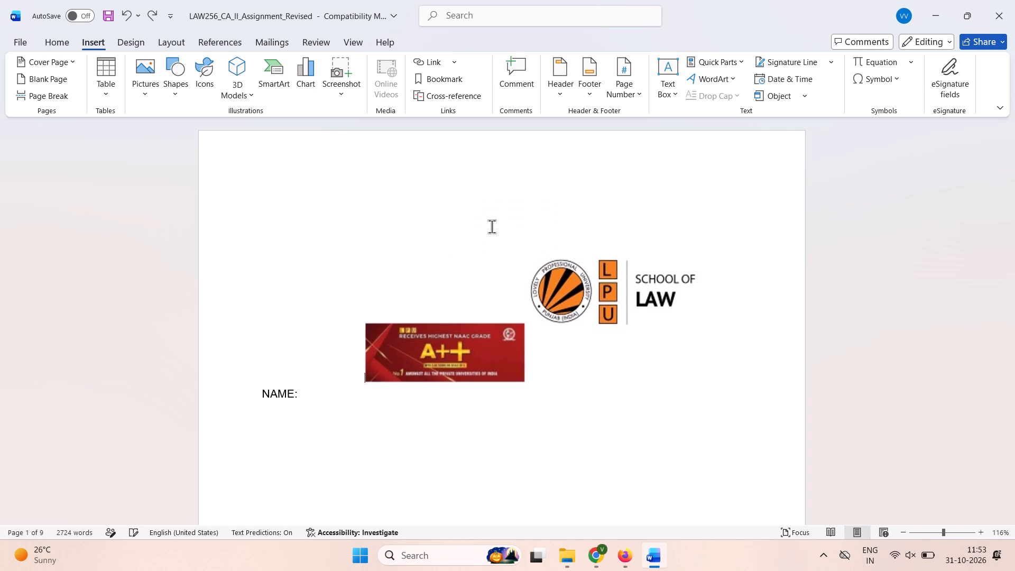
key(ctrl+z)
key(ctrl+z)
key(ctrl+z)
key(ctrl+z)
key(ctrl+z)
key(ctrl+z)
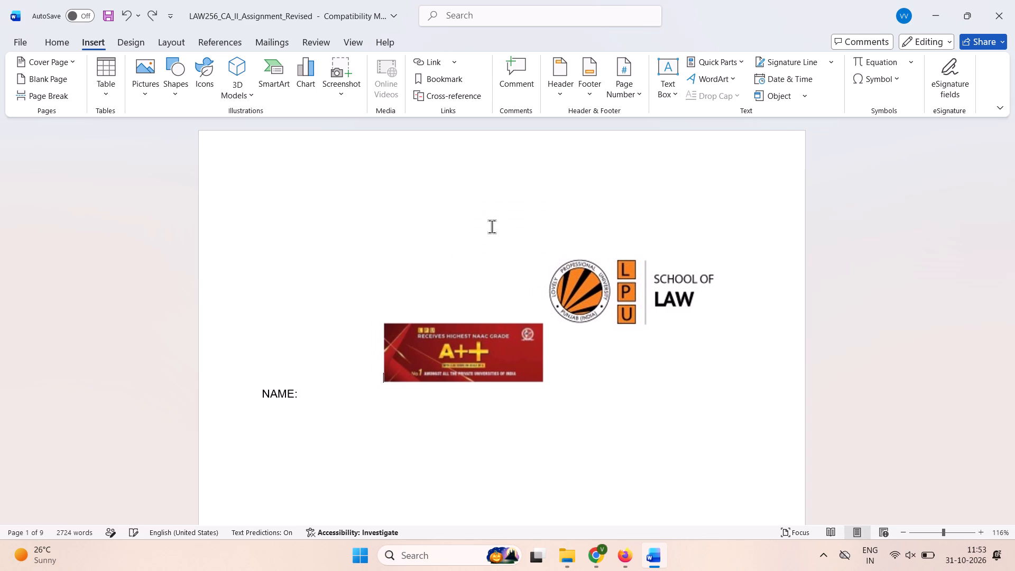
key(ctrl+z)
key(ctrl+z)
key(ctrl+z)
key(ctrl+z)
key(ctrl+z)
key(ctrl+z)
key(ctrl+z)
key(ctrl+z)
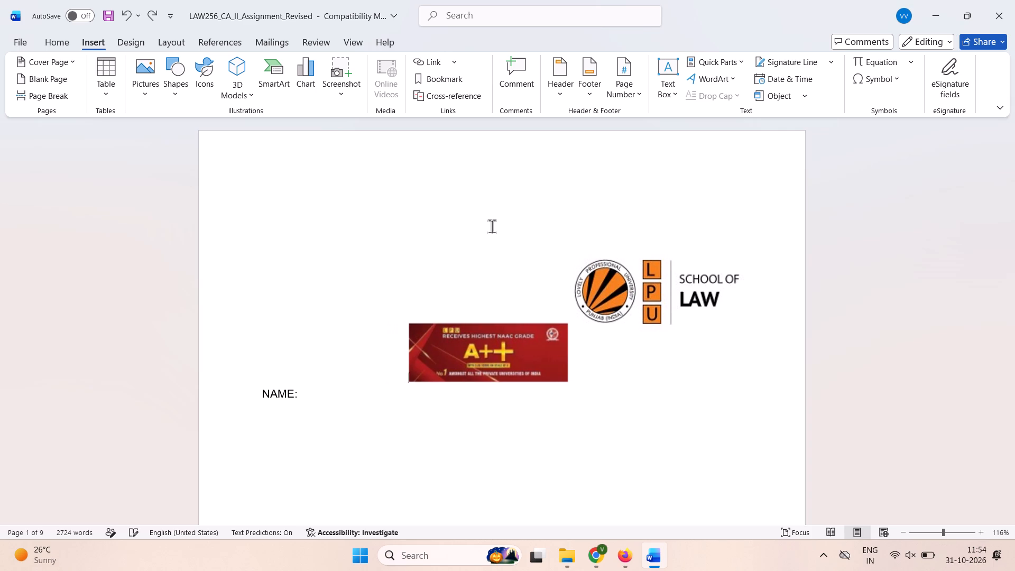
key(ctrl+z)
key(ctrl+z)
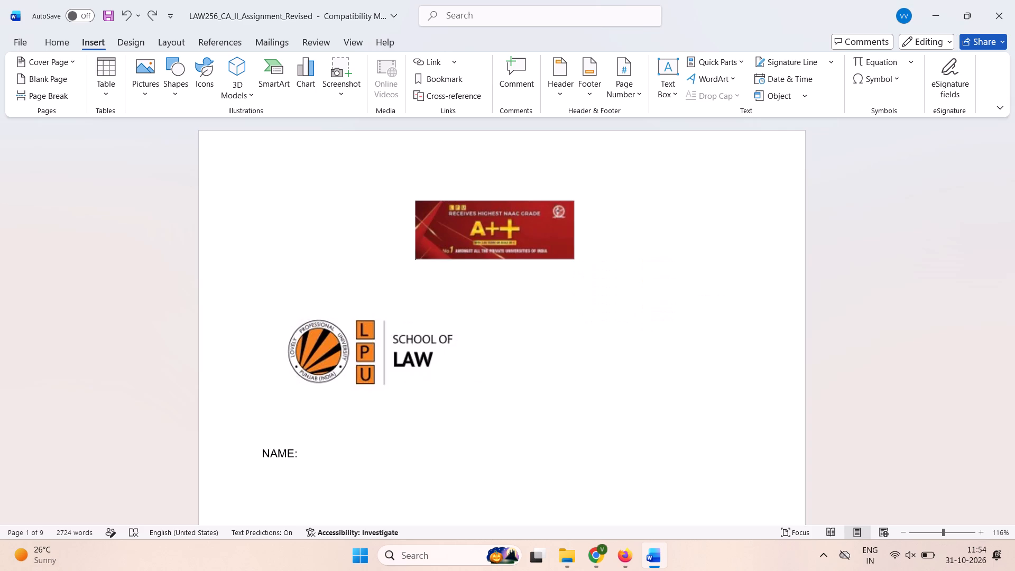
Delete two spaces in front of the NAAC A++ banner to pull it onto the same line as the School of Law logo.
key(BackSpace)
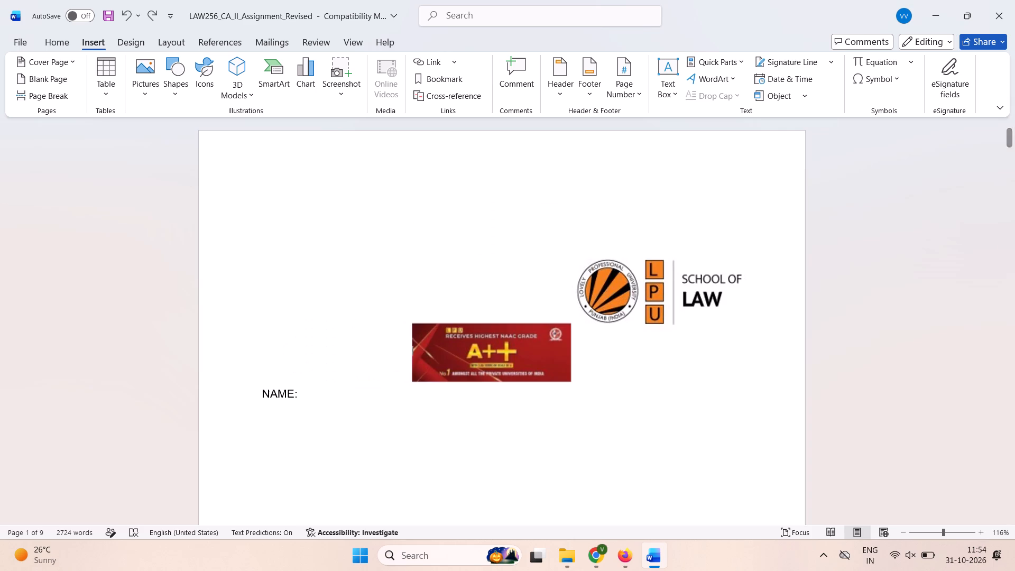
key(BackSpace)
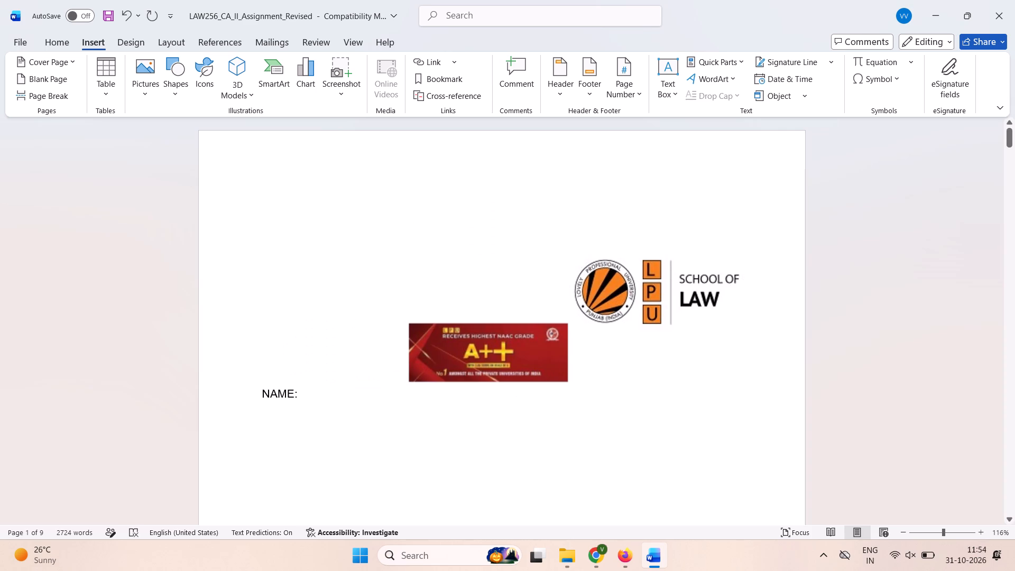
Move the NAAC A++ banner along its line toward the left margin, widening the gap to the School of Law logo.
drag(500, 315, 501, 347)
drag(501, 347, 330, 206)
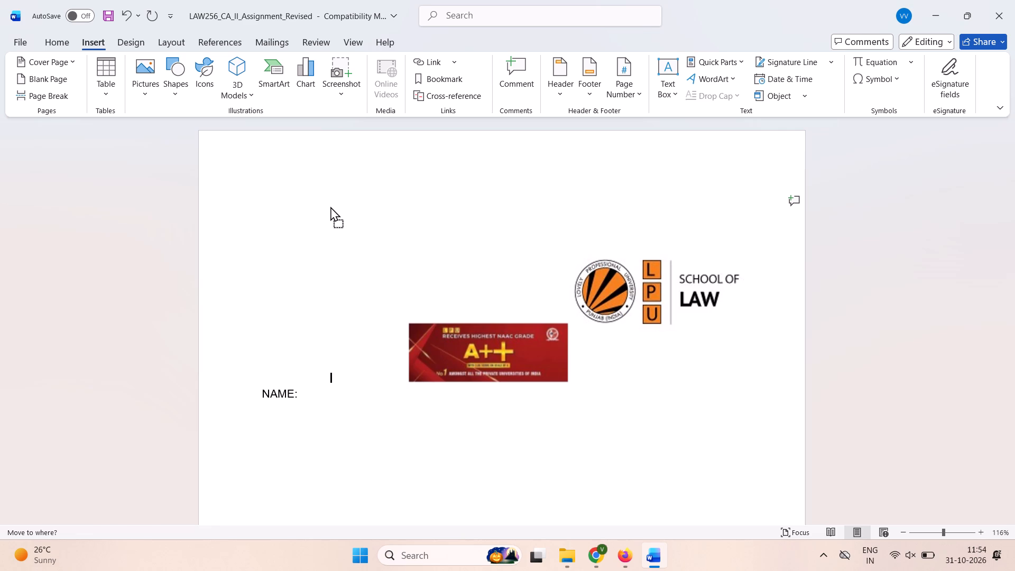
drag(330, 206, 331, 196)
drag(375, 372, 301, 201)
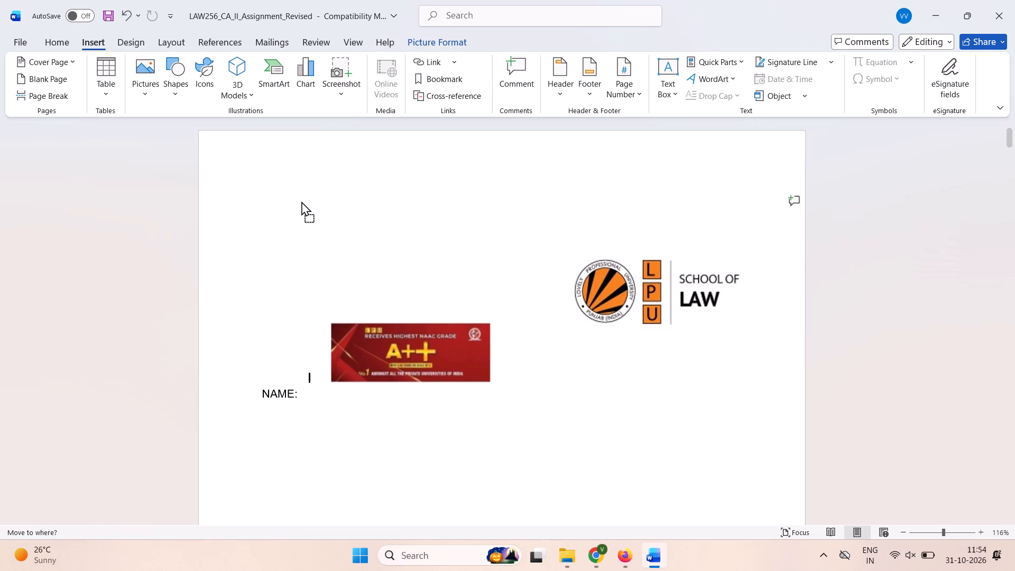
drag(301, 201, 199, 53)
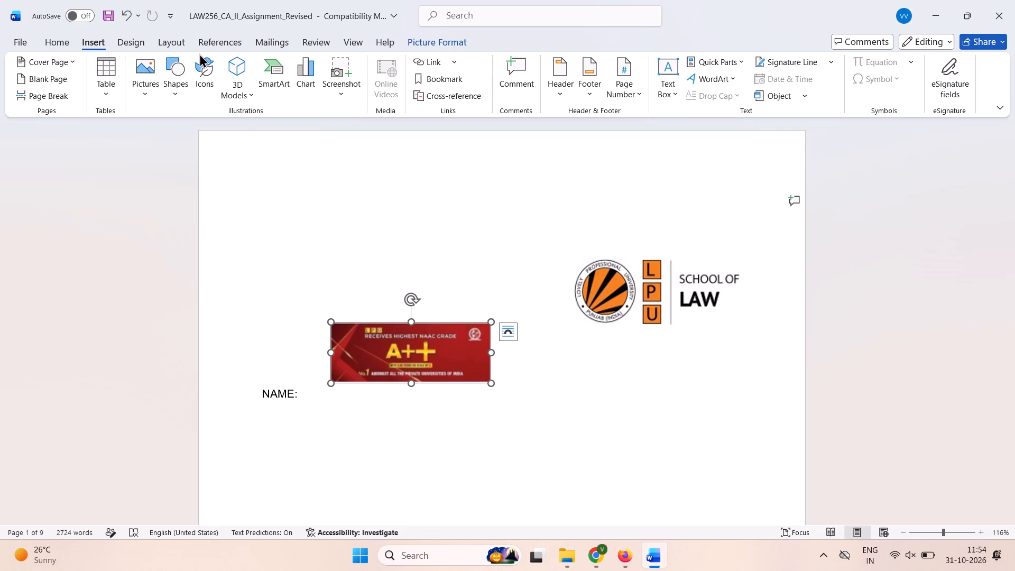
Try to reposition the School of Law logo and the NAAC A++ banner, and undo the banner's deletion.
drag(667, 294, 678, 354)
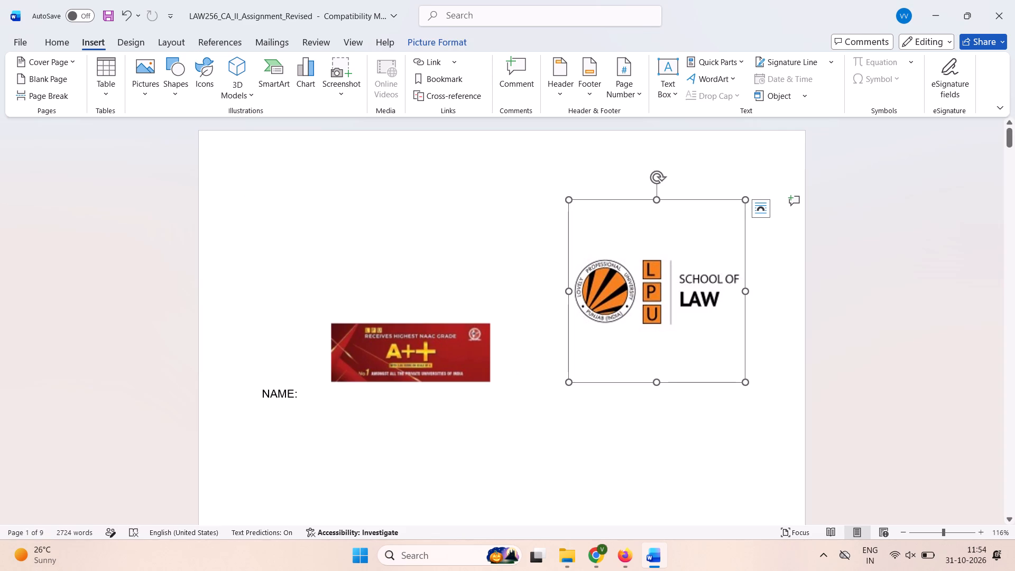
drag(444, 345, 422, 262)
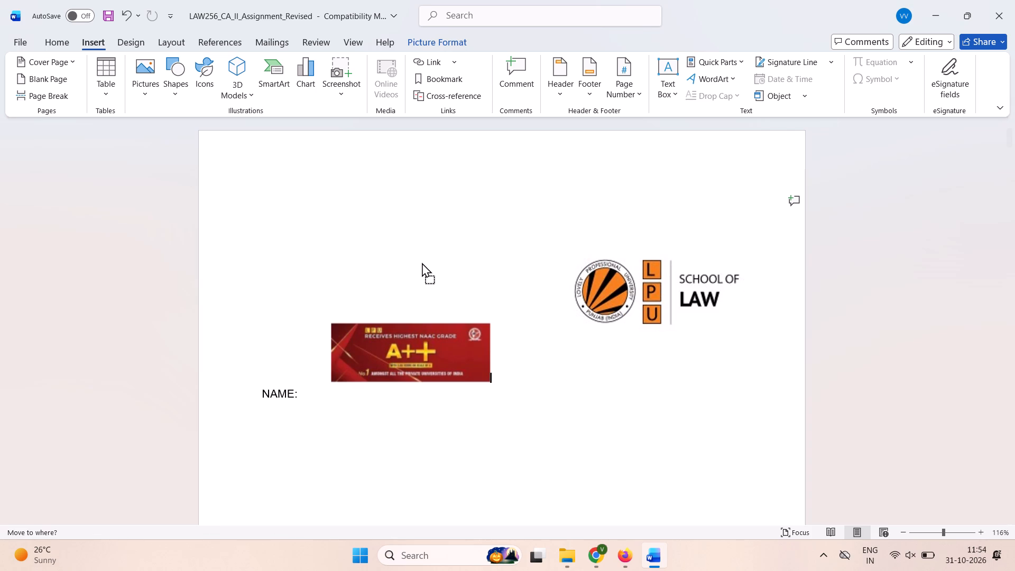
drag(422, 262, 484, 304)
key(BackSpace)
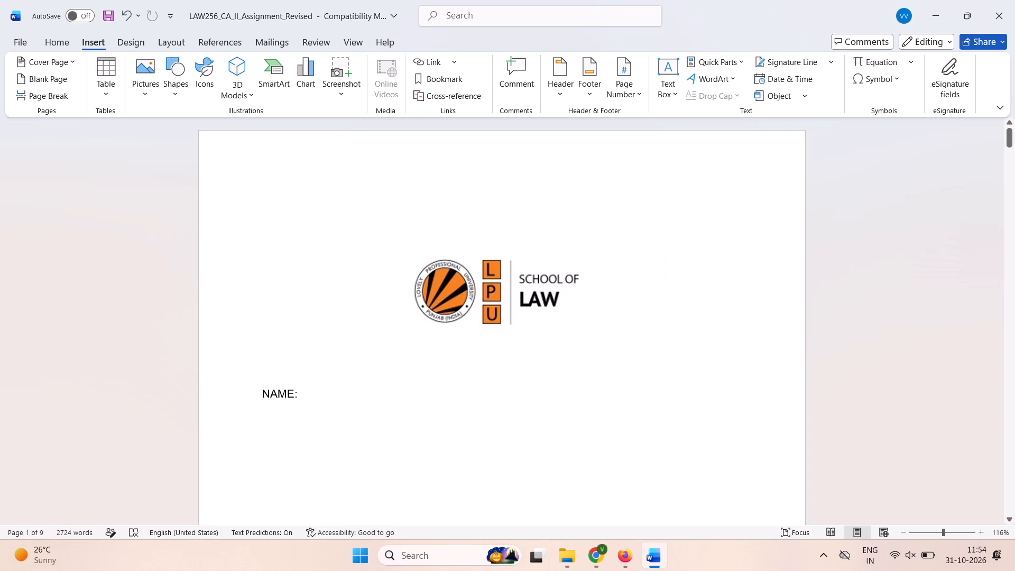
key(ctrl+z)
Reduce the School of Law logo picture's height to a little under half, keeping its width.
click(631, 314)
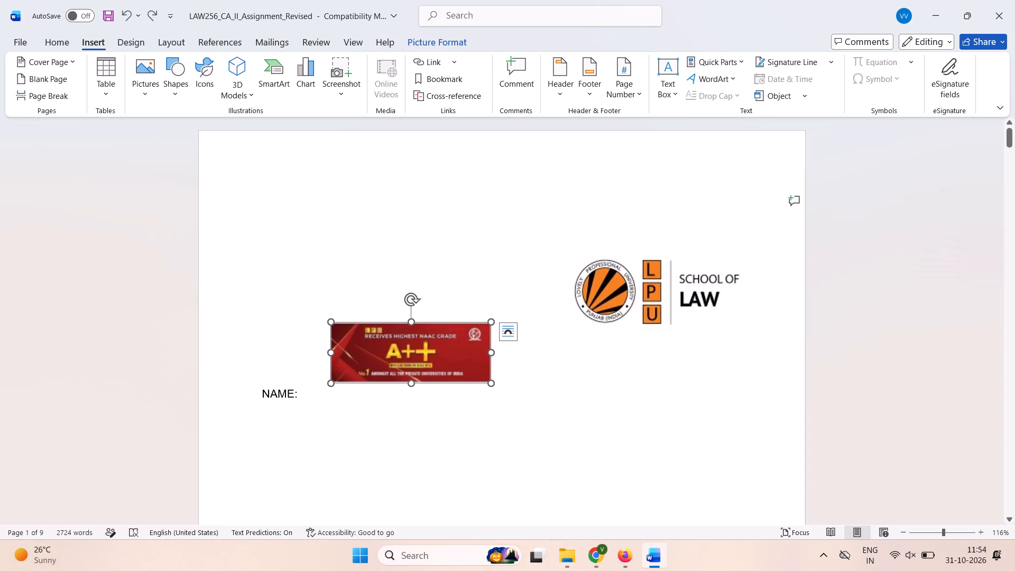
click(409, 343)
click(697, 297)
drag(657, 201, 661, 300)
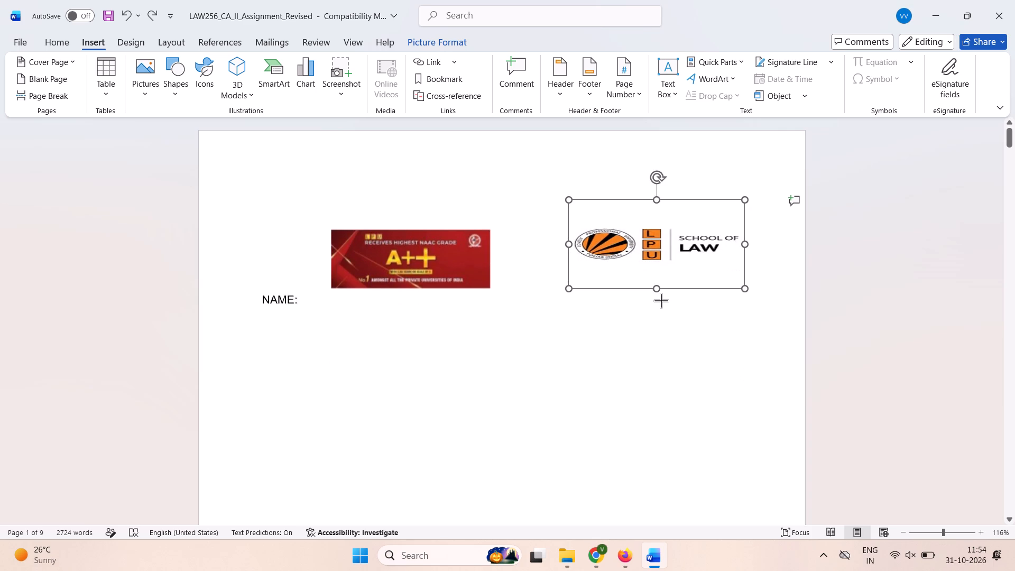
drag(661, 300, 665, 308)
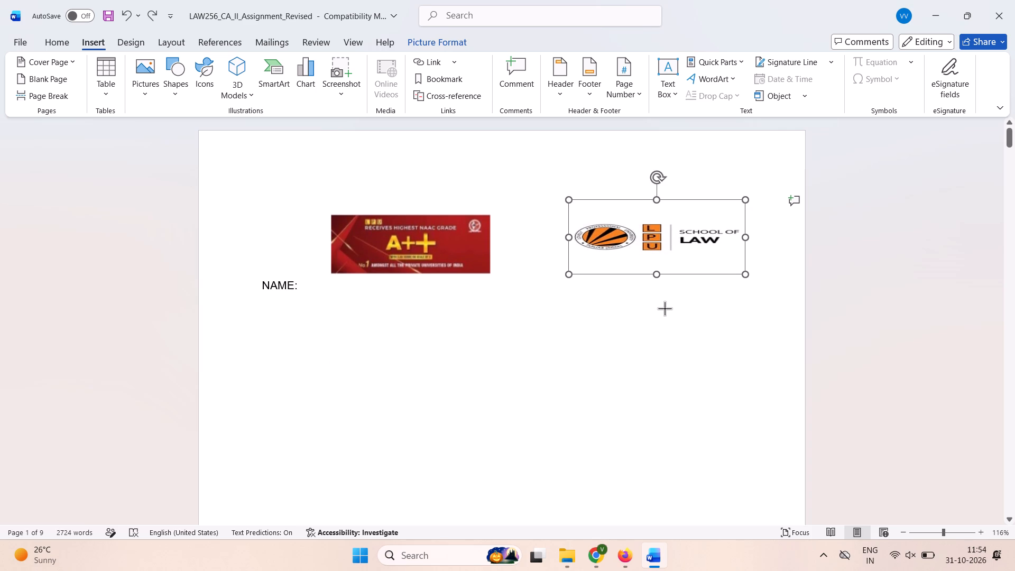
drag(665, 308, 664, 305)
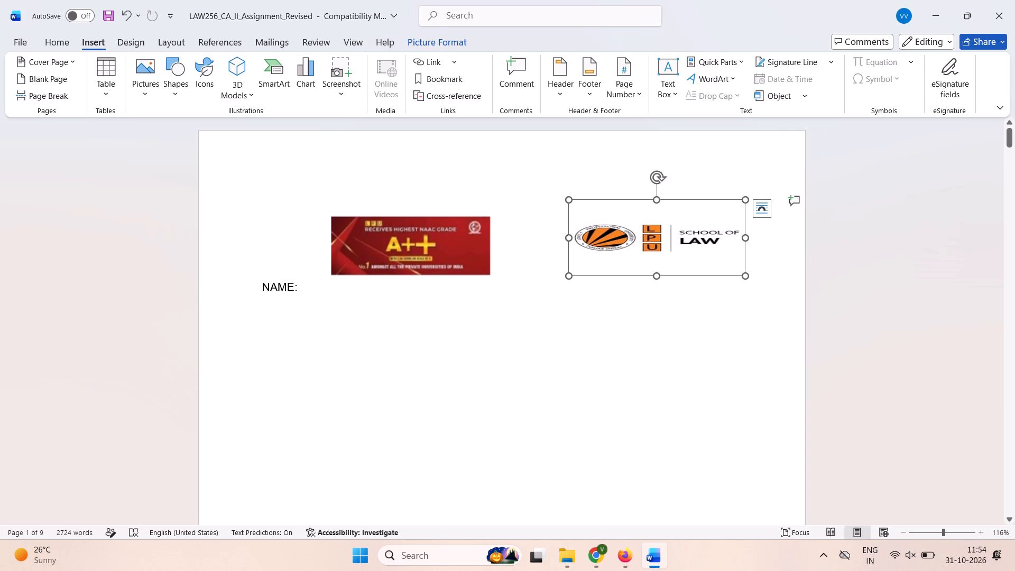
Stretch the NAAC A++ banner to about one and a half times its height and make it slightly wider.
click(431, 237)
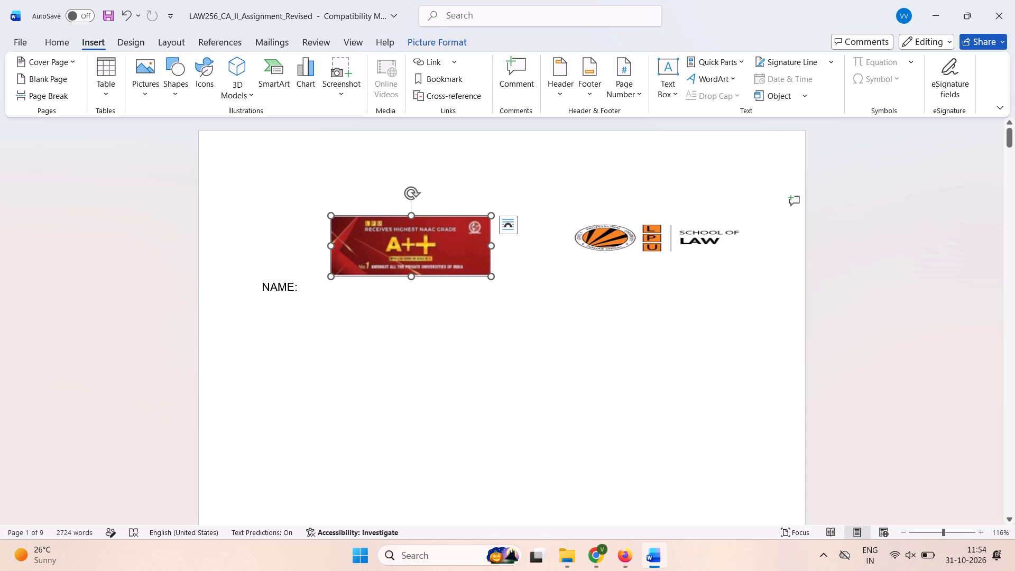
click(616, 253)
click(400, 240)
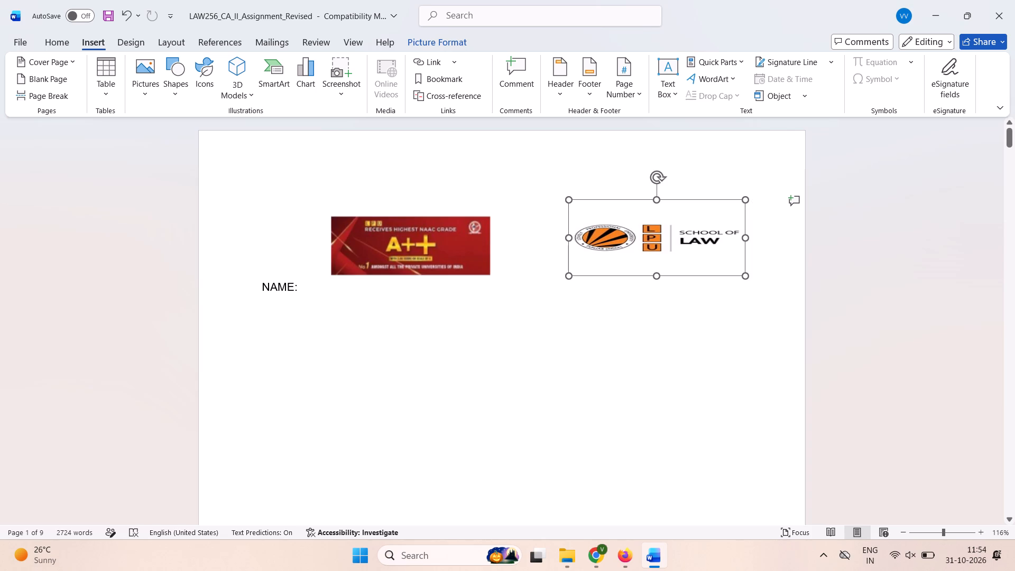
drag(411, 213, 412, 202)
click(653, 263)
click(653, 263)
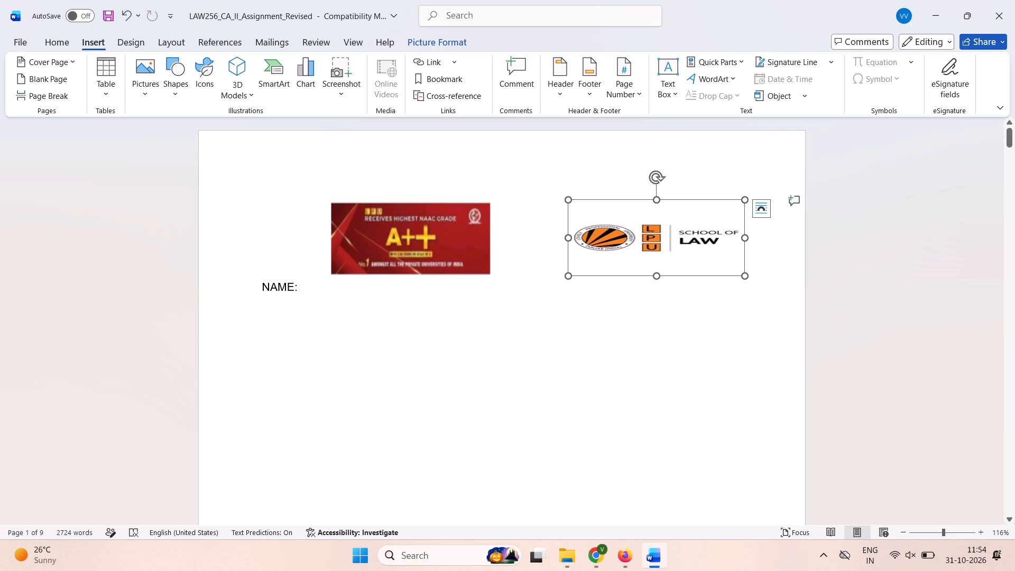
click(438, 242)
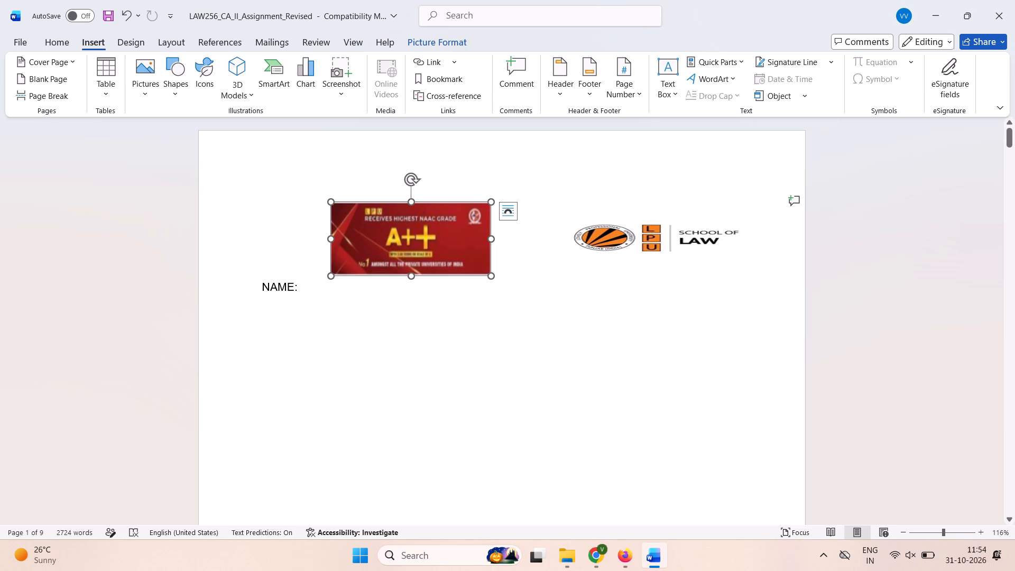
drag(412, 274, 416, 292)
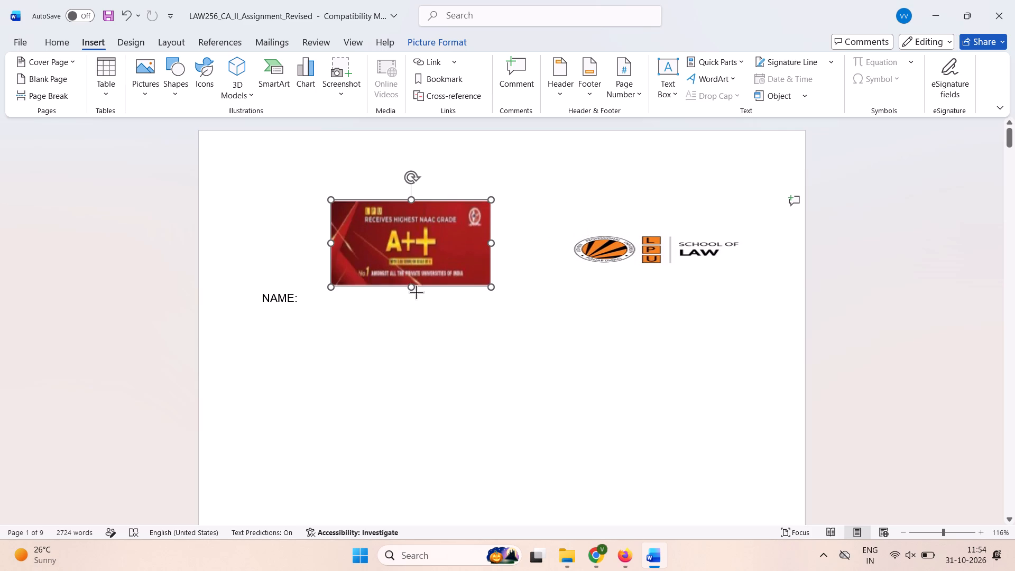
drag(416, 292, 416, 290)
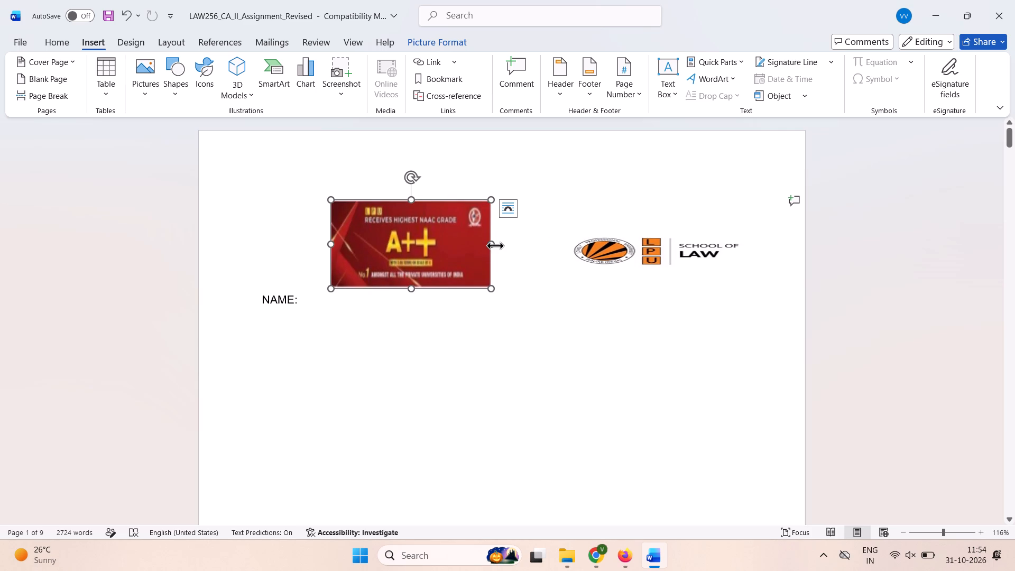
click(494, 244)
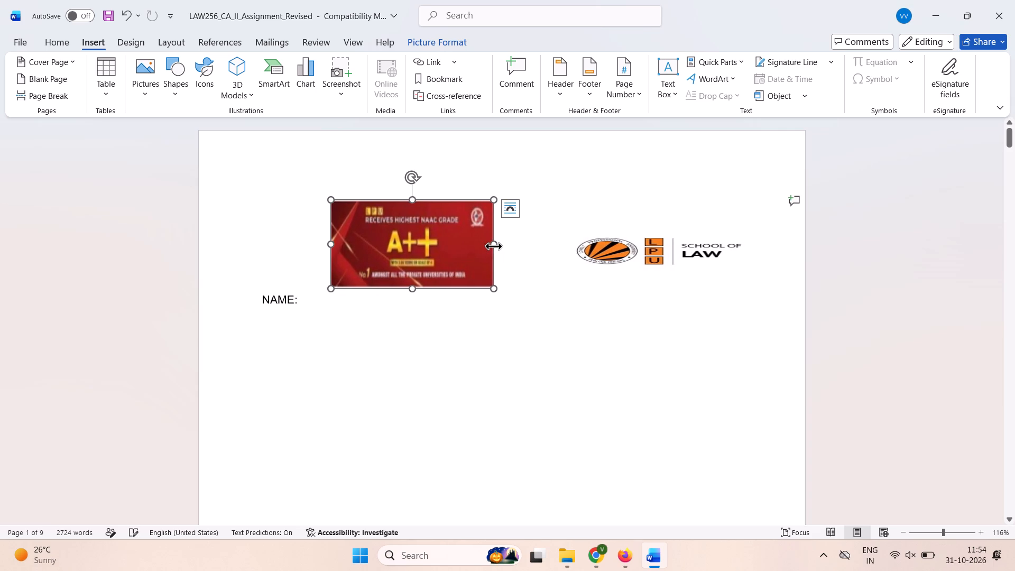
click(419, 246)
Remove spaces in front of the NAAC A++ banner to shift both pictures closer to the page's left margin.
click(294, 240)
key(BackSpace)
key(BackSpace)
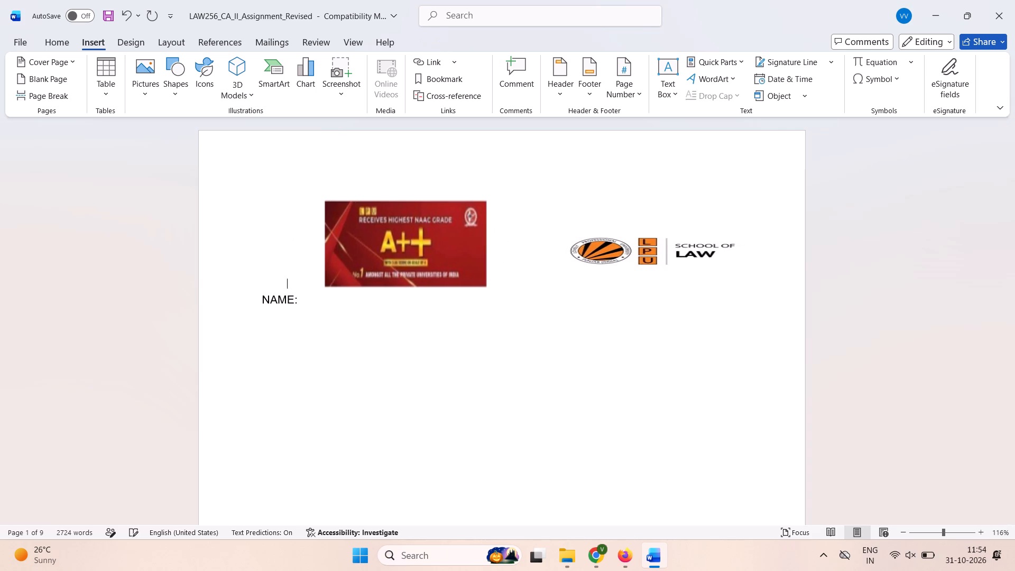
key(BackSpace)
key(BackSpace)
key(BackSpace)
key(BackSpace)
key(BackSpace)
key(BackSpace)
key(BackSpace)
key(BackSpace)
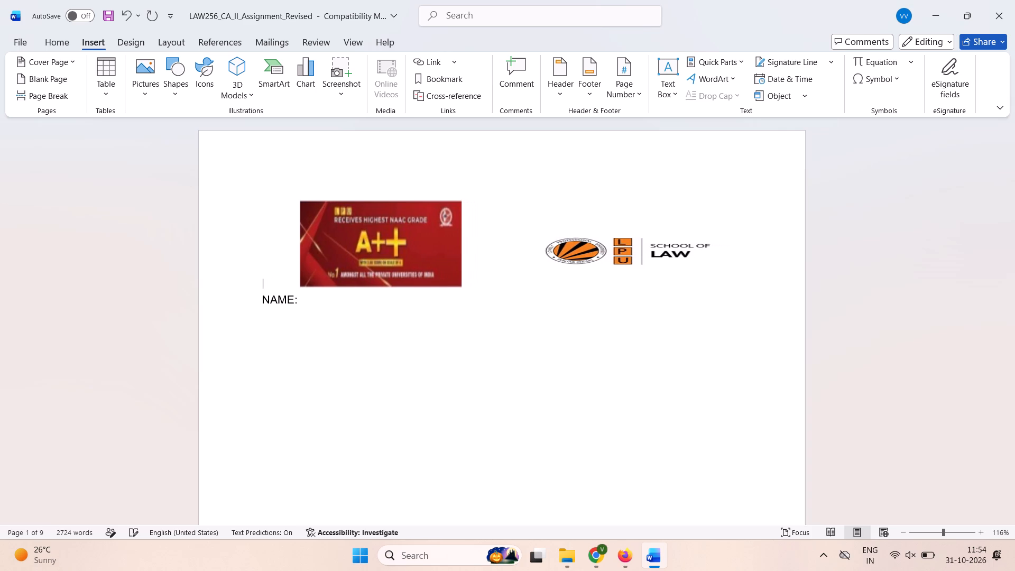
key(BackSpace)
key(BackSpace)
key(BackSpace)
key(BackSpace)
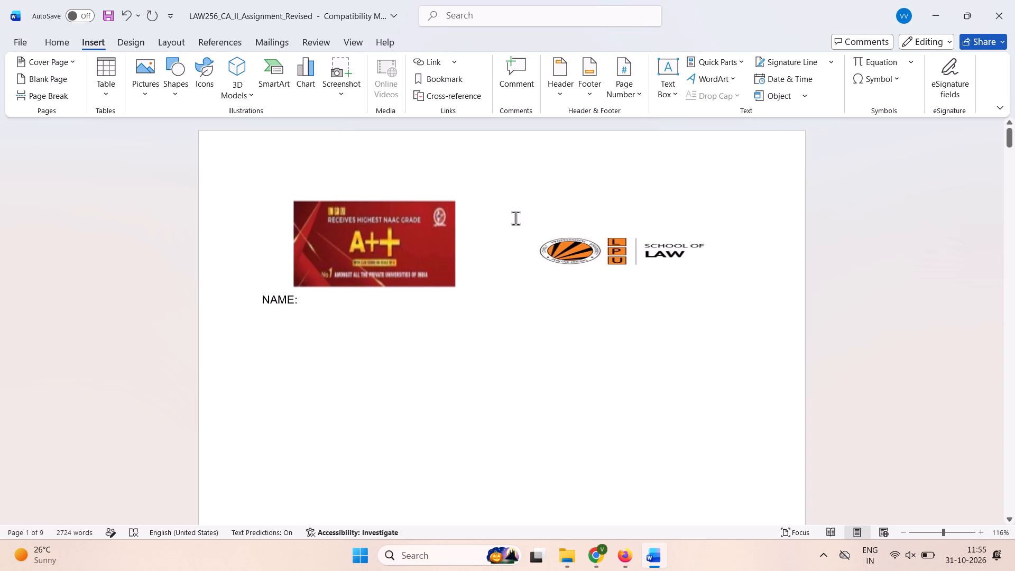
Reduce the NAAC A++ banner's height to about 70 percent, keeping its width.
click(398, 214)
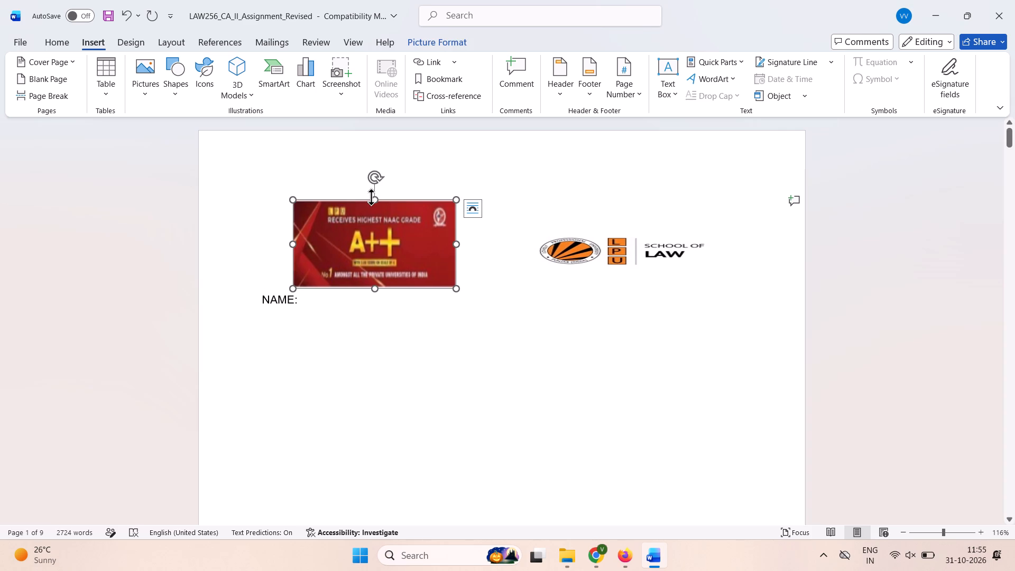
drag(371, 197, 367, 225)
Delete the "NAME:" text below the pictures and add four line breaks in its place.
click(244, 284)
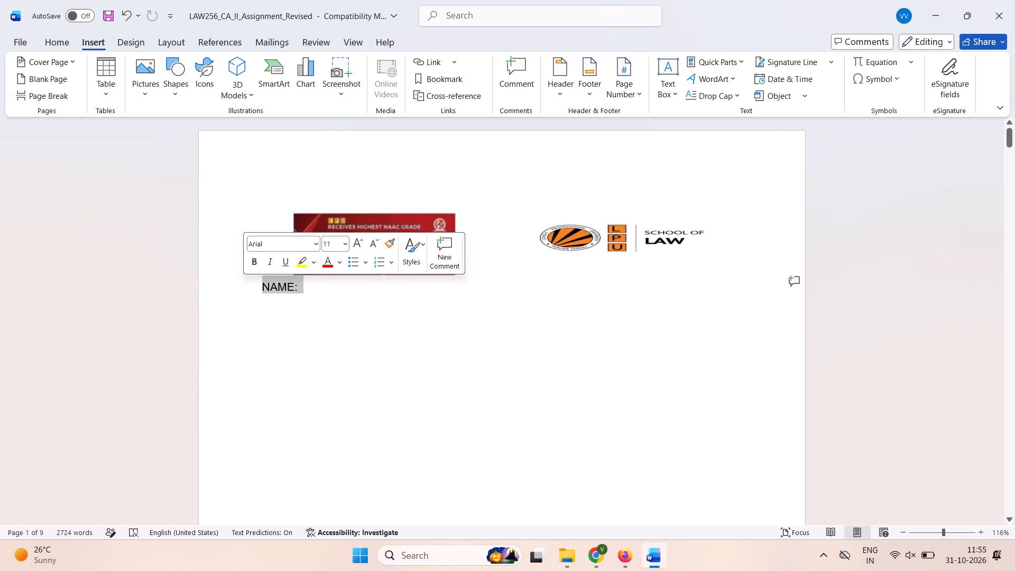
key(BackSpace)
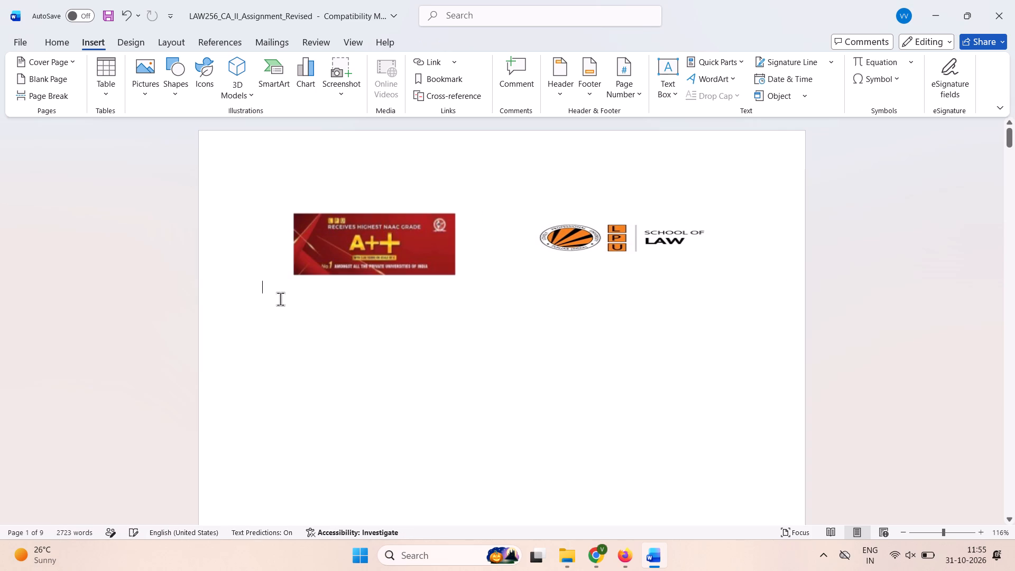
key(Return)
key(Return)
key(Return)
key(Return)
Widen the gap between the banner and the School of Law logo with spaces, keeping both pictures on one line.
scroll(573, 315, right, 1)
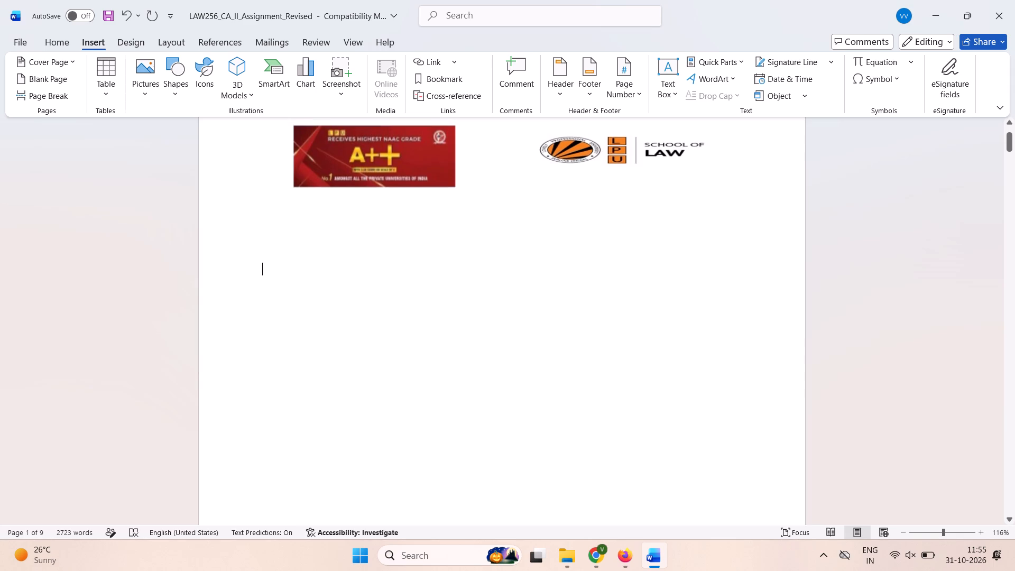
scroll(573, 315, up, 1)
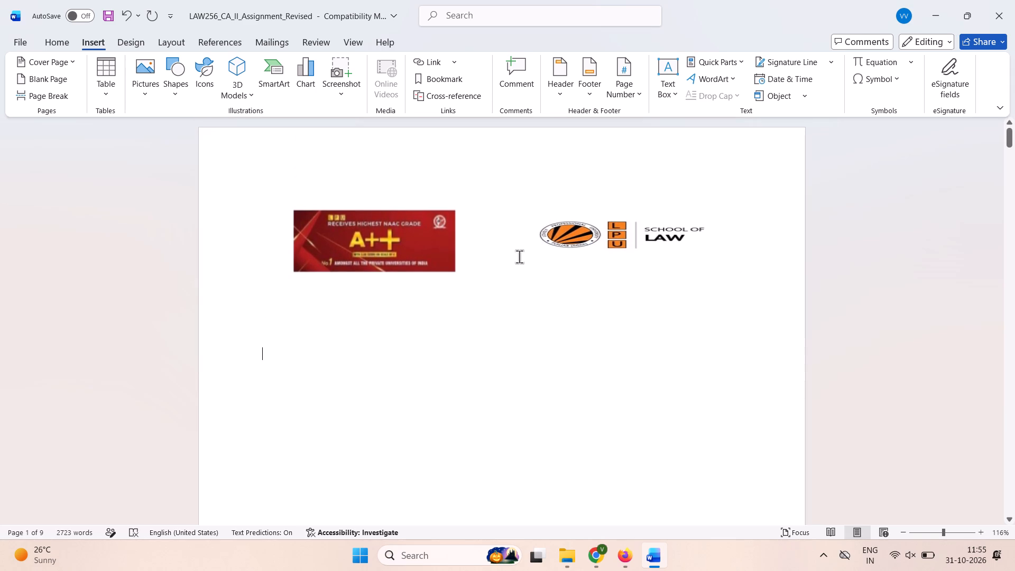
click(517, 258)
key(space)
key(space)
key(space)
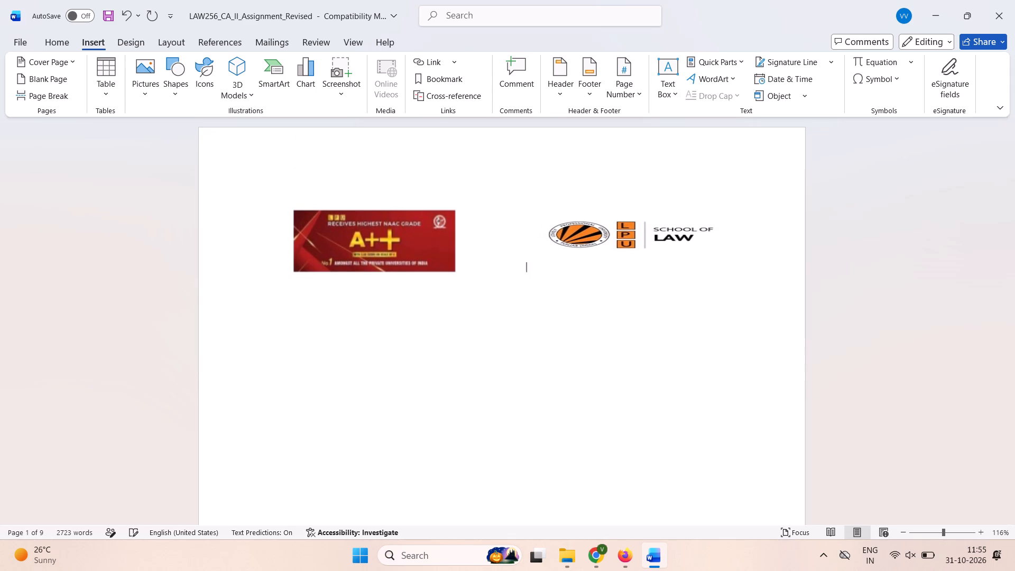
key(space)
key(space)
key(space)
key(space)
key(space)
key(space)
key(space)
key(space)
key(space)
key(space)
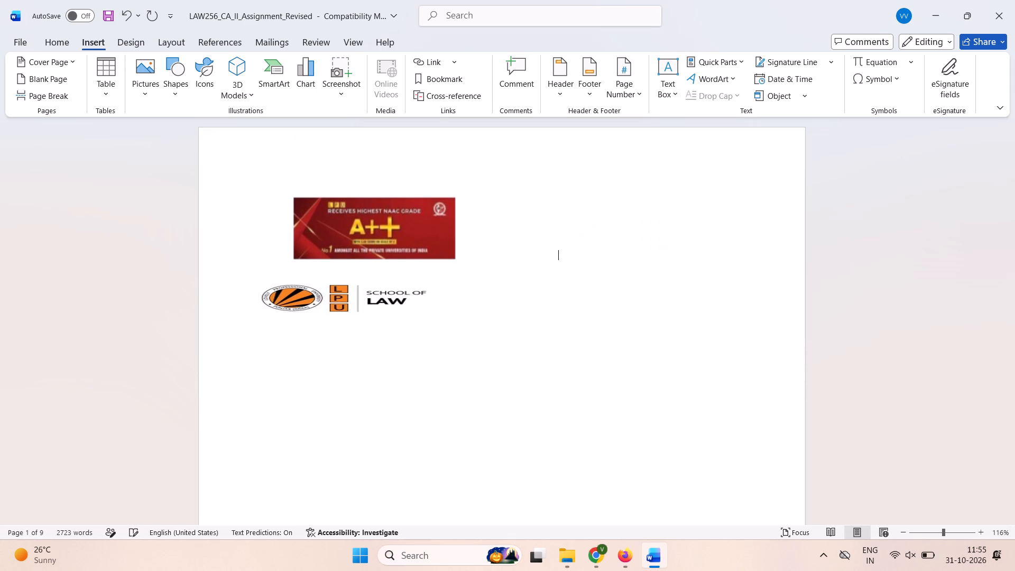
key(BackSpace)
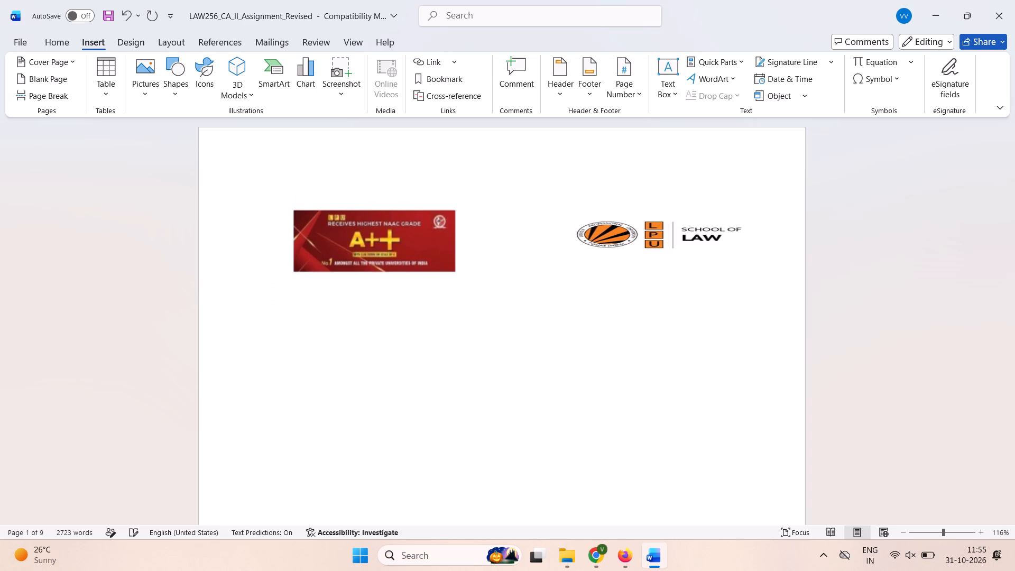
Delete all remaining spaces before the NAAC A++ banner so it sits flush with the left margin.
click(285, 258)
key(BackSpace)
key(BackSpace)
key(BackSpace)
key(BackSpace)
key(BackSpace)
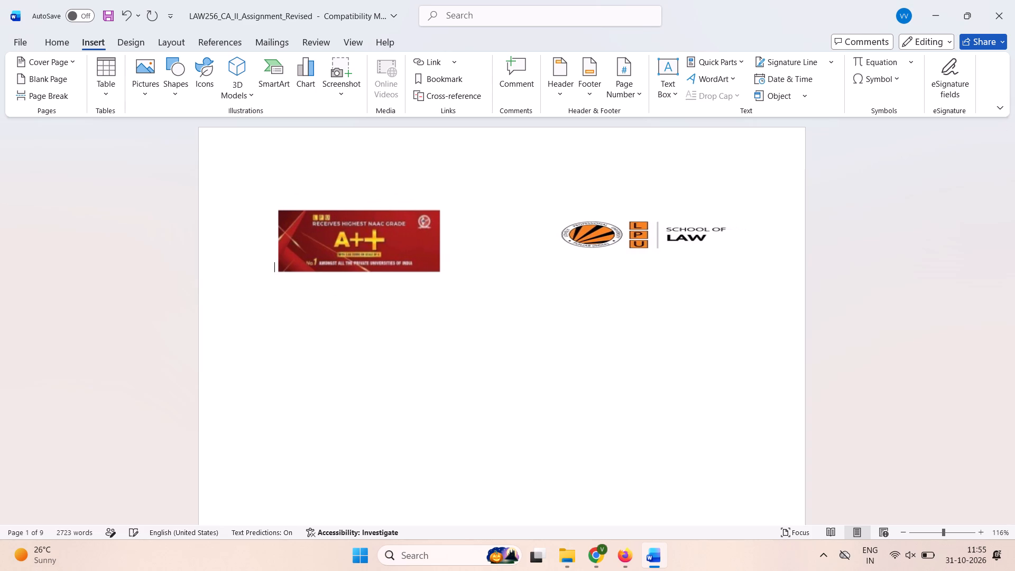
key(BackSpace)
key(BackSpace)
key(BackSpace)
key(BackSpace)
key(BackSpace)
key(BackSpace)
key(BackSpace)
key(BackSpace)
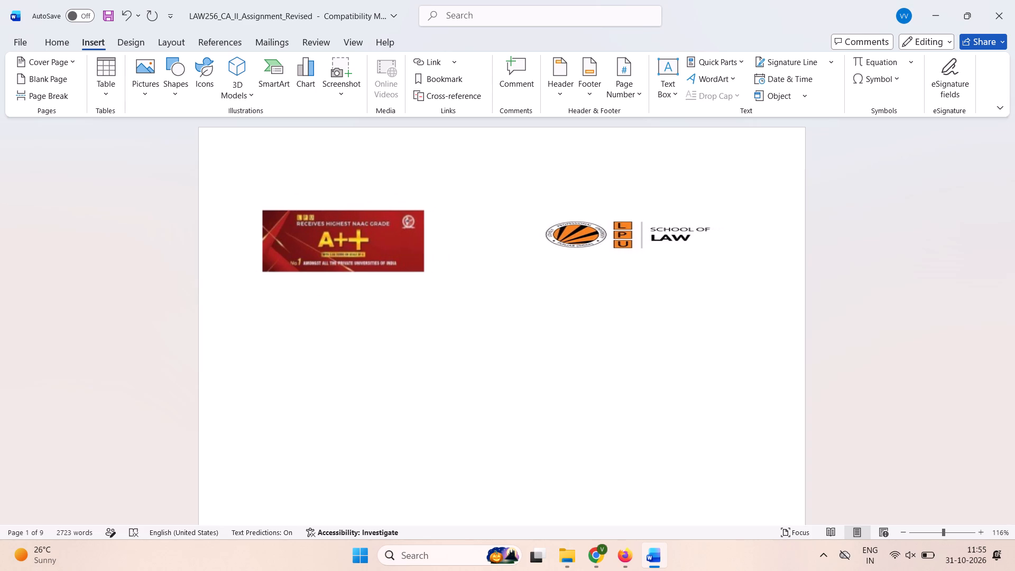
key(BackSpace)
Add spaces between the pictures to push the School of Law logo to the right margin on the banner's line.
click(497, 275)
click(487, 258)
key(space)
key(space)
key(space)
key(space)
key(space)
key(space)
key(space)
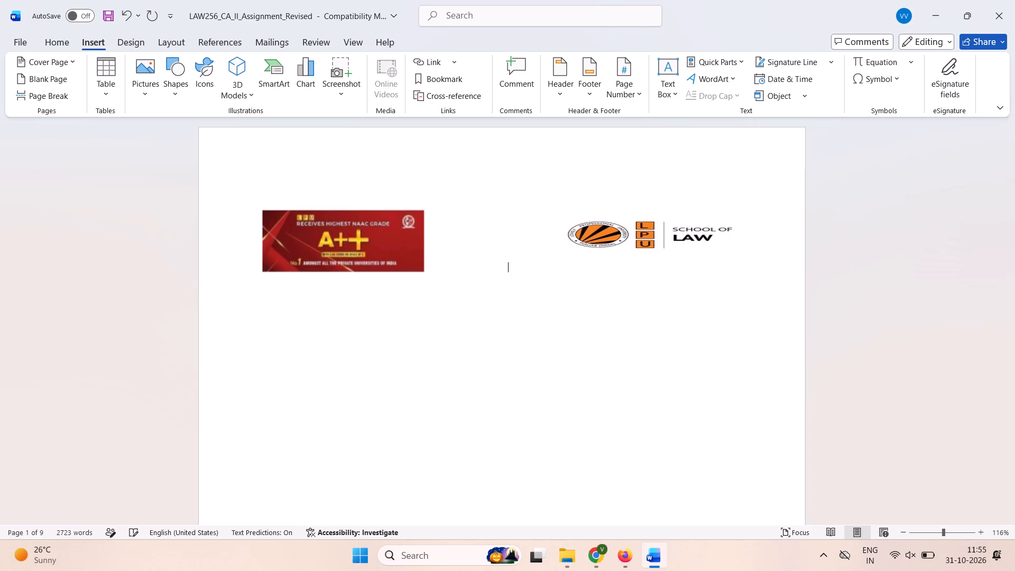
key(space)
key(space)
key(space)
key(space)
key(space)
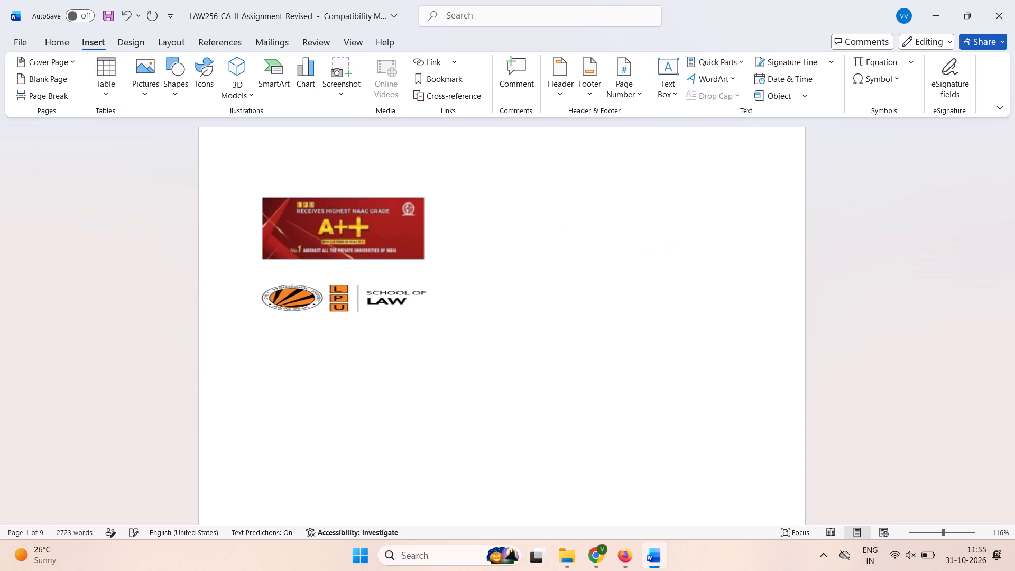
key(BackSpace)
key(BackSpace)
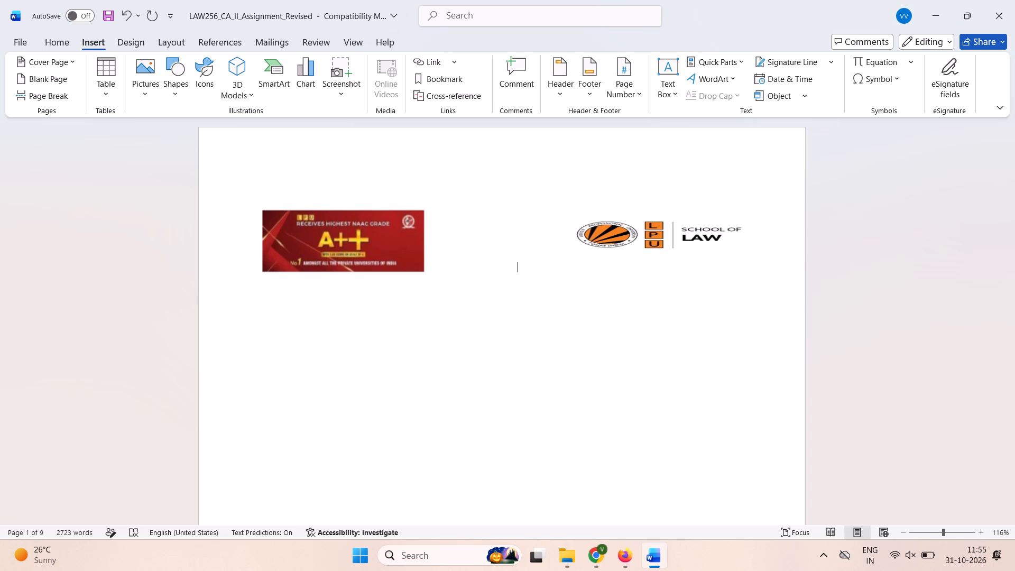
key(space)
key(BackSpace)
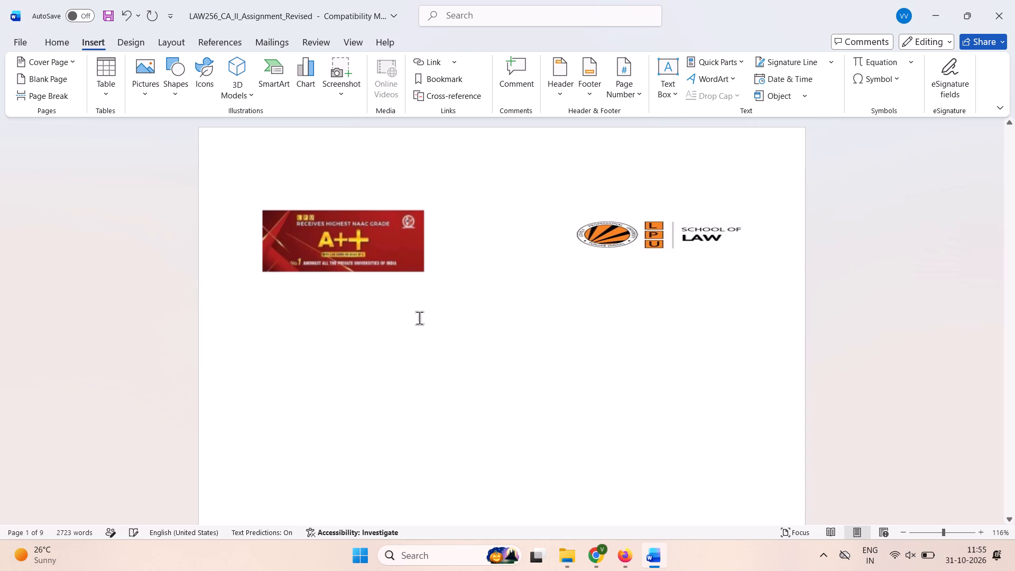
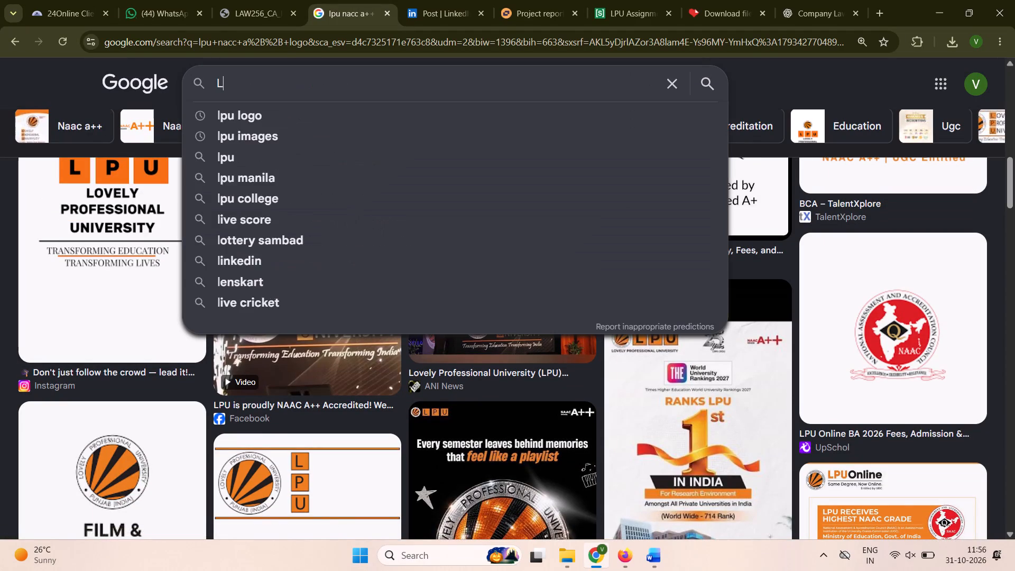
Search Google for "lovely professional university lpu" and switch from image results to all results.
text(O)
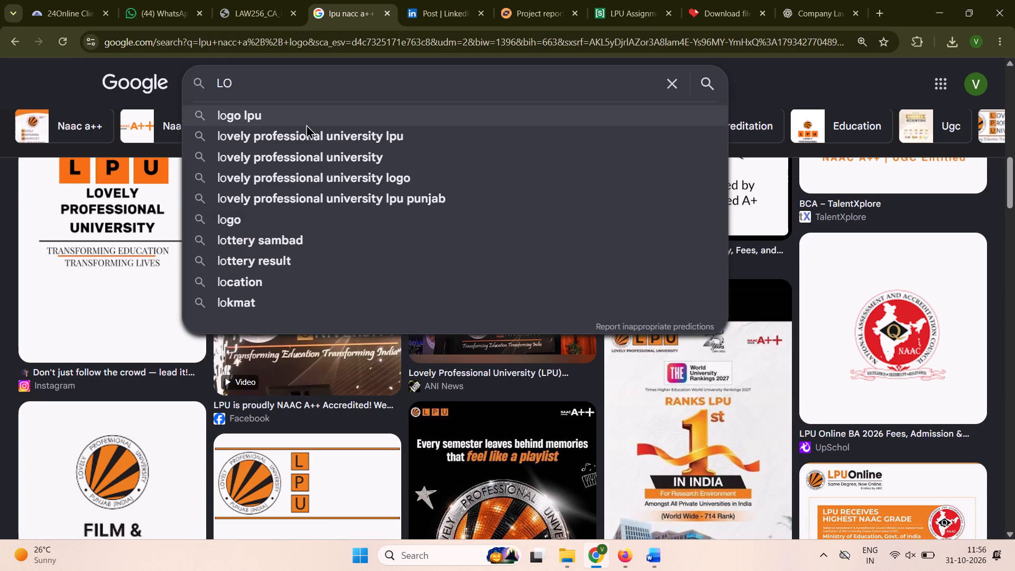
click(310, 130)
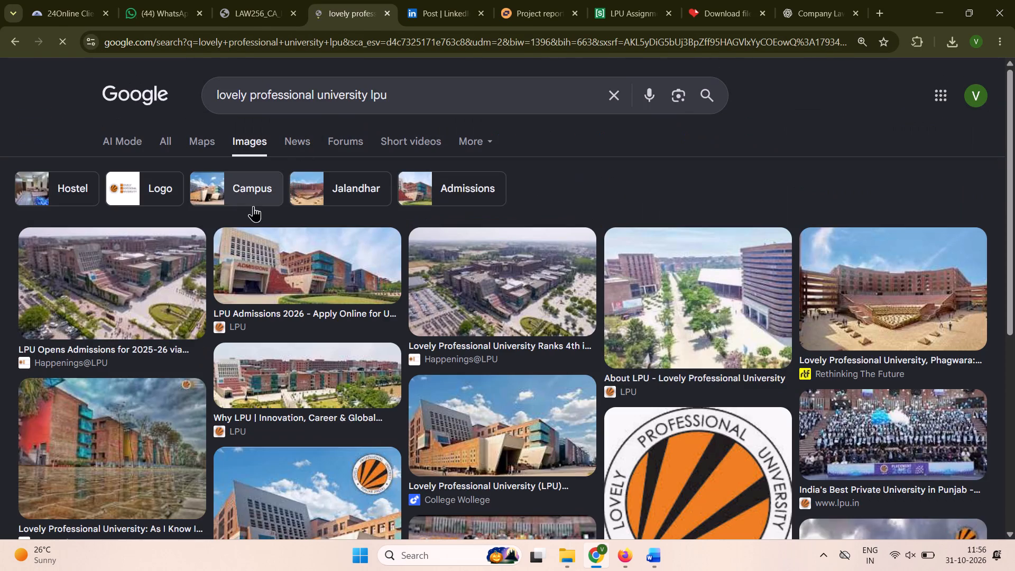
click(163, 139)
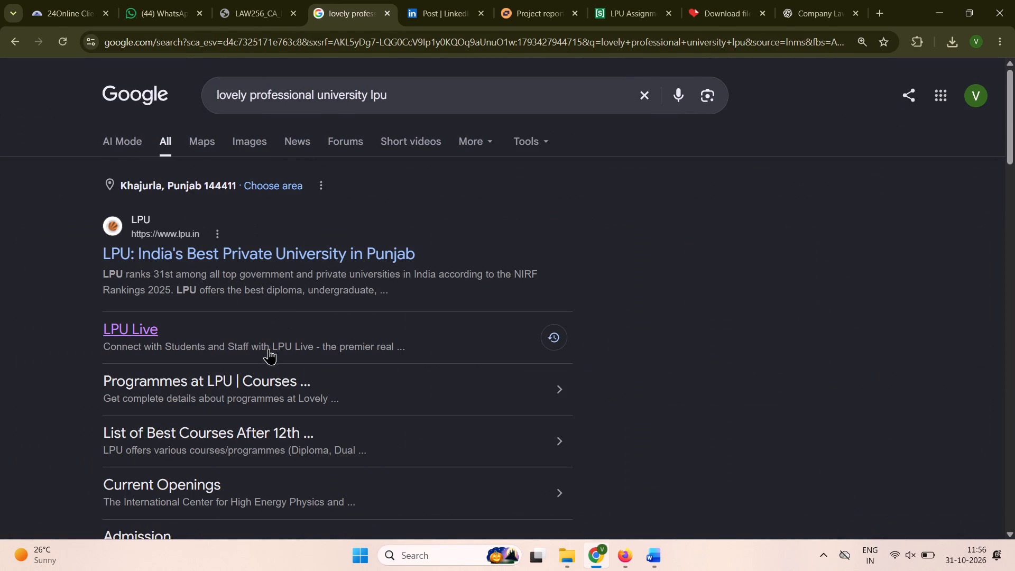
Change the search query to "lovely professional university in capital letters" and run it.
click(366, 97)
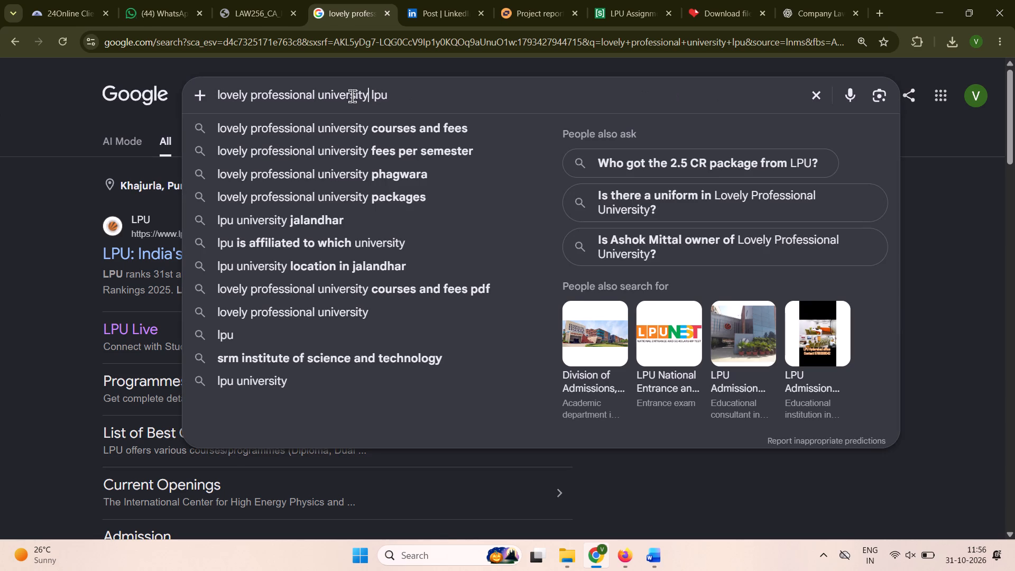
drag(331, 96, 290, 97)
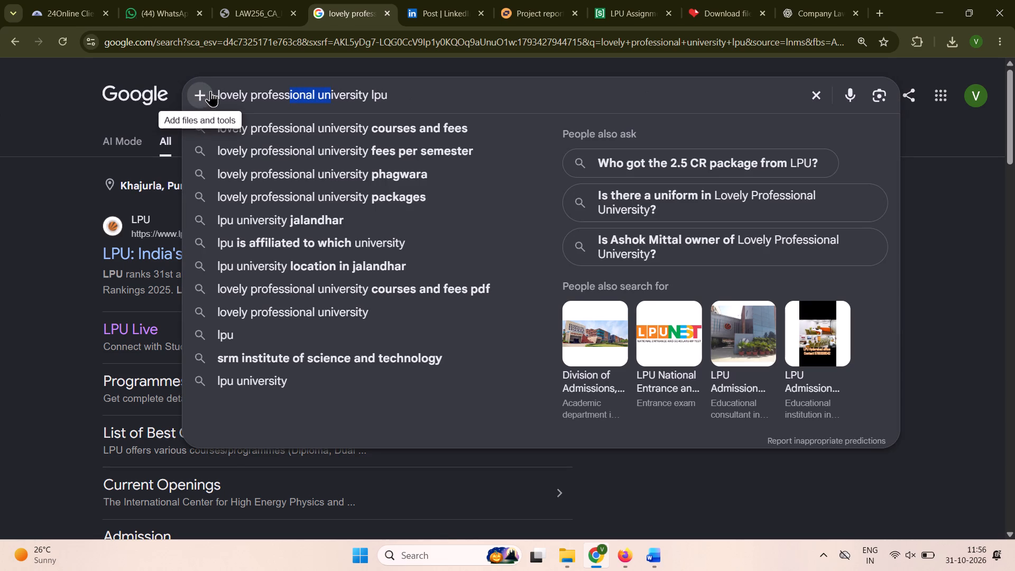
click(217, 91)
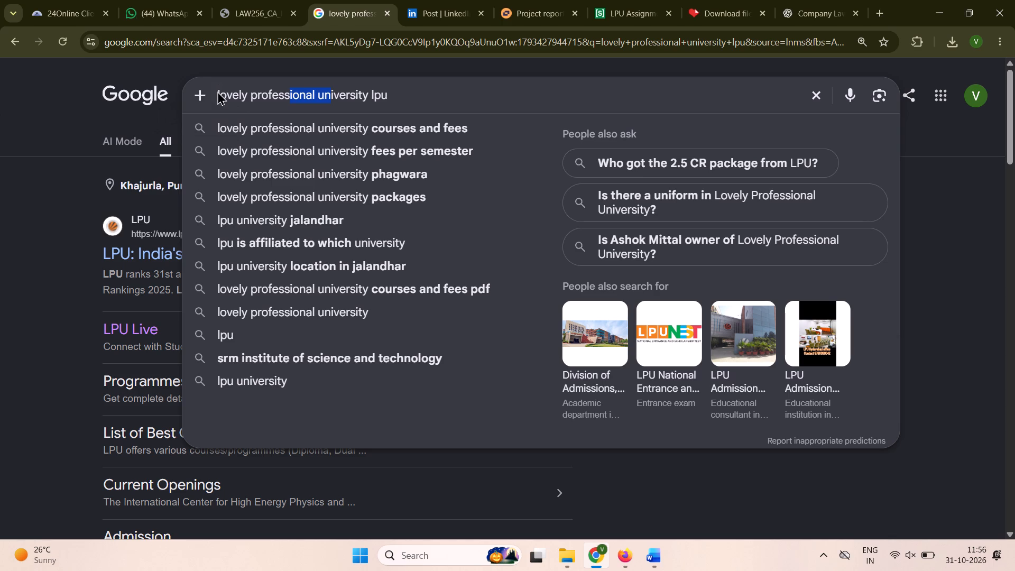
double_click(217, 91)
click(449, 88)
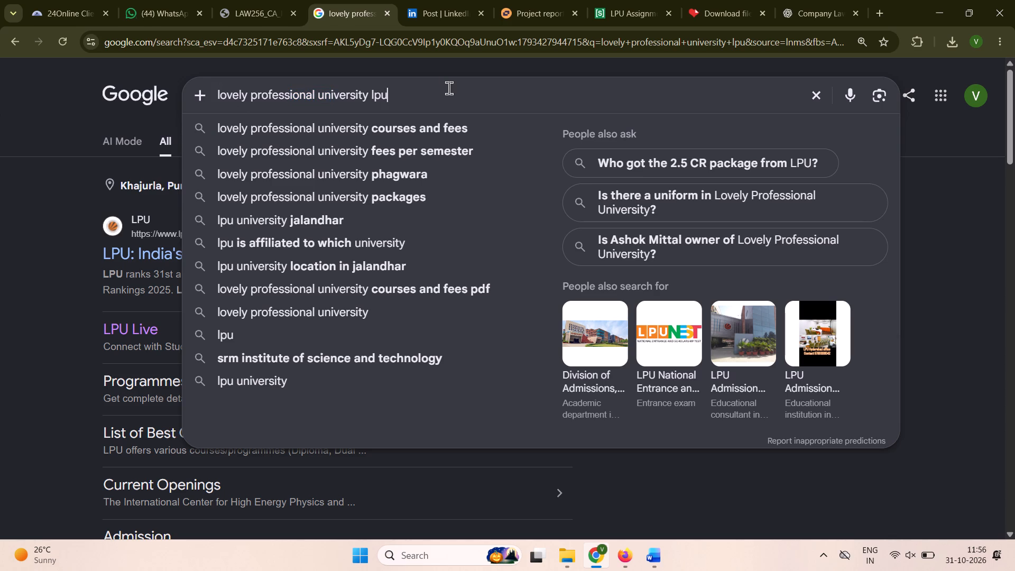
key(BackSpace)
key(BackSpace)
key(BackSpace)
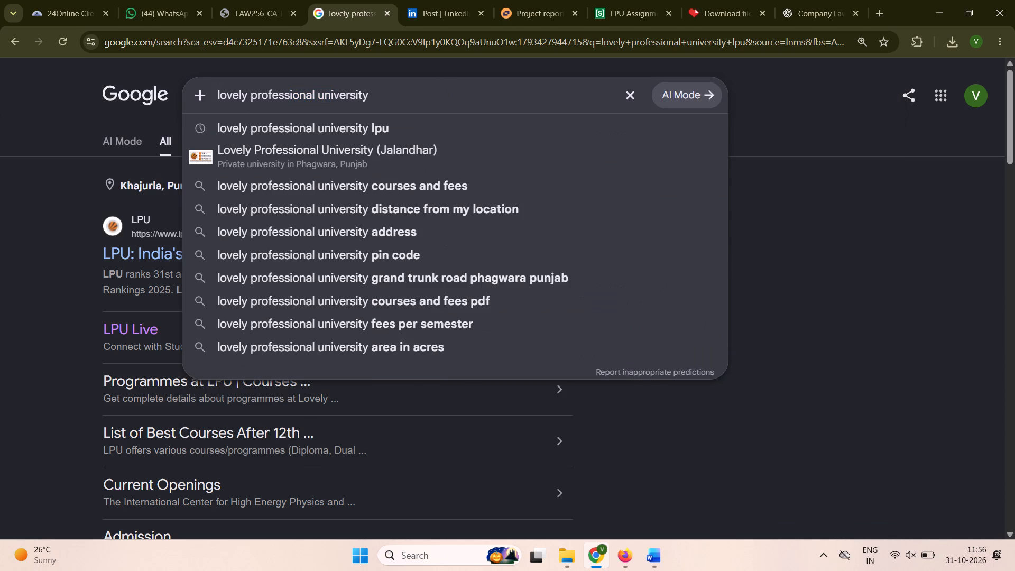
text(IN CAP)
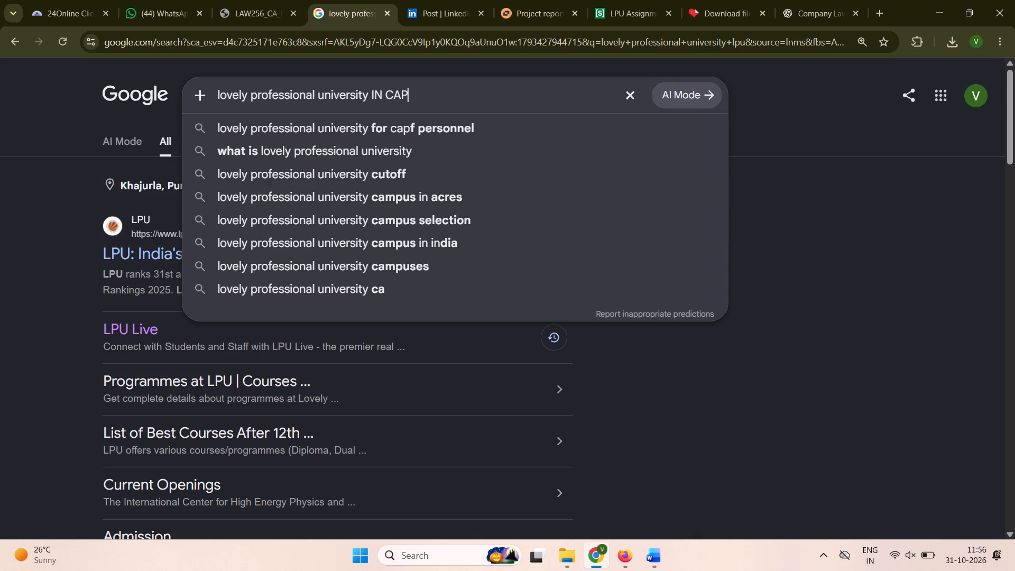
text(TIA)
click(445, 182)
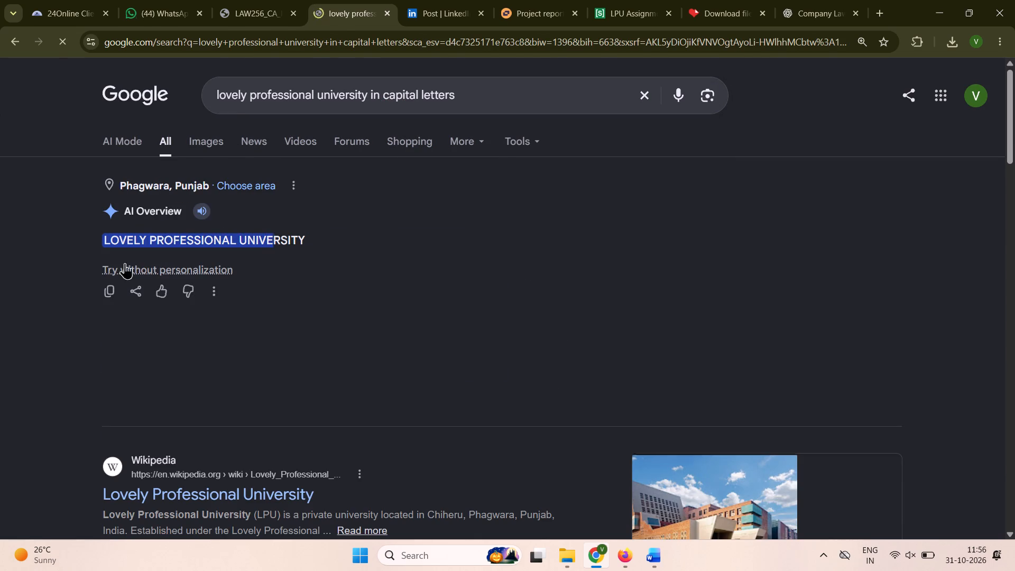
Copy "LOVELY PROFESSIONAL UNIVERSITY" from the AI Overview and paste it below the pictures on the Word cover page.
click(91, 243)
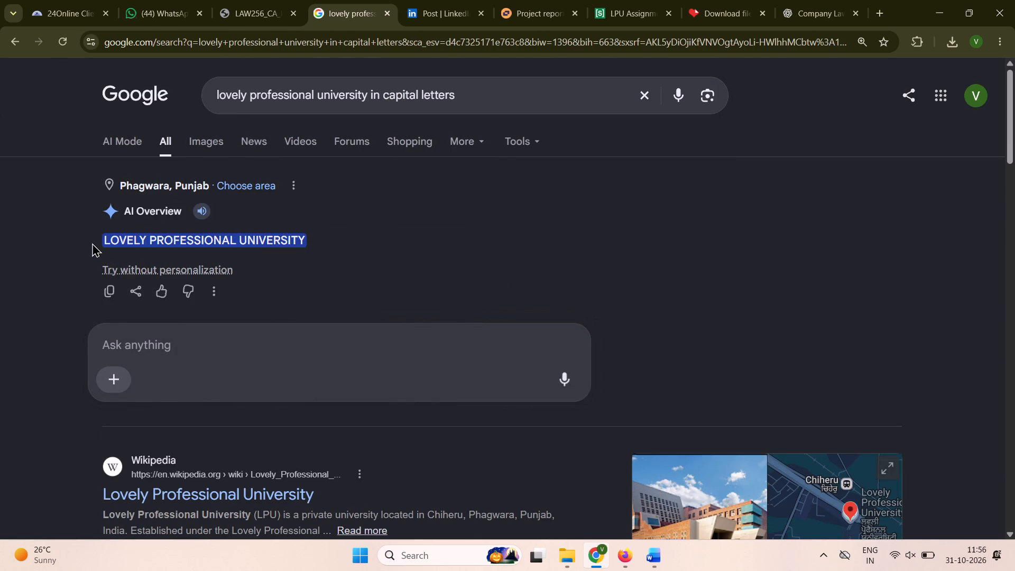
drag(104, 238, 141, 241)
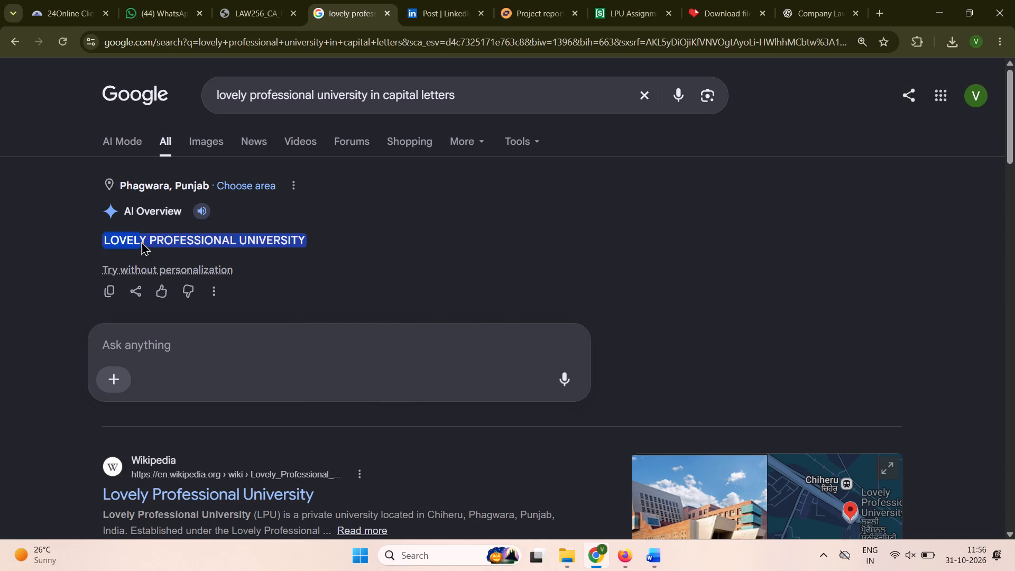
drag(141, 241, 316, 248)
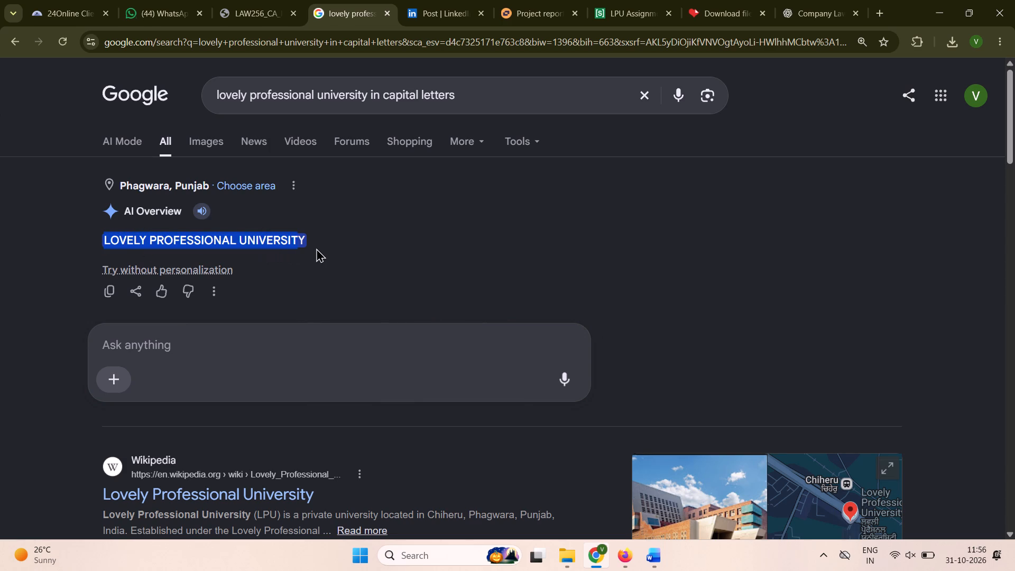
drag(316, 248, 312, 244)
key(ctrl+c)
click(652, 555)
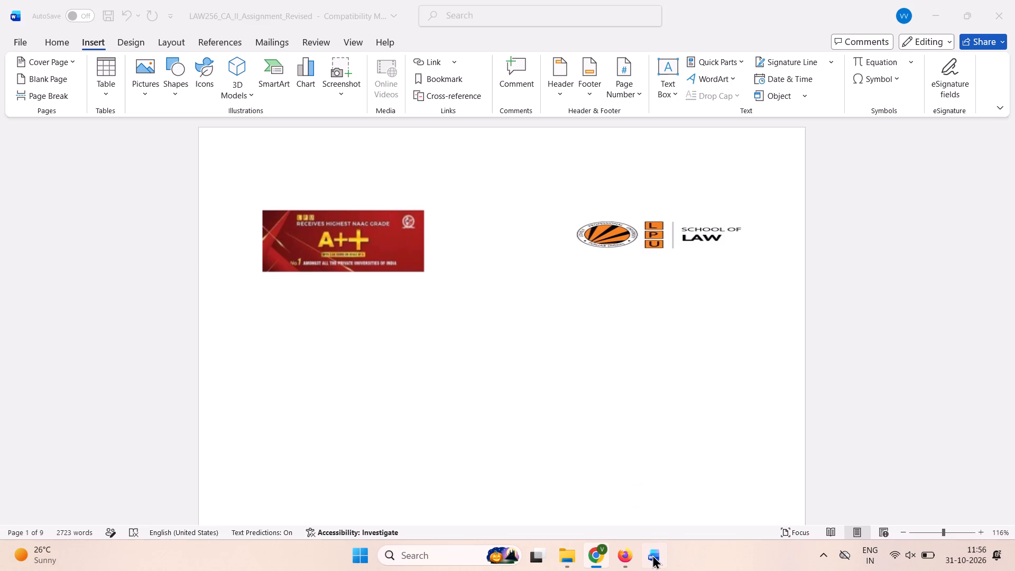
scroll(498, 374, down, 1)
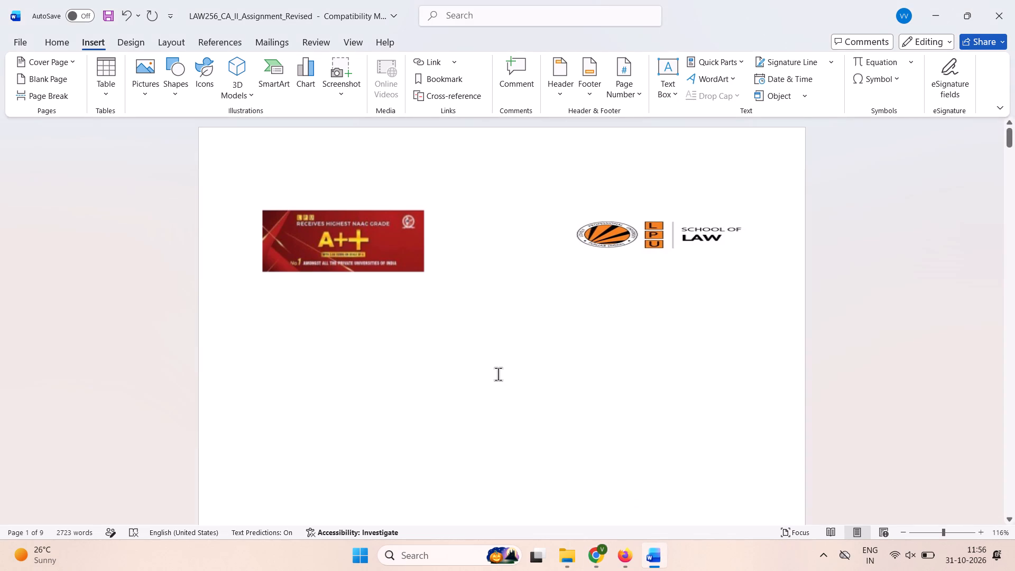
scroll(498, 374, down, 1)
key(ctrl+v)
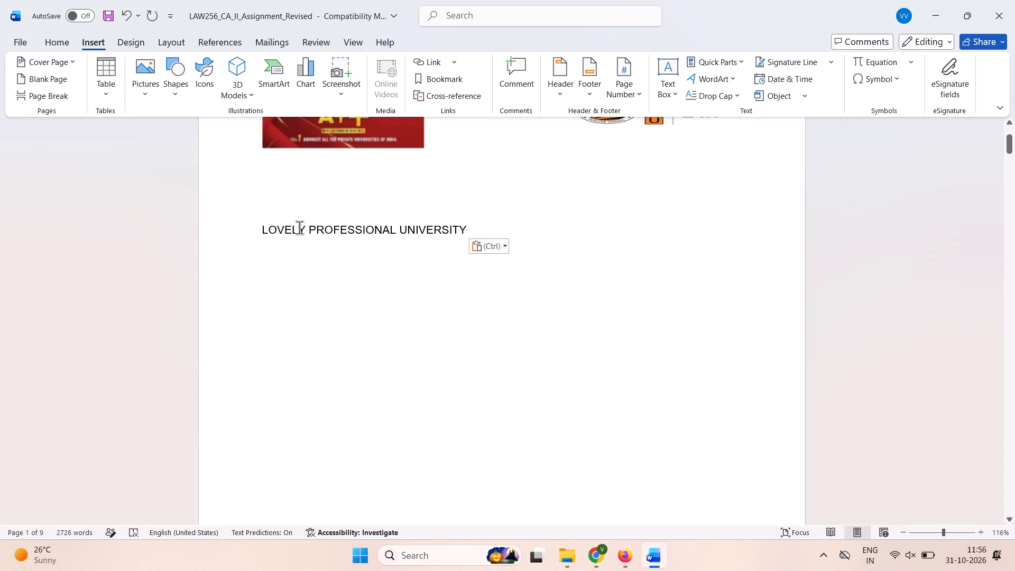
Make the "LOVELY PROFESSIONAL UNIVERSITY" line bold and set its font size to 24.
double_click(299, 227)
triple_click(299, 227)
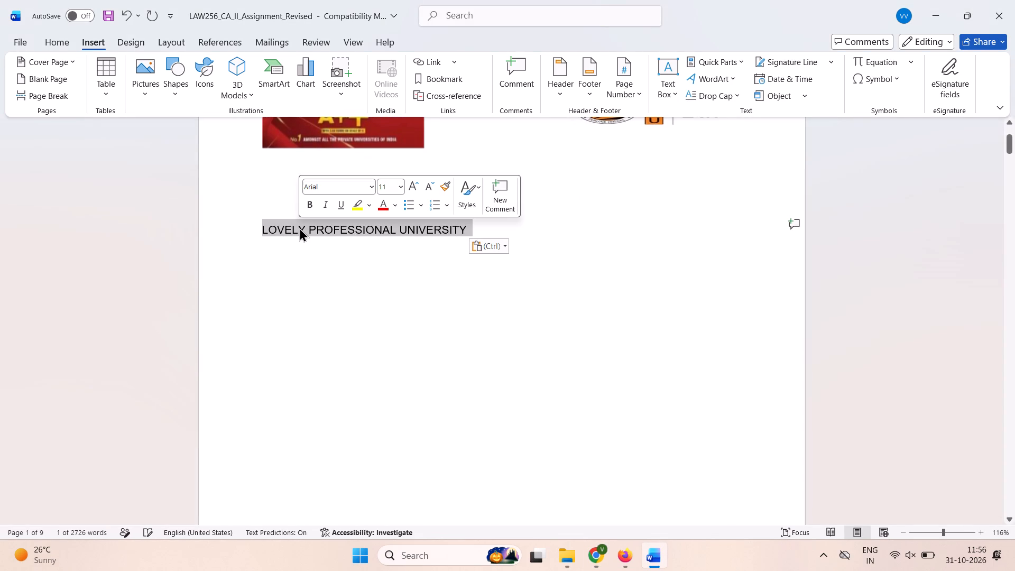
click(312, 205)
click(402, 187)
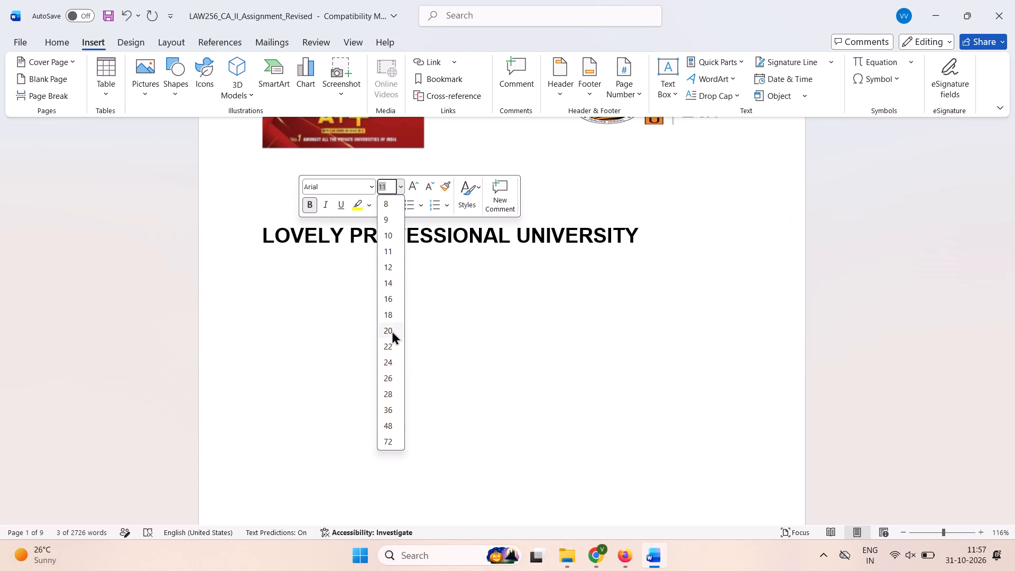
click(391, 365)
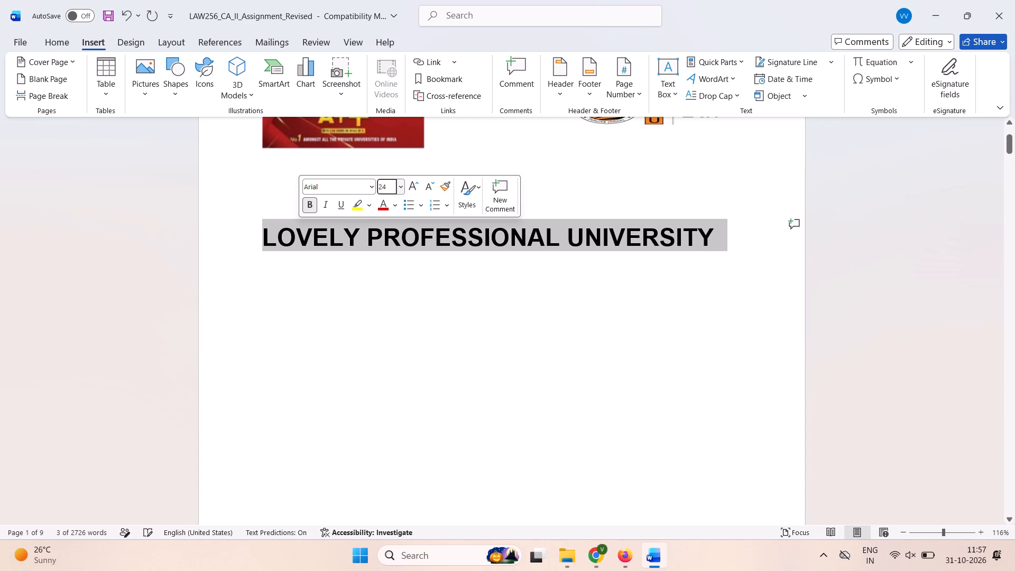
Remove the extra blank lines above "LOVELY PROFESSIONAL UNIVERSITY" so the heading sits just below the two pictures with a small gap.
click(517, 383)
double_click(440, 241)
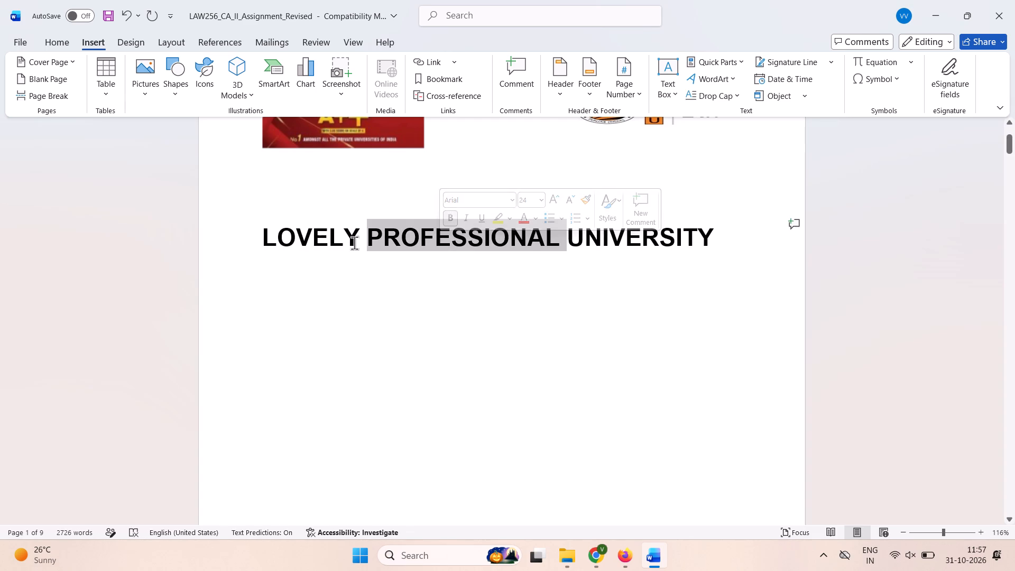
click(255, 244)
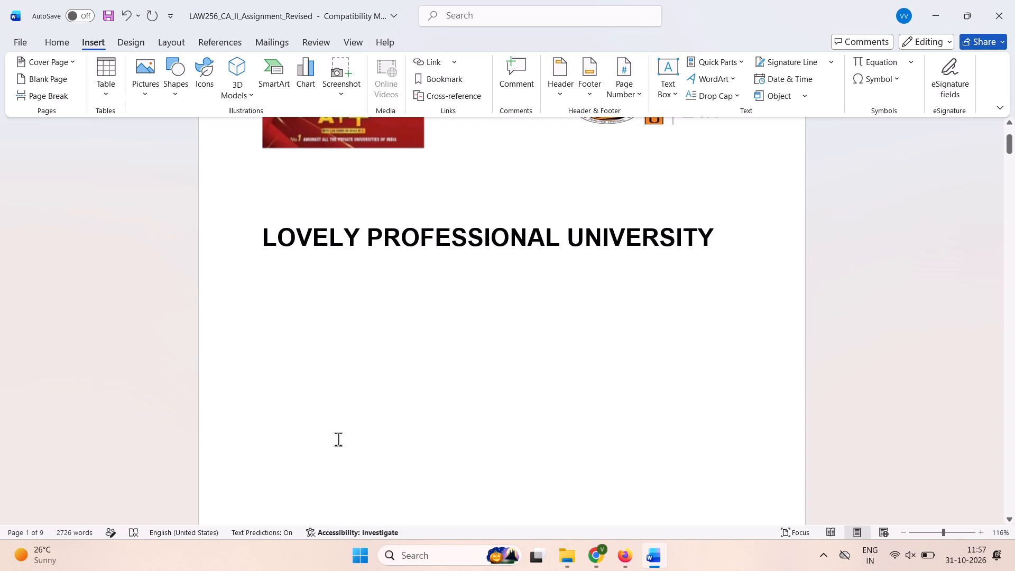
scroll(338, 439, right, 1)
scroll(338, 439, up, 3)
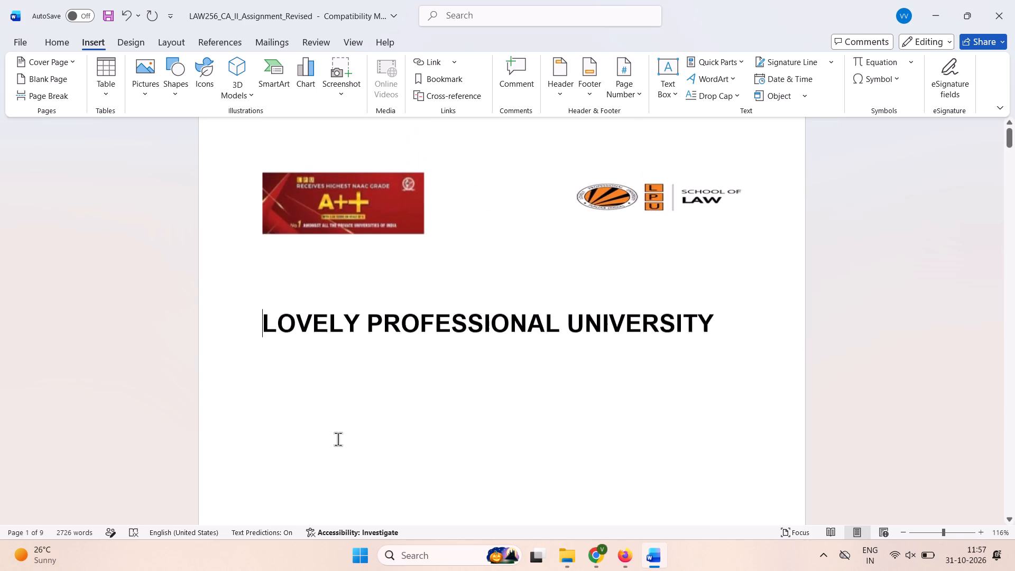
key(BackSpace)
key(BackSpace)
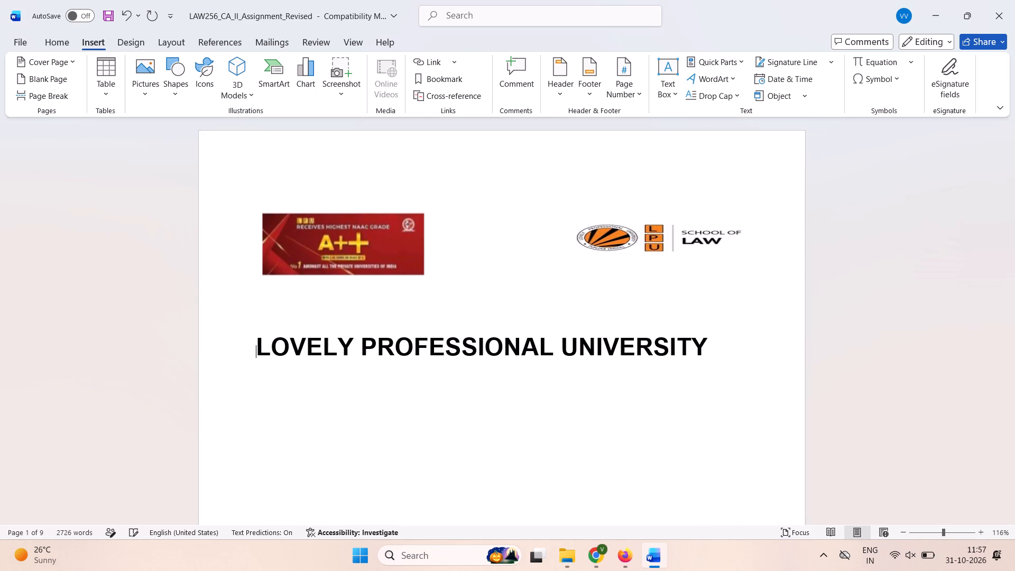
key(BackSpace)
key(BackSpace)
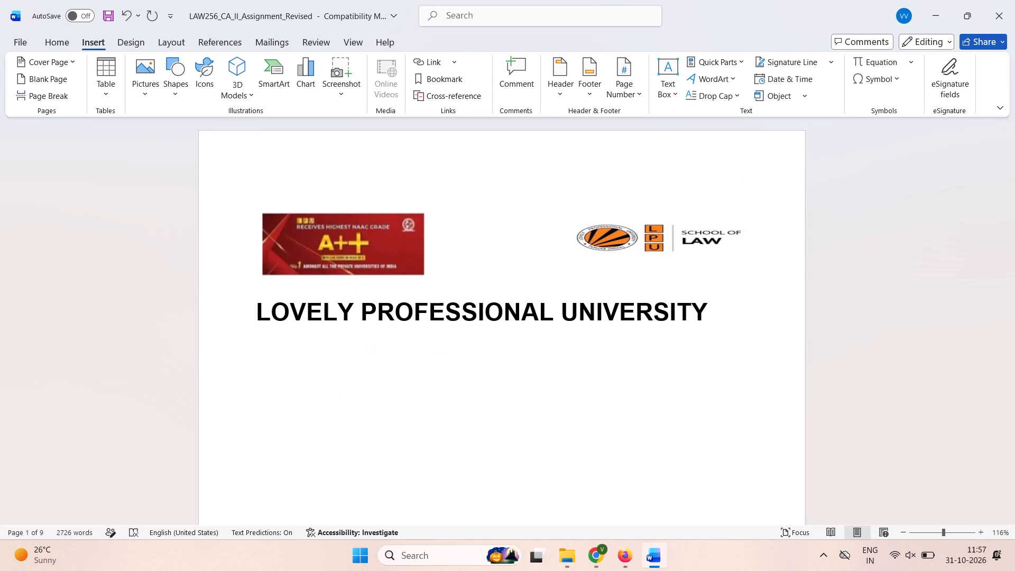
key(BackSpace)
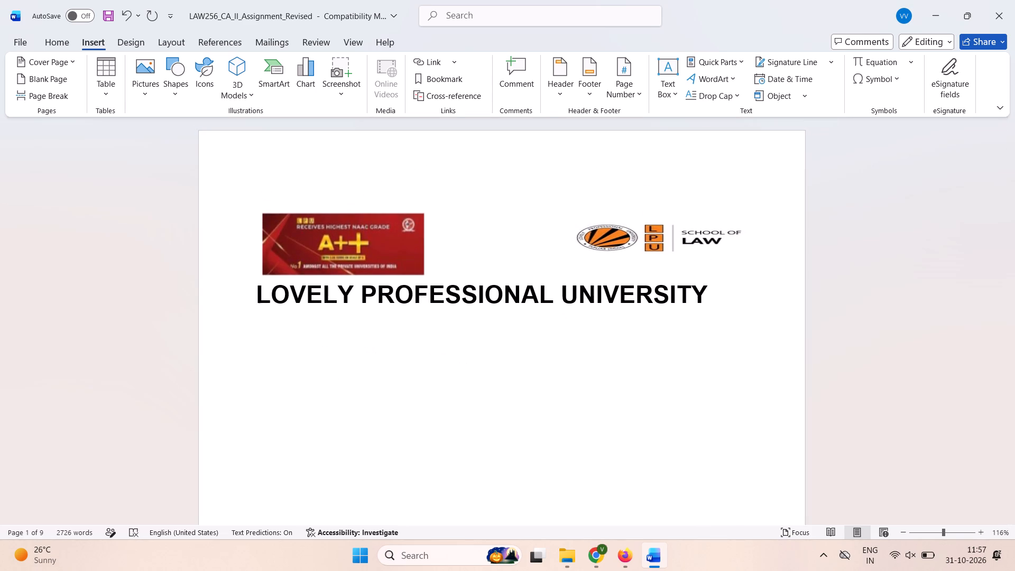
key(Return)
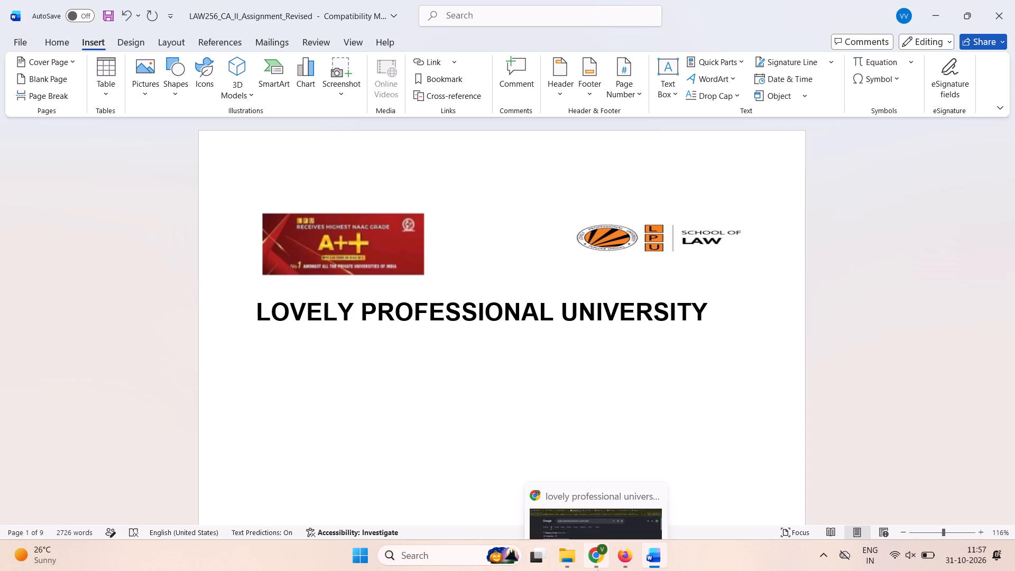
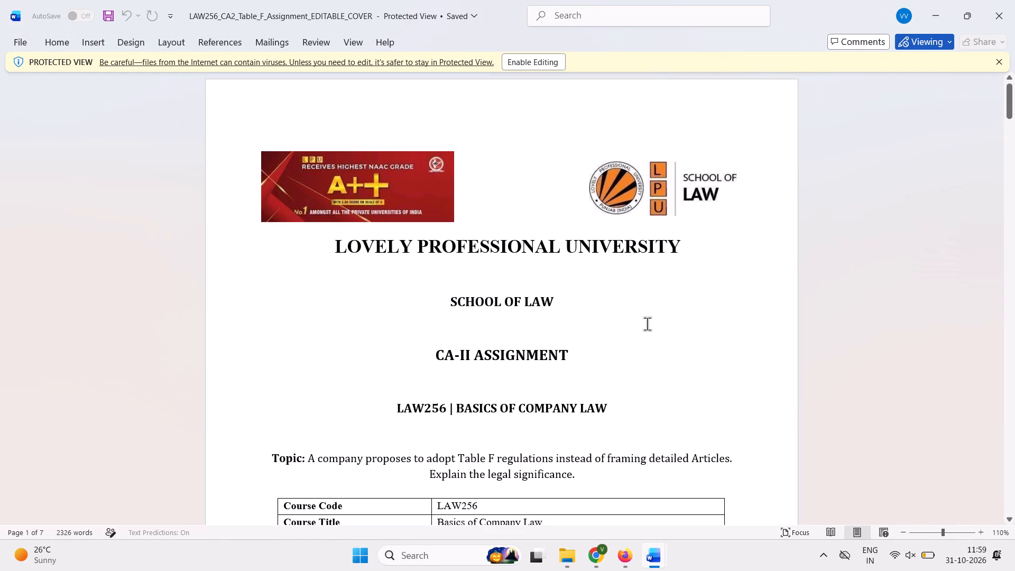
Review the Table F assignment document from its cover page through the CA-II ASSIGNMENT title and the Introduction section.
scroll(647, 324, down, 6)
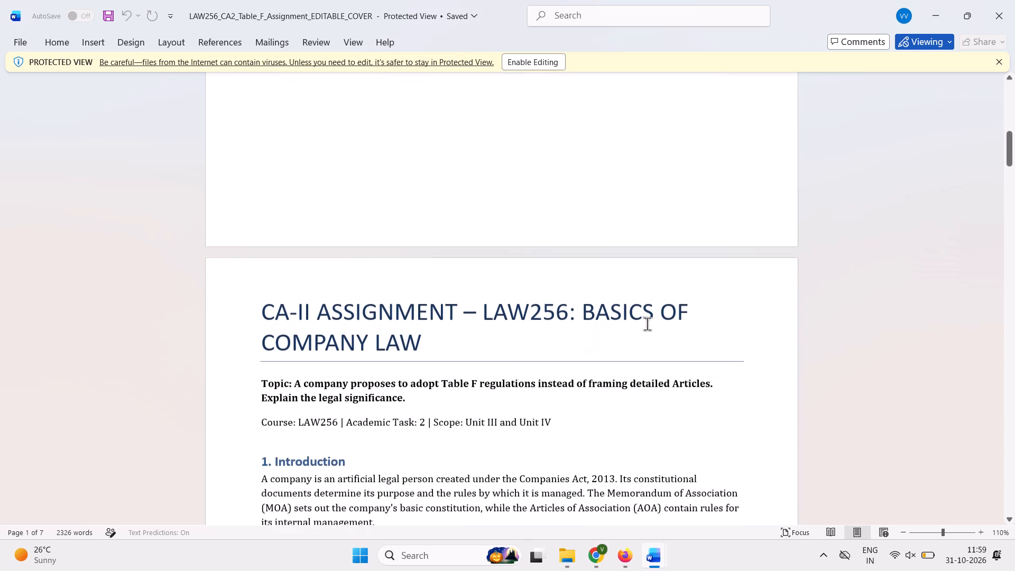
scroll(647, 324, down, 1)
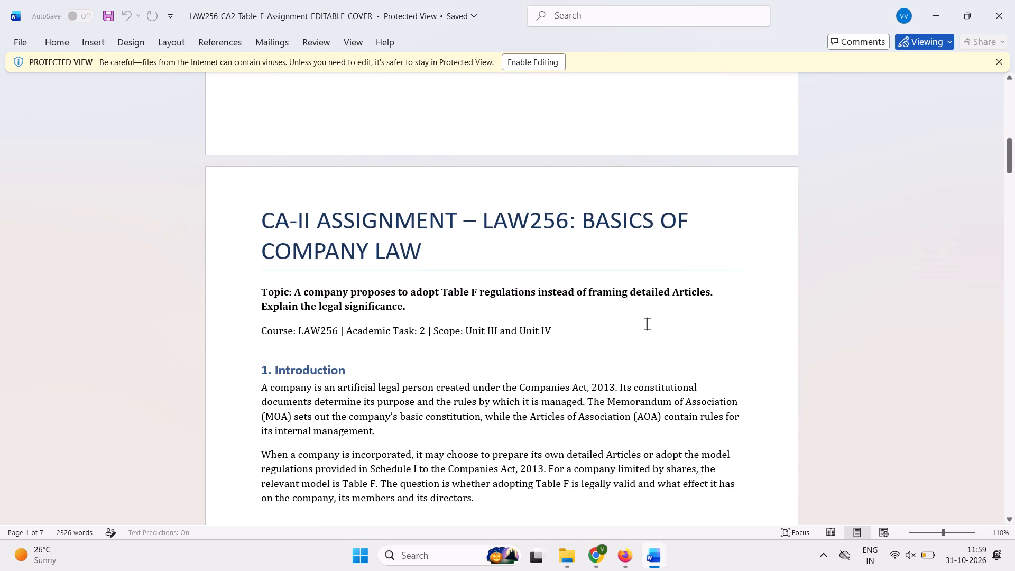
Enable editing in the protected LAW256_CA2_Table_F_Assignment_EDITABLE_COVER document.
scroll(647, 324, up, 1)
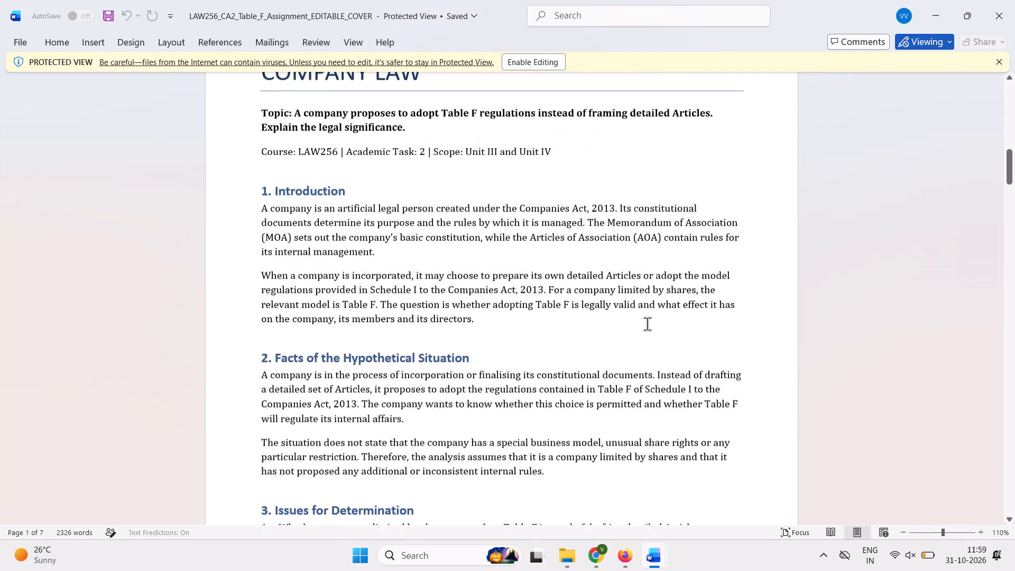
scroll(647, 324, up, 1)
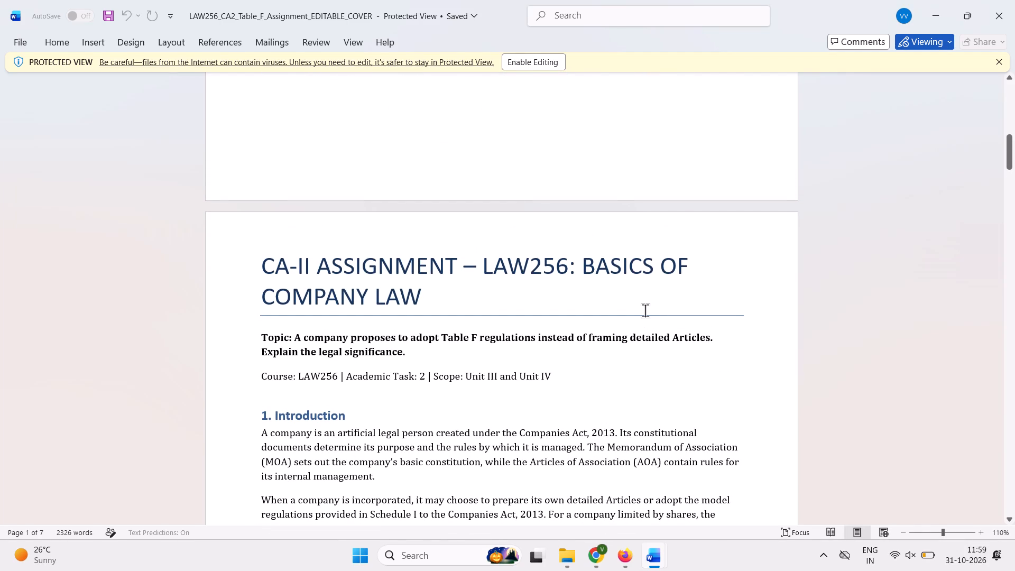
scroll(645, 310, up, 5)
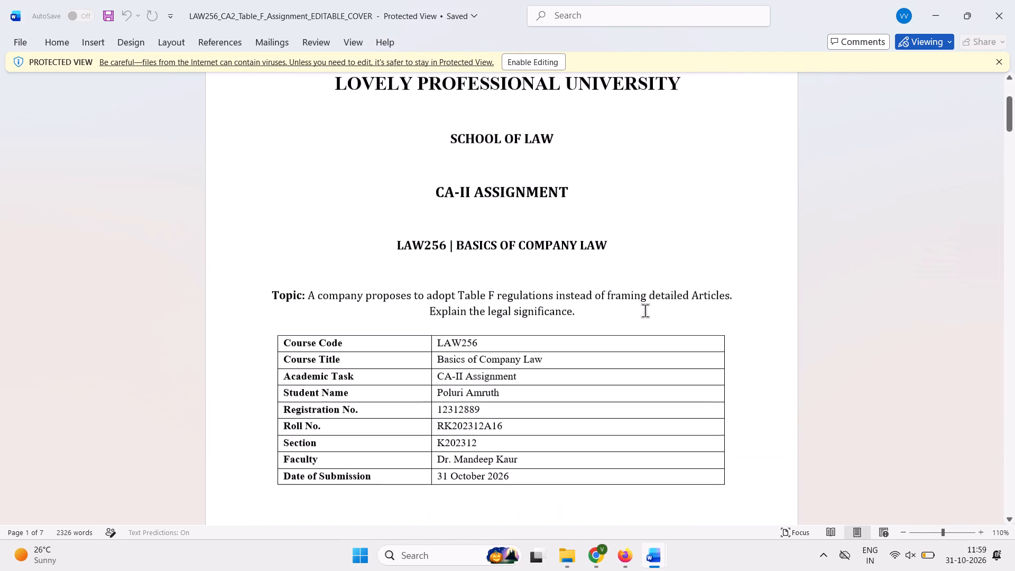
click(531, 60)
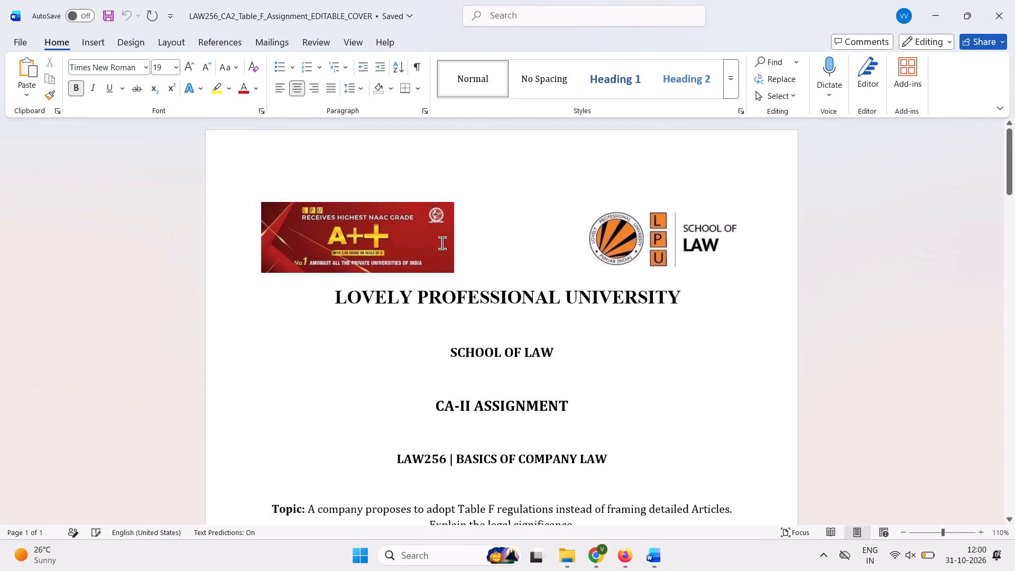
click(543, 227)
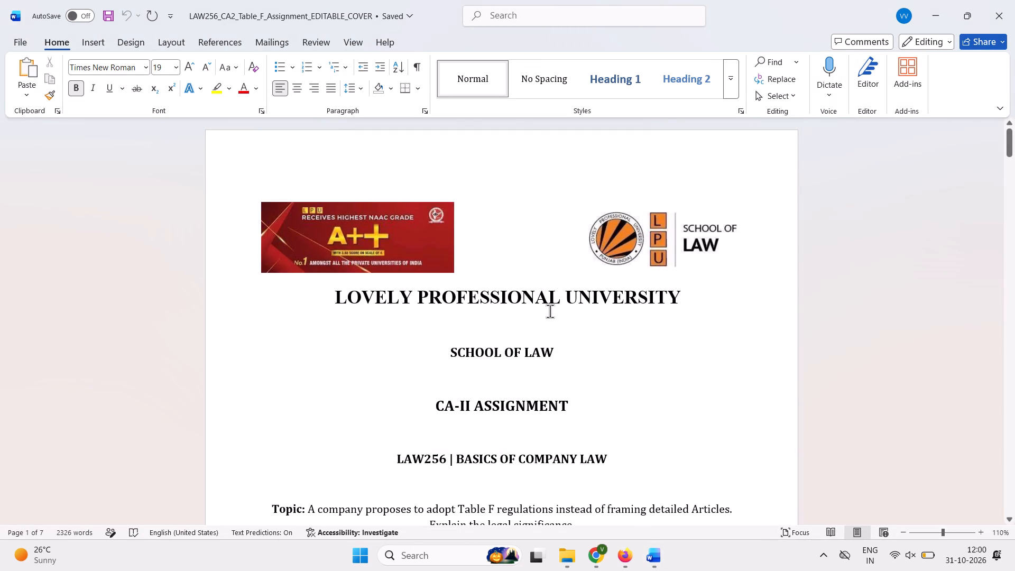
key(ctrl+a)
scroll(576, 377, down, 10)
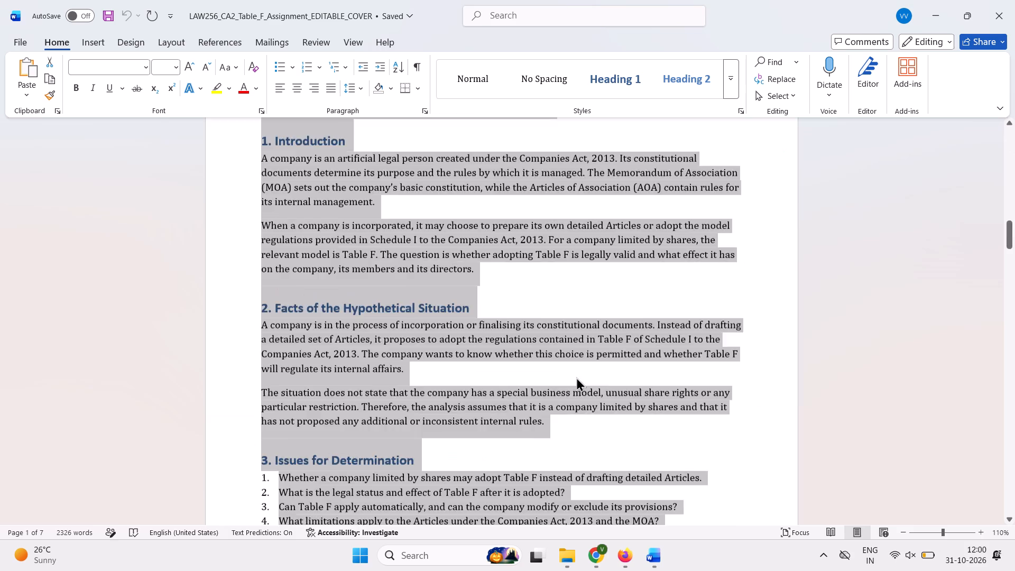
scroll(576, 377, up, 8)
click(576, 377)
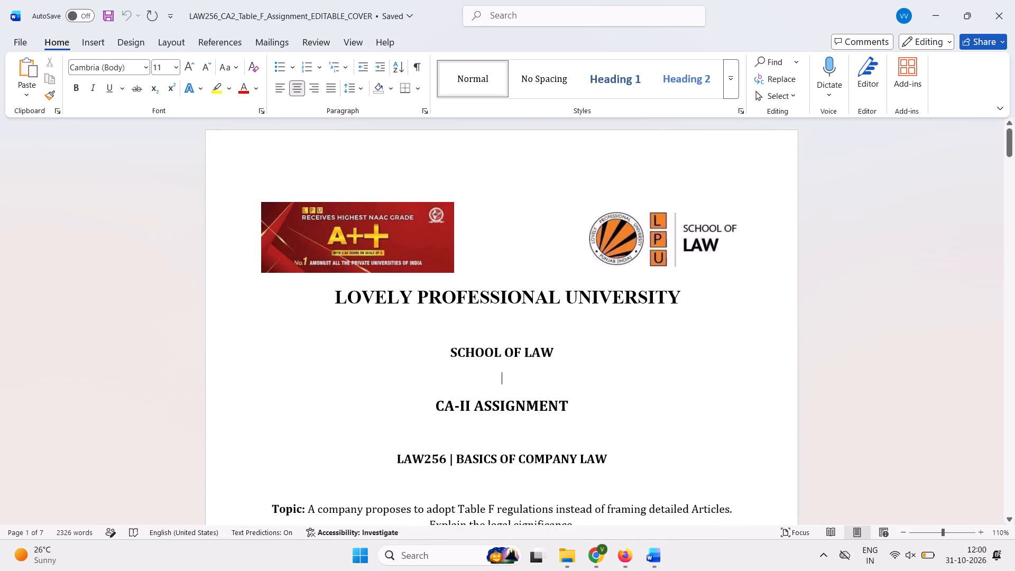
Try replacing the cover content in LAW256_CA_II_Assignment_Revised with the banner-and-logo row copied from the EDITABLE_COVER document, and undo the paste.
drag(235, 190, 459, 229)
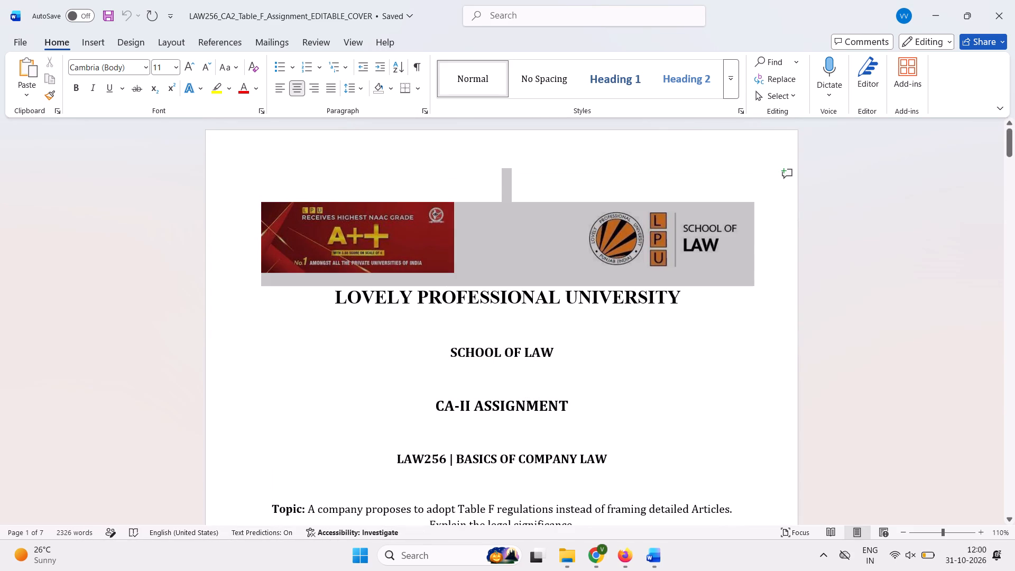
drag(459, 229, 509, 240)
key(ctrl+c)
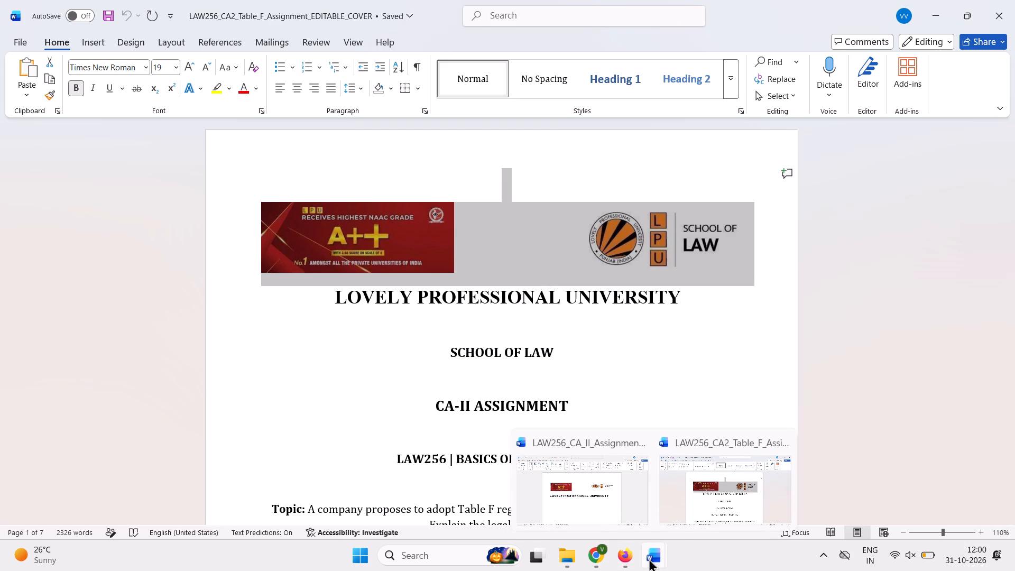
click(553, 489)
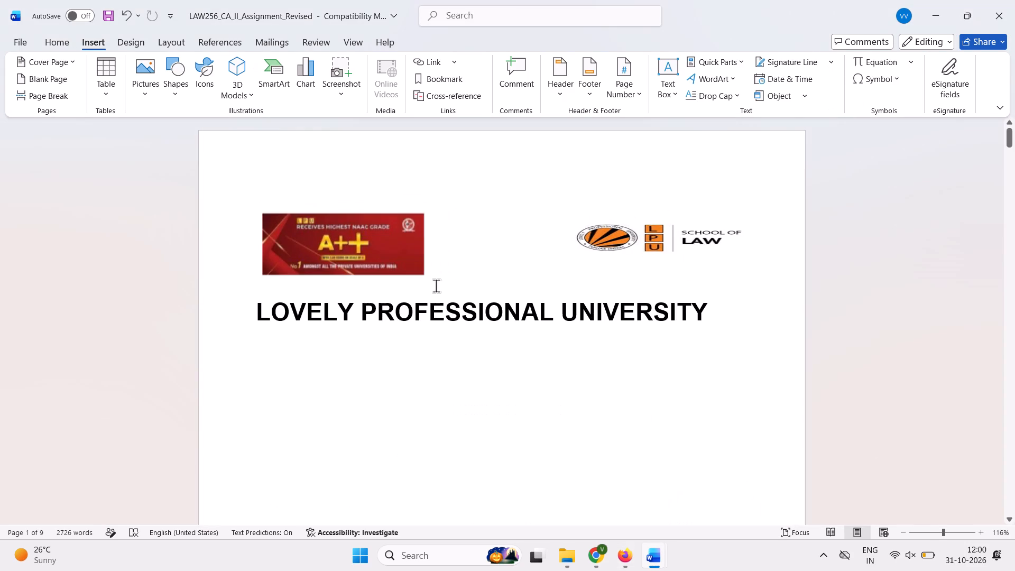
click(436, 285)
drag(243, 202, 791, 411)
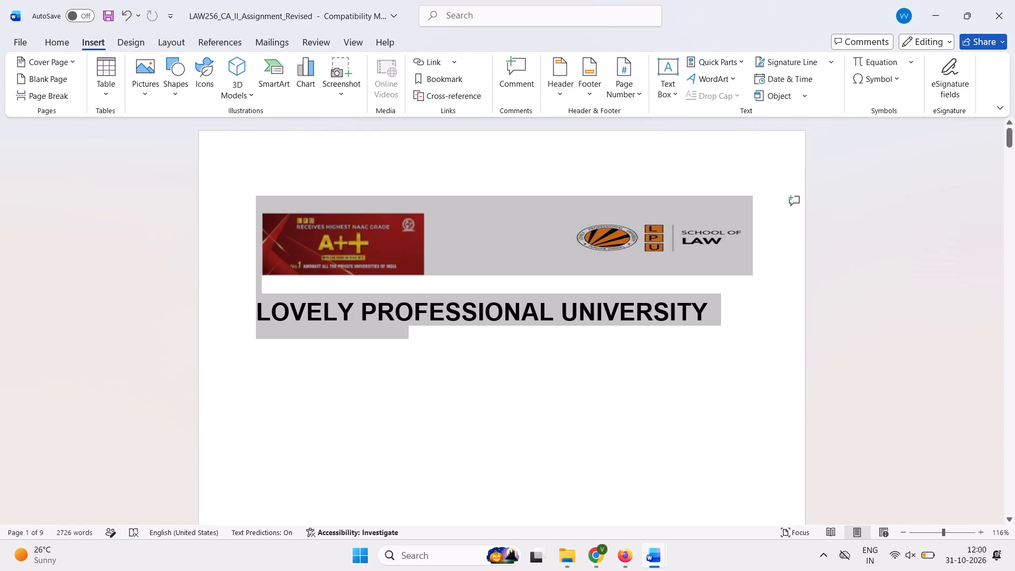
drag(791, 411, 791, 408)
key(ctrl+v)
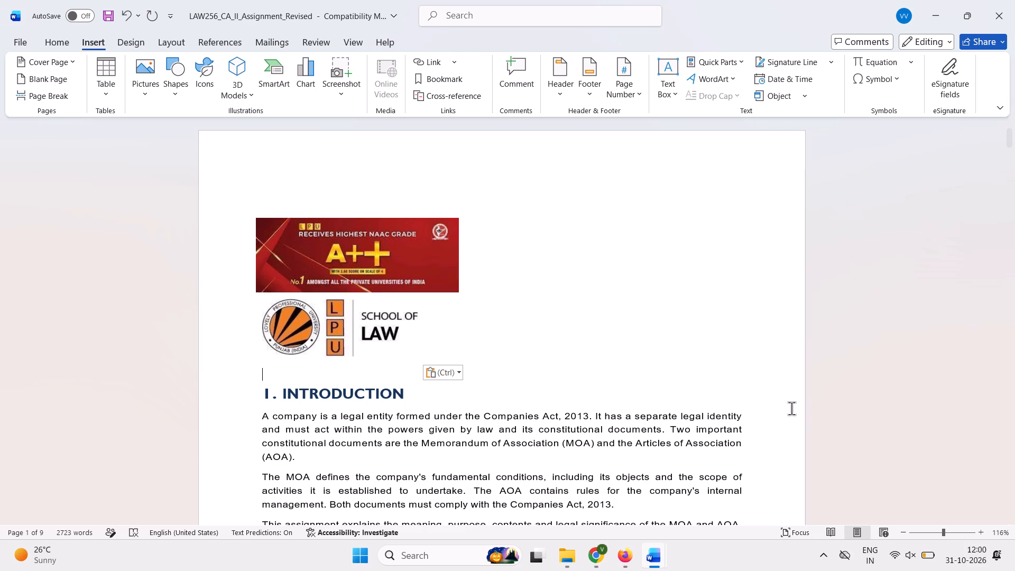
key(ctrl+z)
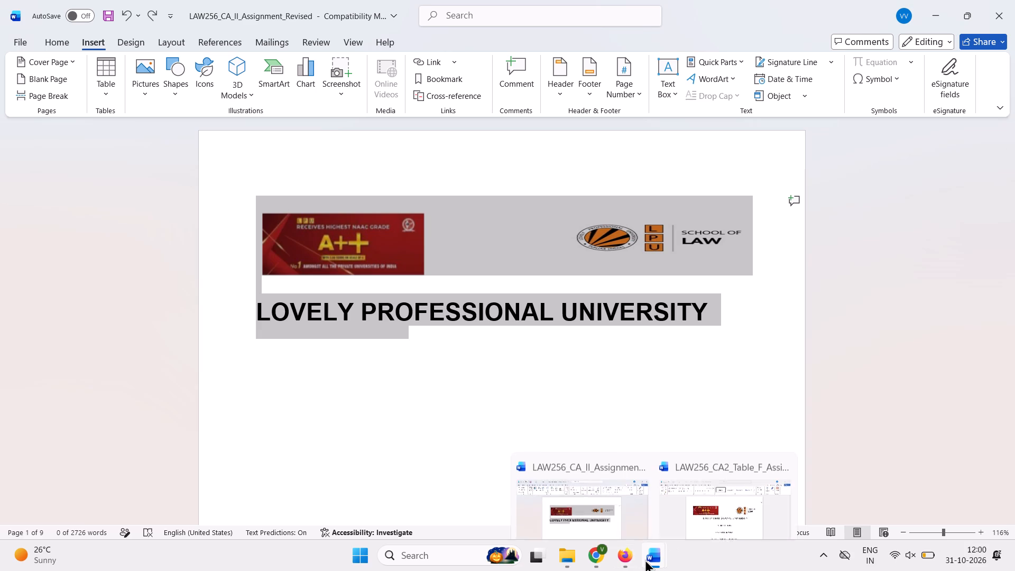
Copy the whole cover page from the EDITABLE_COVER document, from the banner and logo row through the Date of Submission table row.
click(715, 508)
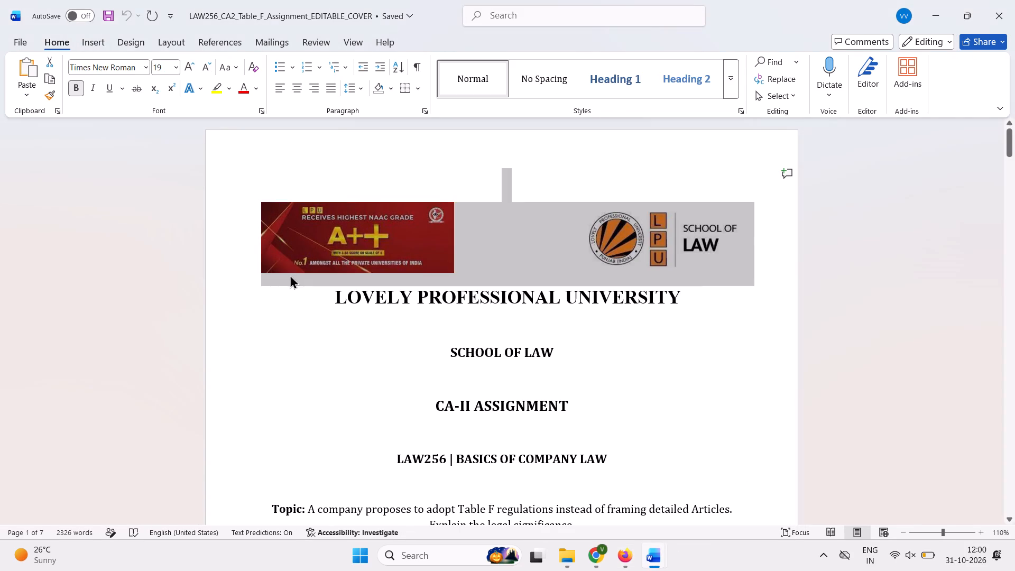
click(289, 269)
click(251, 179)
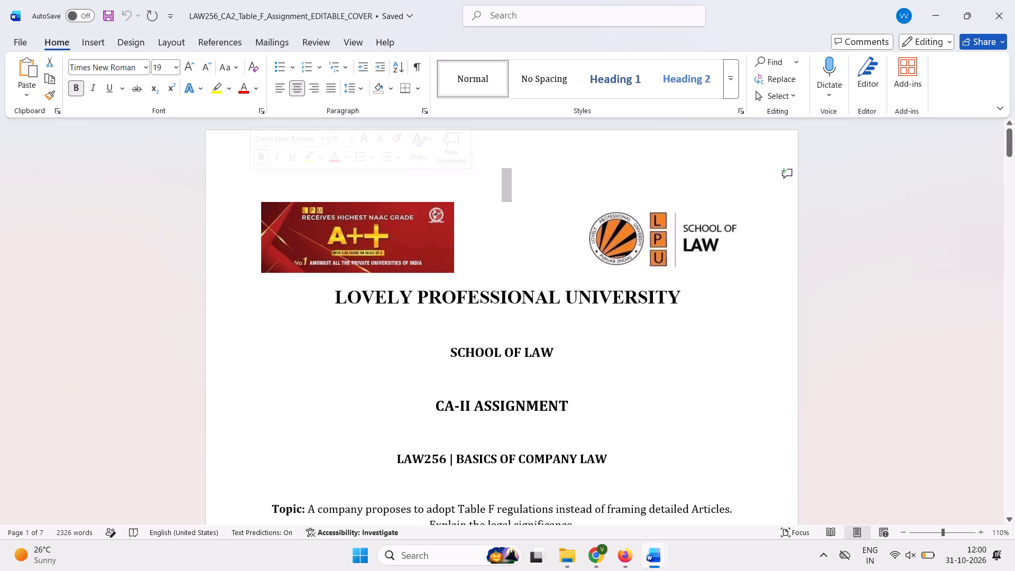
click(248, 185)
click(239, 166)
drag(233, 149, 235, 151)
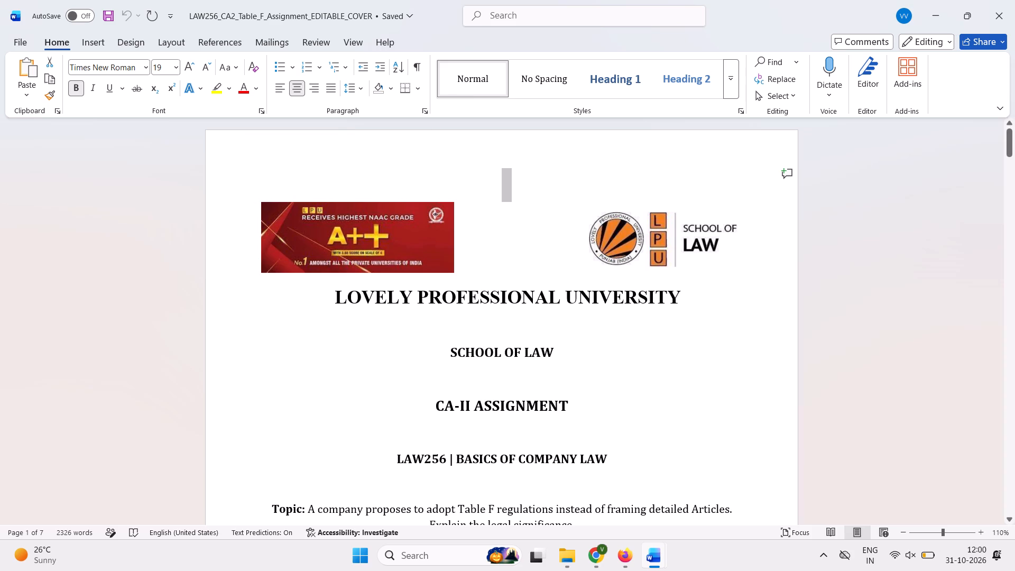
drag(235, 151, 615, 523)
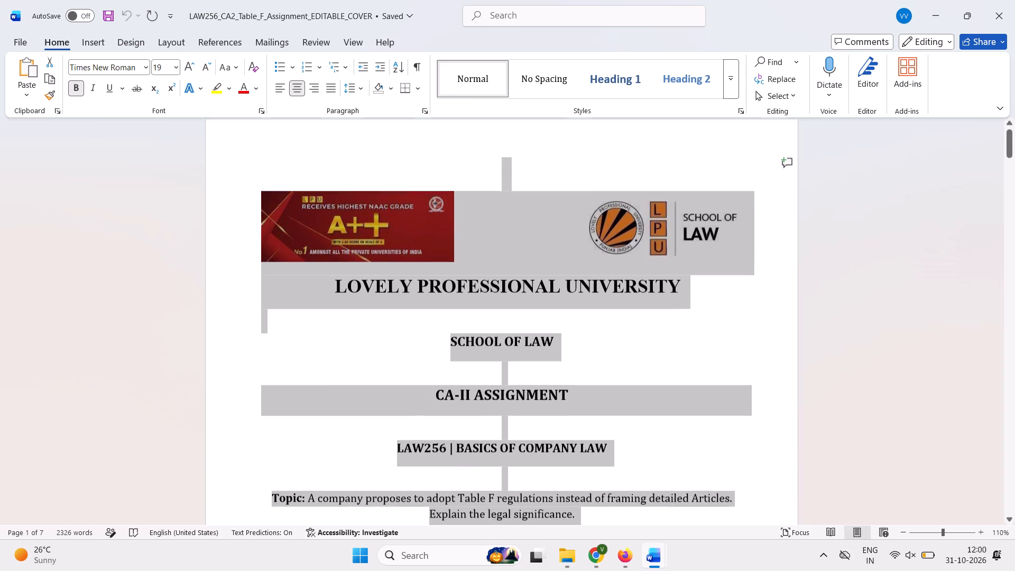
drag(615, 523, 656, 500)
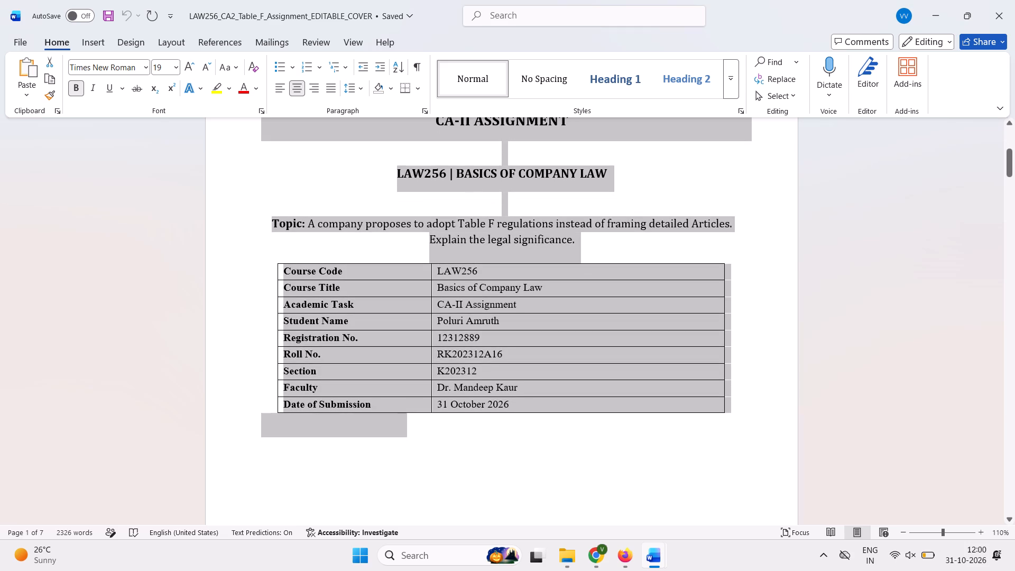
drag(656, 500, 683, 545)
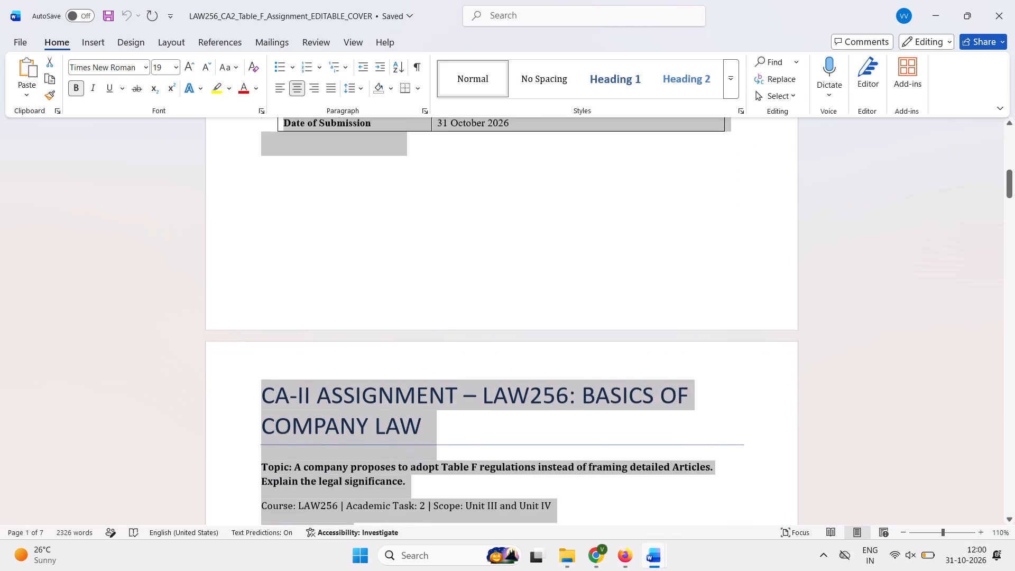
drag(683, 545, 713, 344)
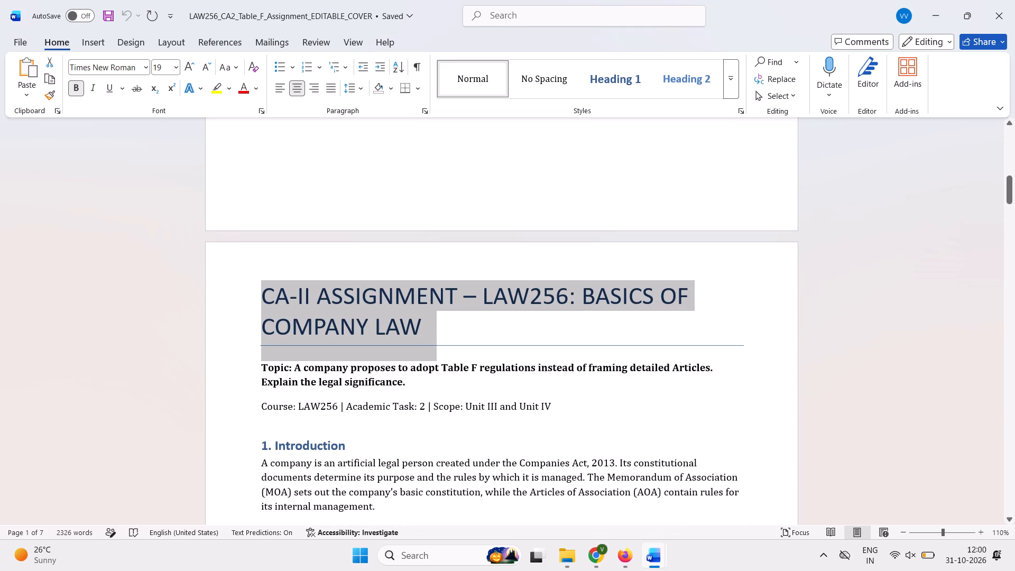
drag(713, 344, 726, 172)
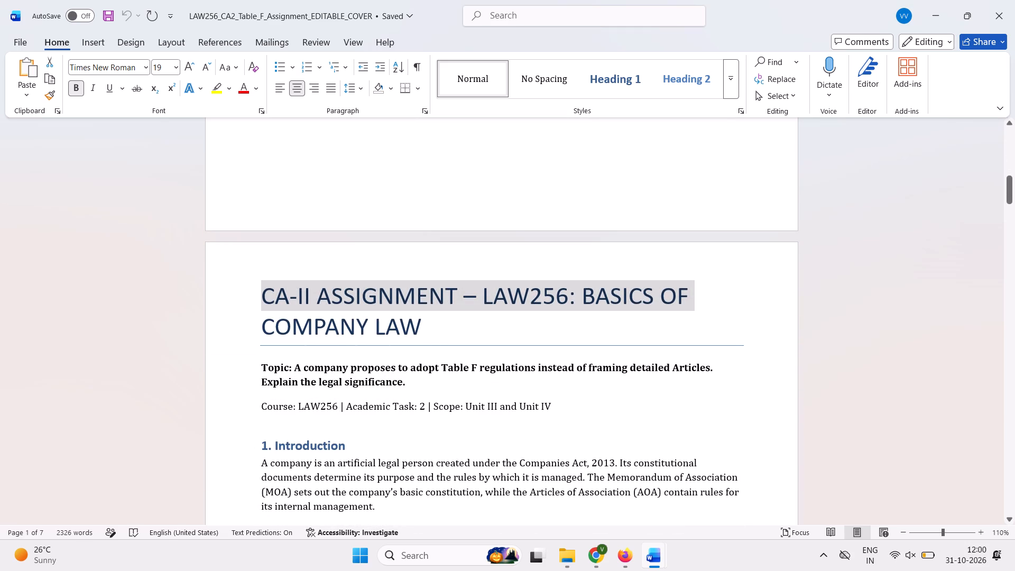
drag(726, 172, 734, 359)
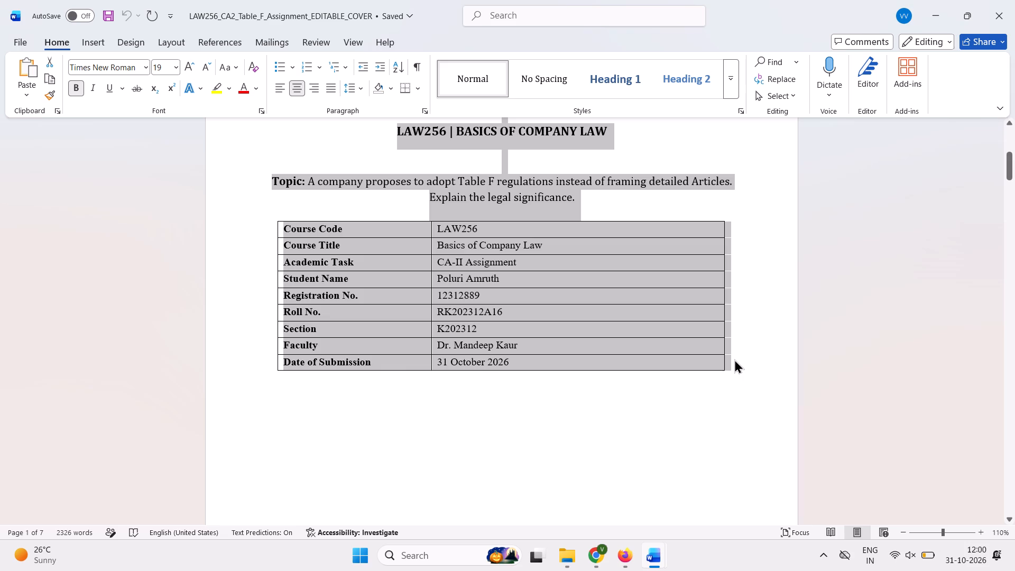
drag(734, 359, 736, 368)
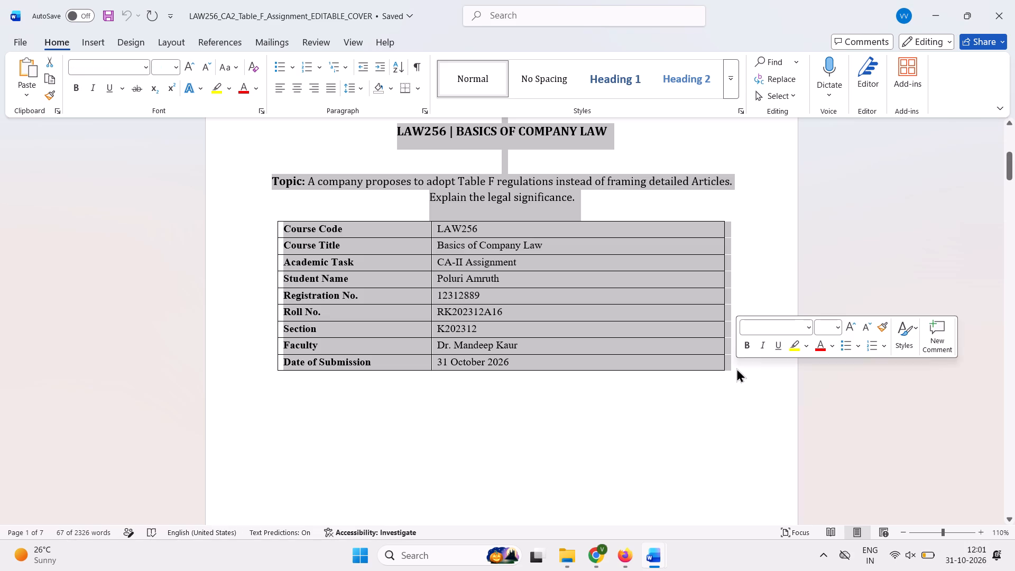
key(ctrl+c)
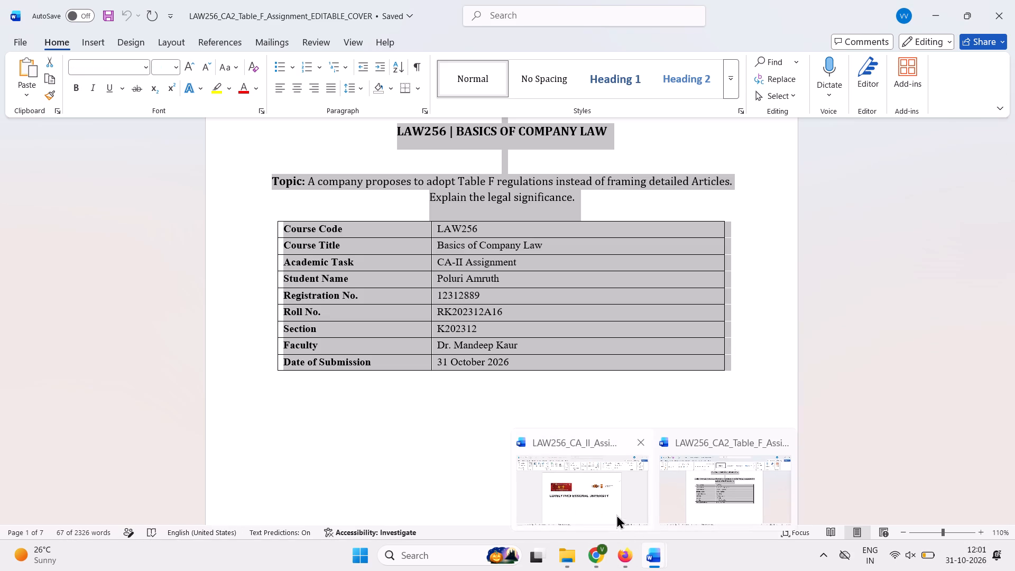
In LAW256_CA_II_Assignment_Revised, replace the existing pictures and university heading with the copied cover page.
click(616, 514)
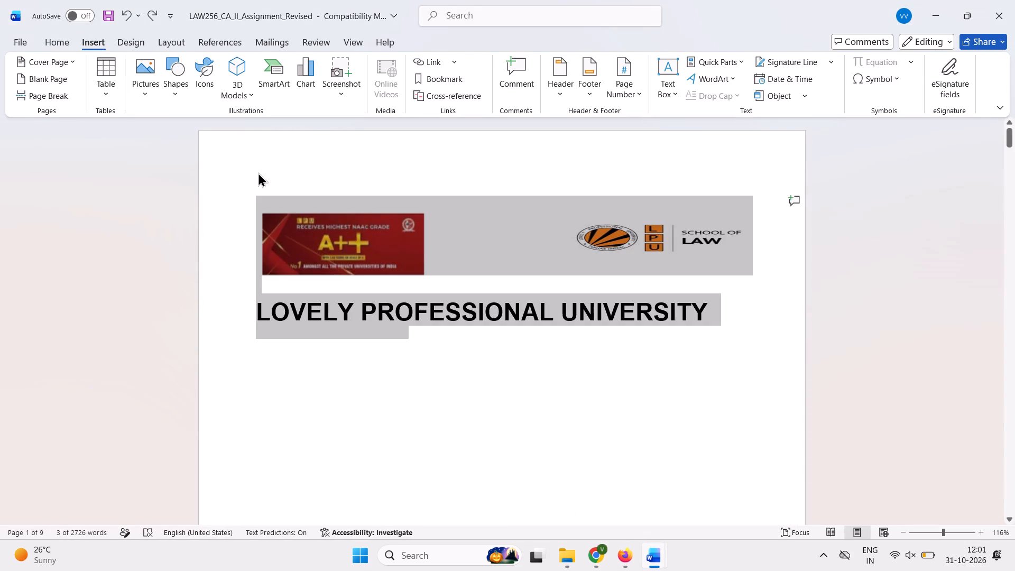
click(258, 172)
click(258, 172)
drag(258, 172, 449, 369)
key(ctrl+v)
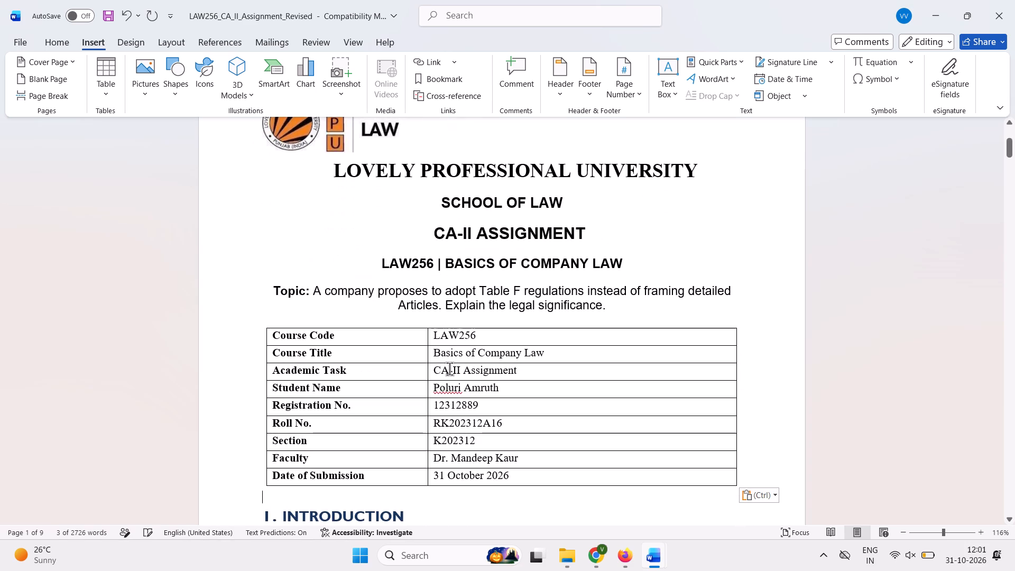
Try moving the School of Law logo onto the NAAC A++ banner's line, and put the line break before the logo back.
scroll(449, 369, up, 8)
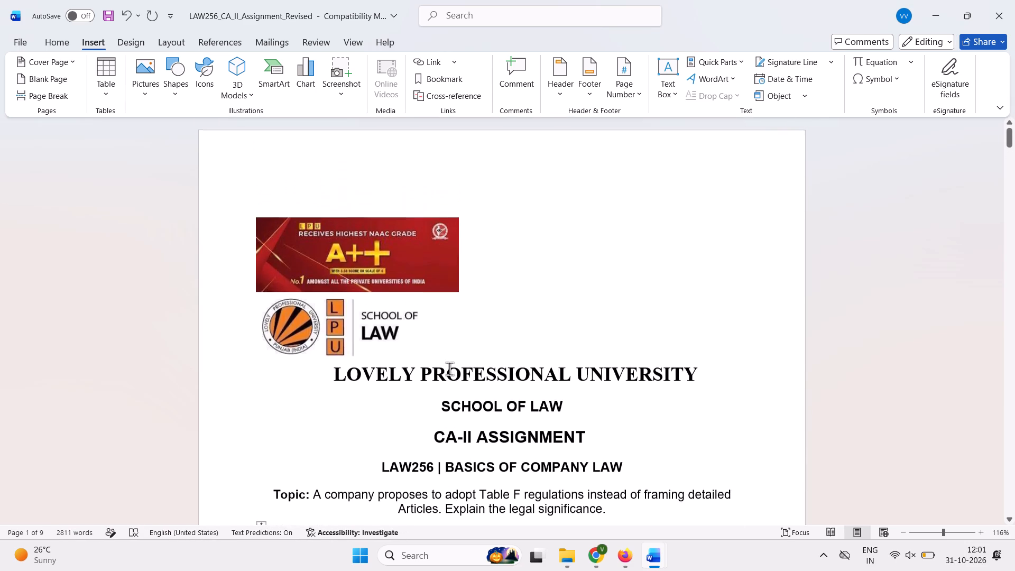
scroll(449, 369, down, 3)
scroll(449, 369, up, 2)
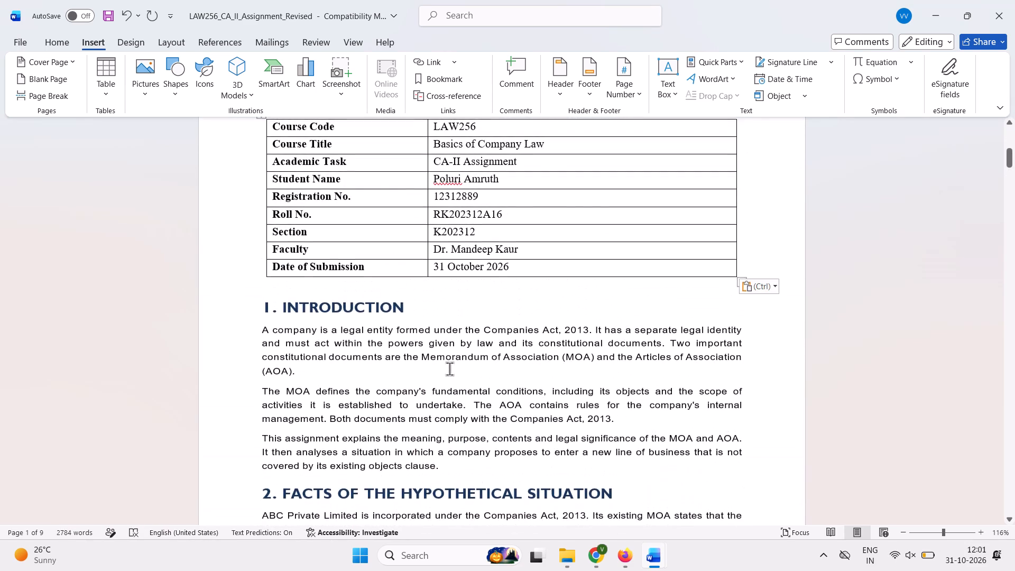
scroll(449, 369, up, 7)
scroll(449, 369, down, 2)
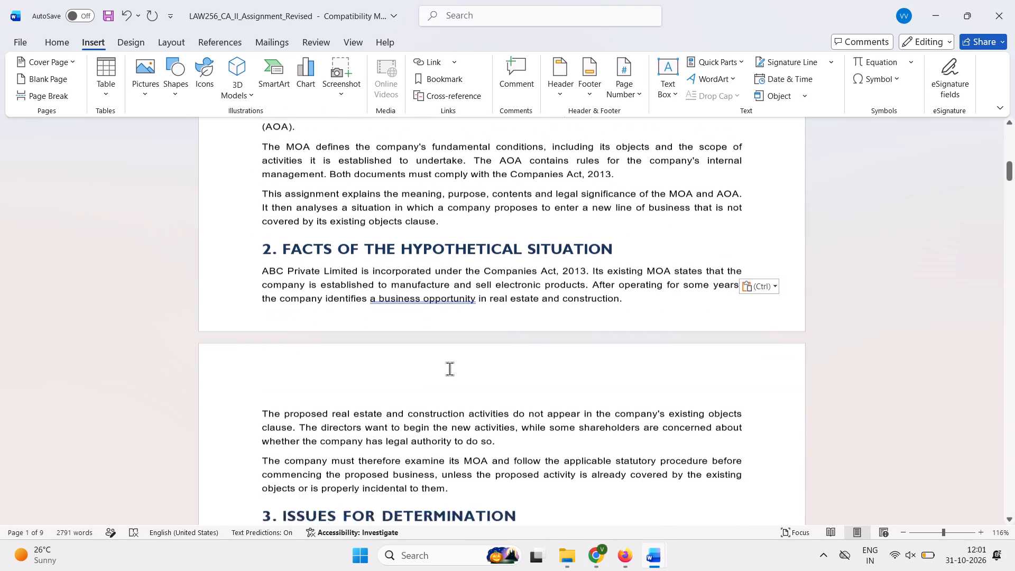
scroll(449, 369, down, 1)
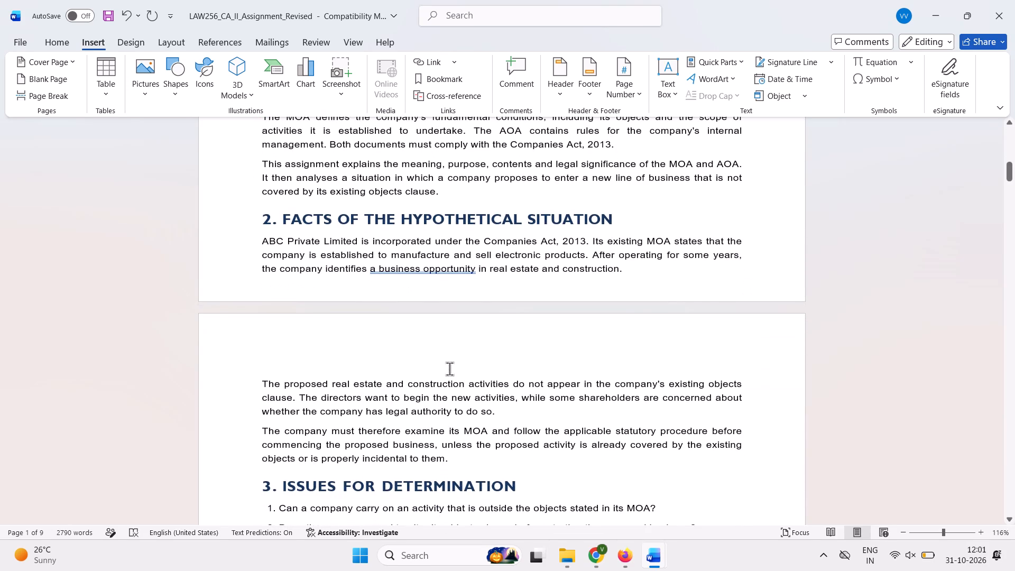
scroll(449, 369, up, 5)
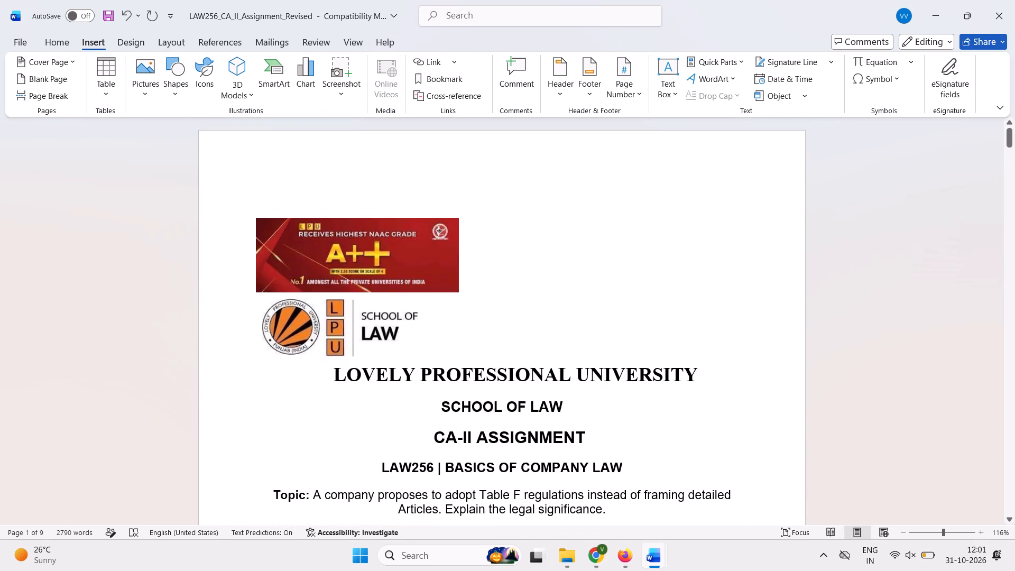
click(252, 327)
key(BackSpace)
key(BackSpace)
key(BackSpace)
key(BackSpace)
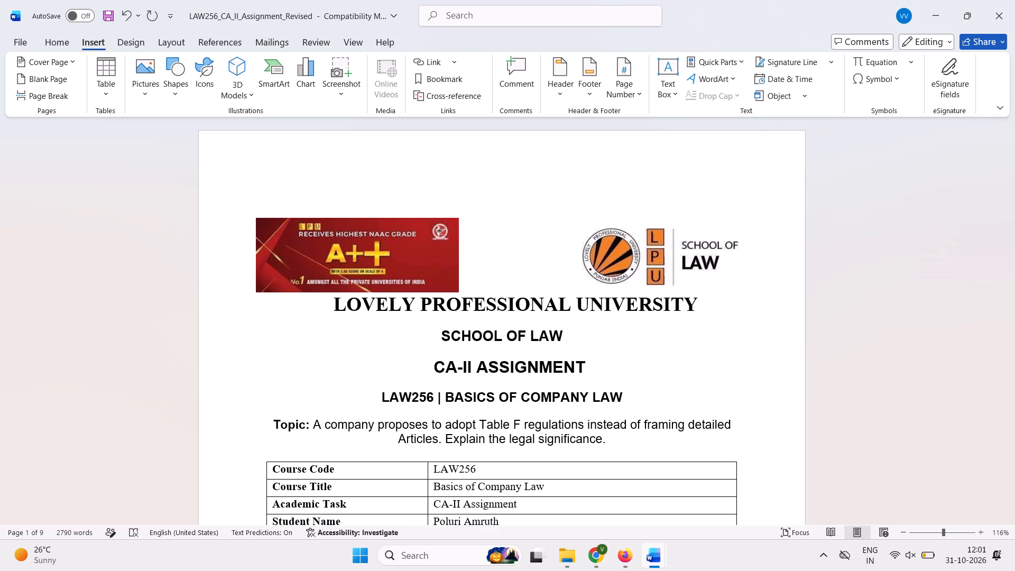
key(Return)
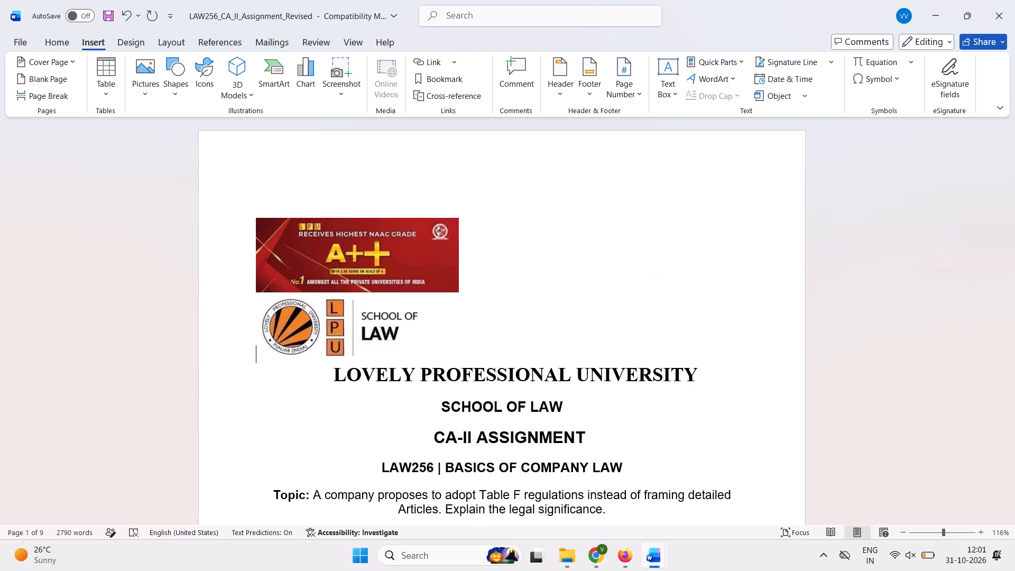
Bring the School of Law logo onto the NAAC A++ banner's line and add a blank line above the LOVELY PROFESSIONAL UNIVERSITY heading.
key(BackSpace)
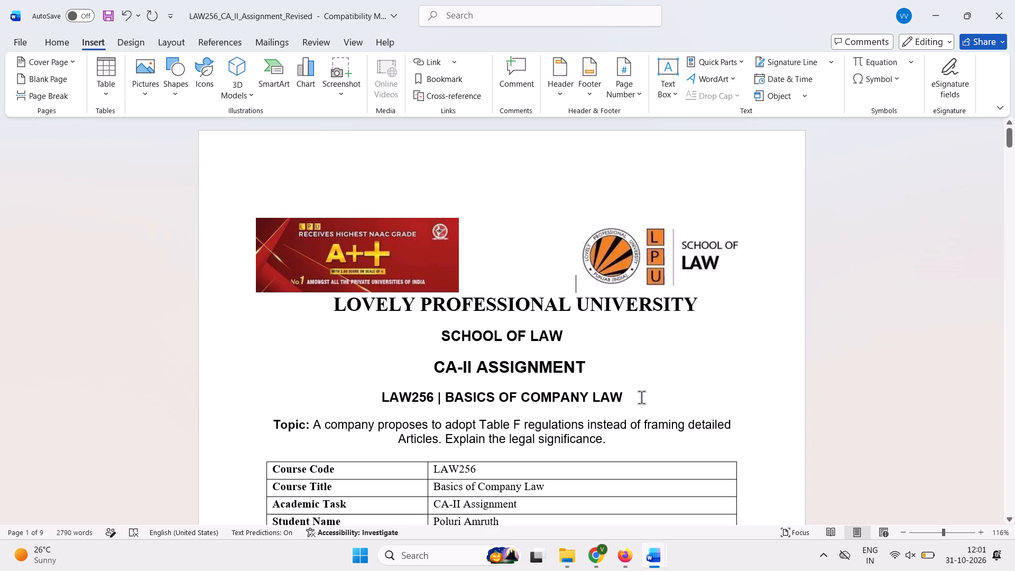
click(742, 281)
key(Return)
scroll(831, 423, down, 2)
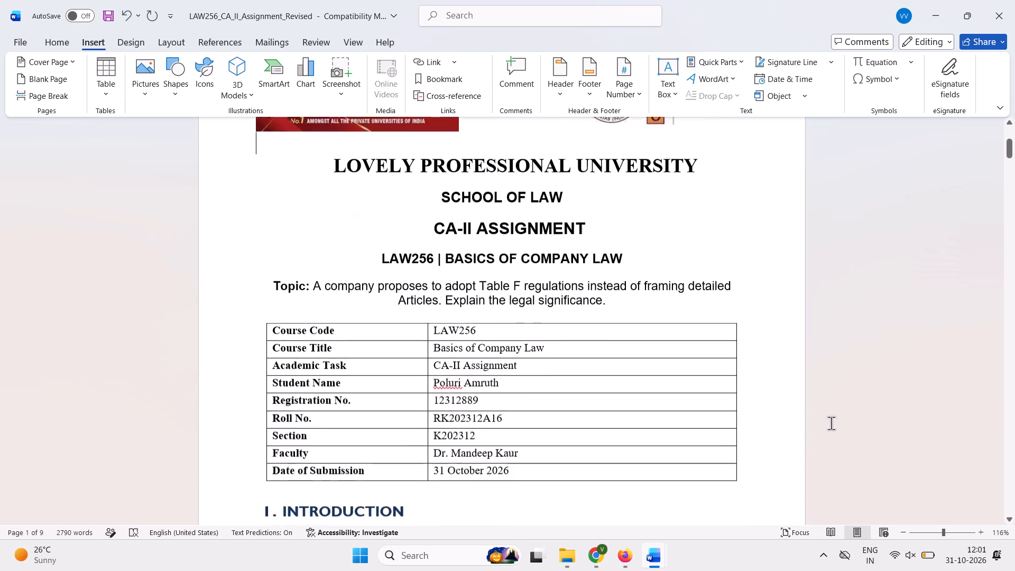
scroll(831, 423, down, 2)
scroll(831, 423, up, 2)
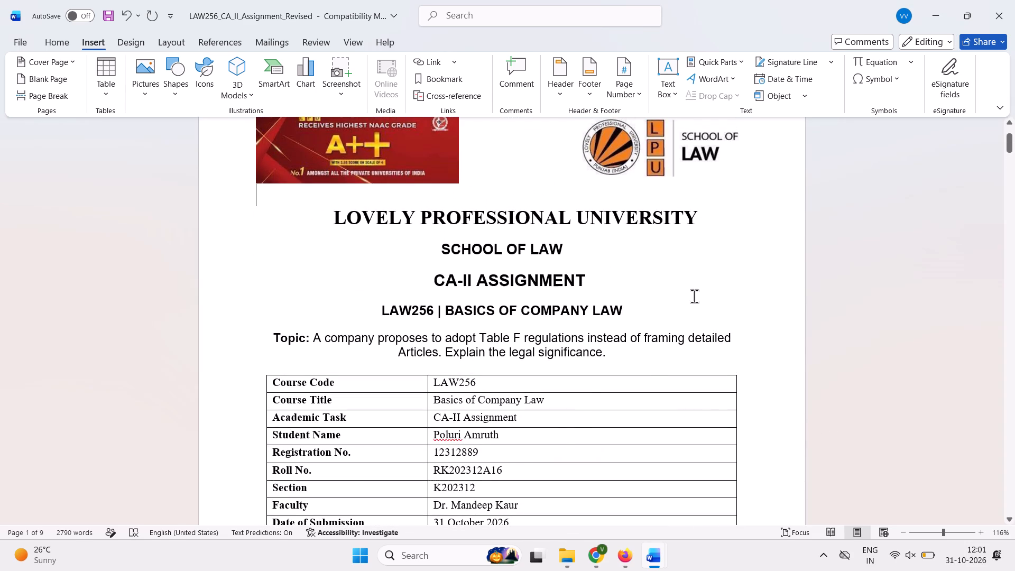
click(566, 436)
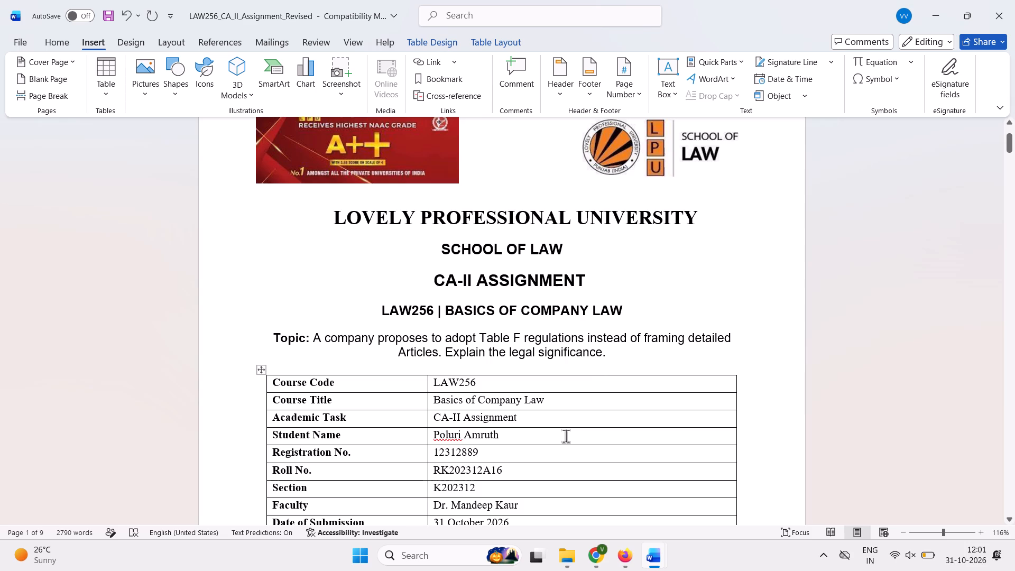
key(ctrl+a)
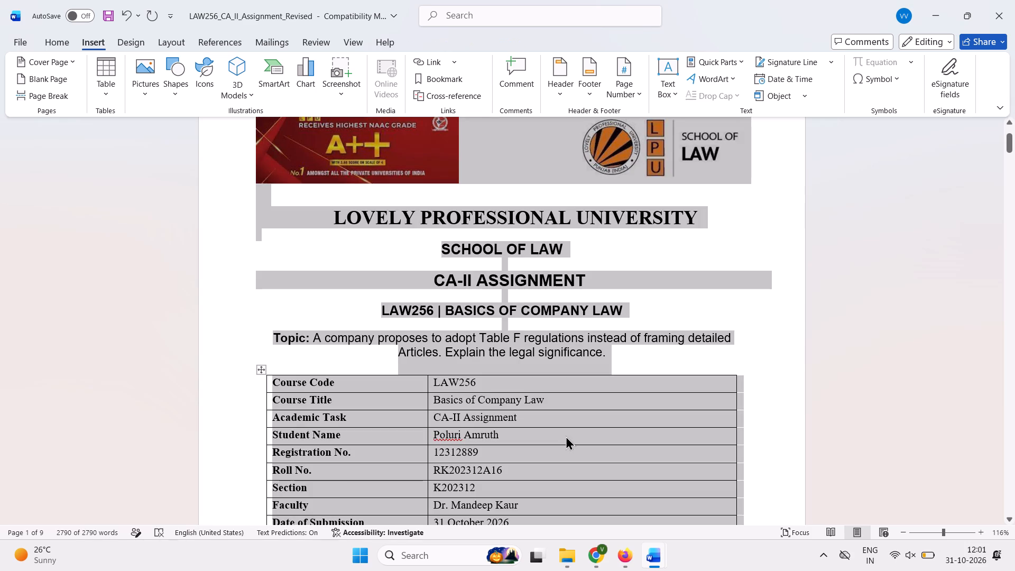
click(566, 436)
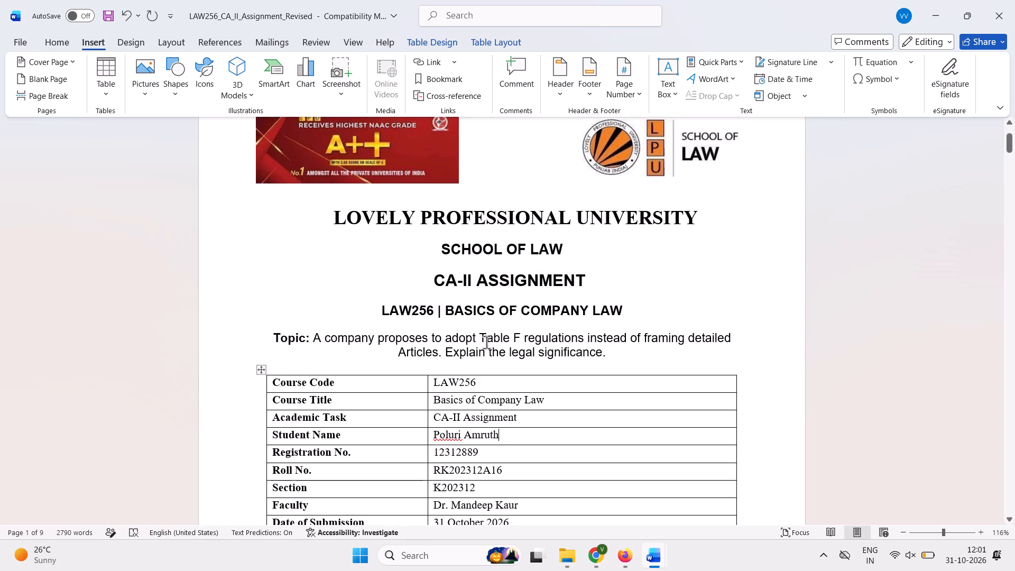
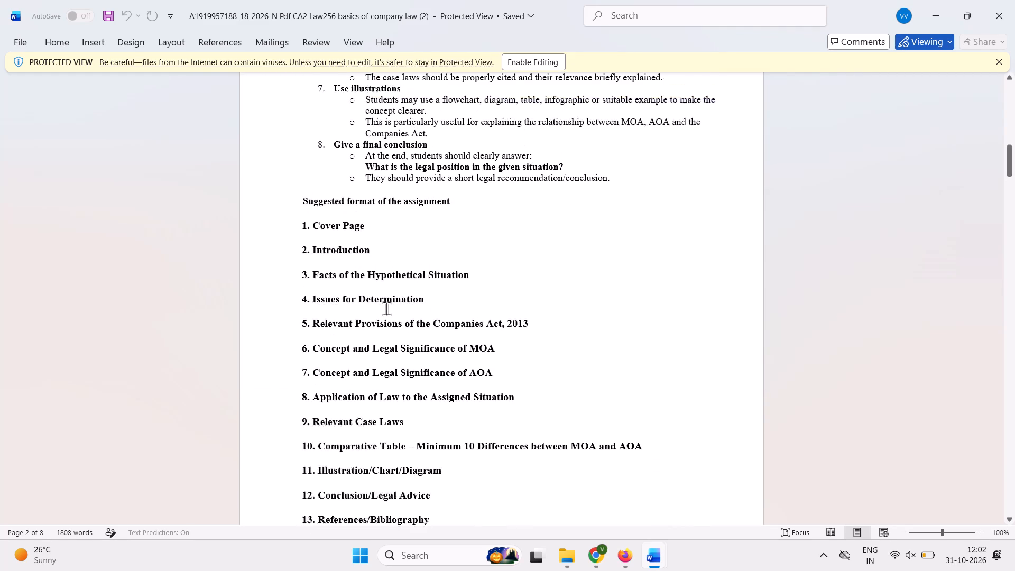
Examine the CA2 LAW256 assignment brief, covering the suggested assignment format, the marking rubric and the table of individually assigned situations.
scroll(386, 308, down, 20)
scroll(386, 308, down, 20)
scroll(386, 308, down, 20)
scroll(386, 308, up, 6)
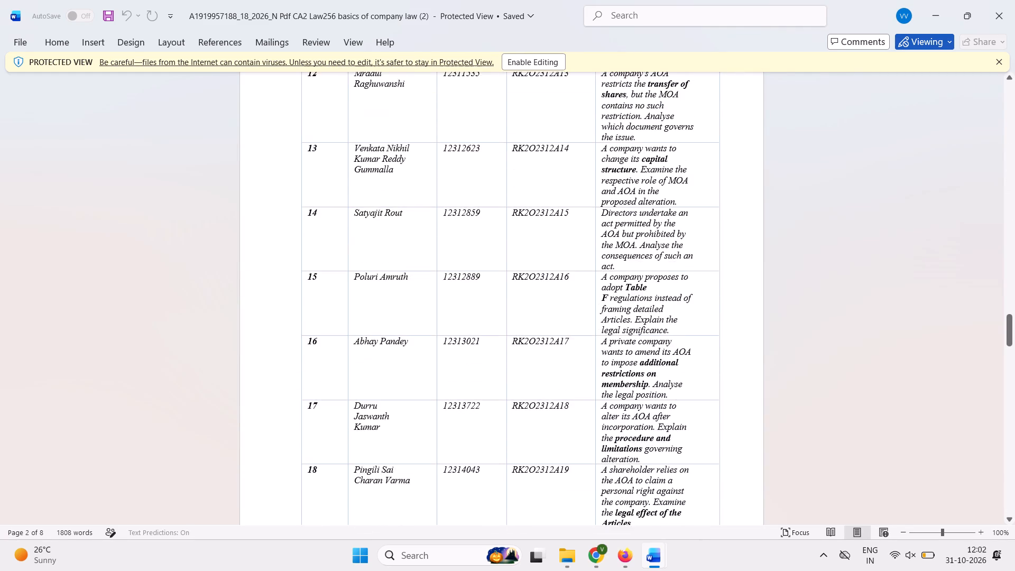
ctrl+scroll(386, 308, up, 1)
ctrl+scroll(386, 308, down, 1)
ctrl+scroll(386, 308, up, 1)
ctrl+scroll(386, 308, down, 1)
ctrl+scroll(386, 308, up, 1)
scroll(386, 308, up, 2)
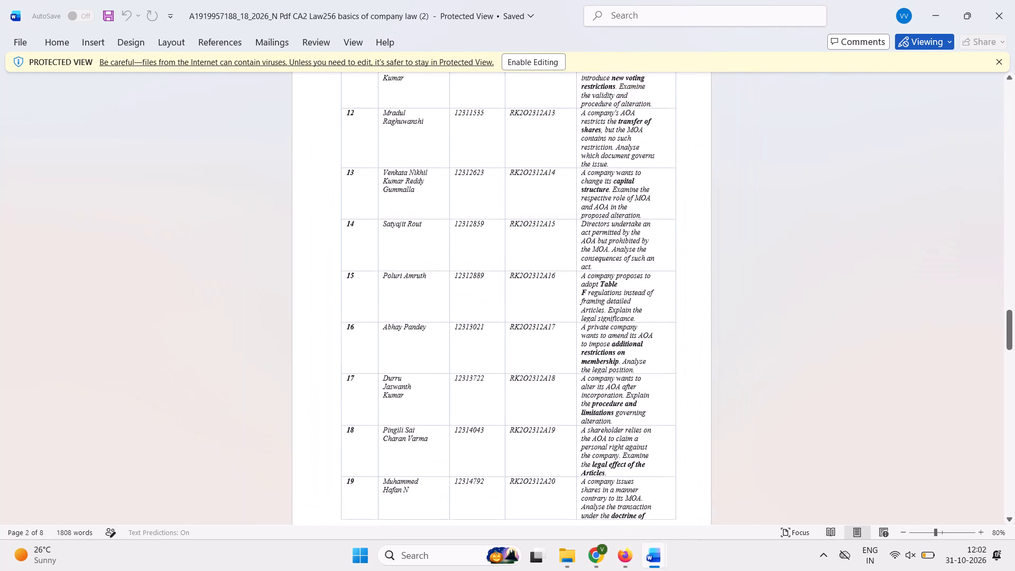
scroll(386, 308, up, 1)
click(386, 308)
scroll(386, 308, up, 6)
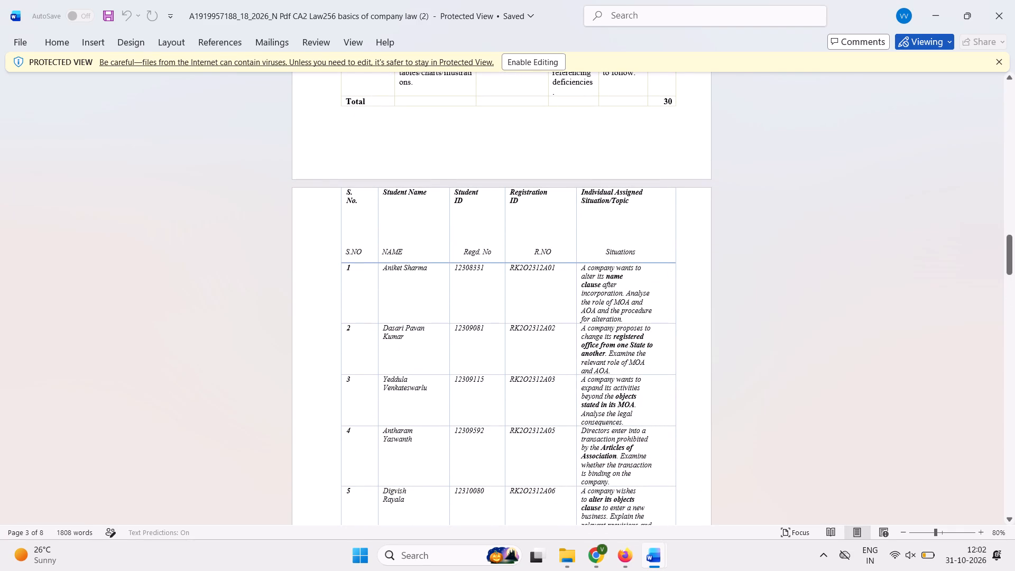
Try copying the third student's assigned situation from the protected company law brief, and enable editing of that document.
click(580, 383)
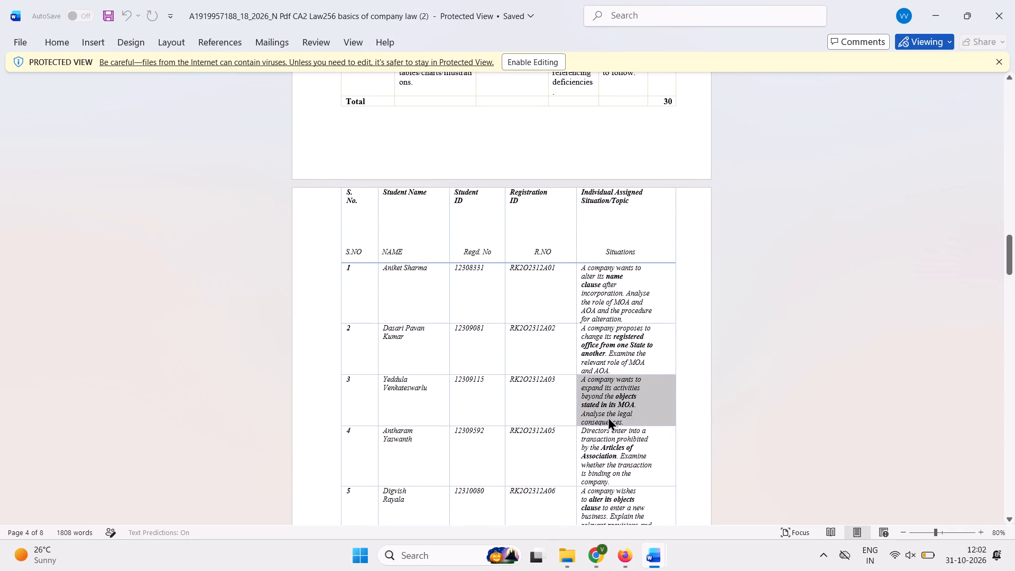
key(ctrl+c)
click(529, 63)
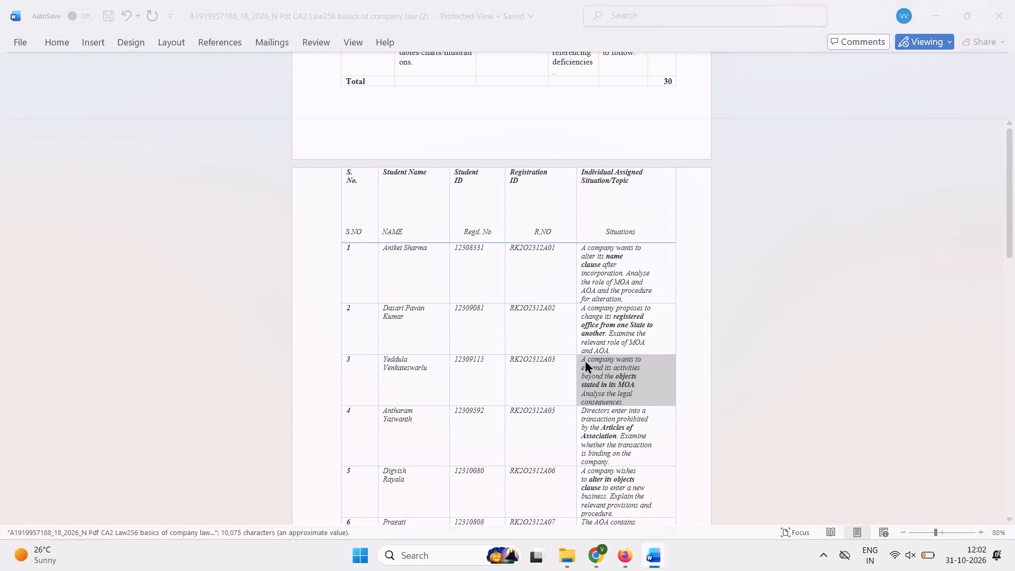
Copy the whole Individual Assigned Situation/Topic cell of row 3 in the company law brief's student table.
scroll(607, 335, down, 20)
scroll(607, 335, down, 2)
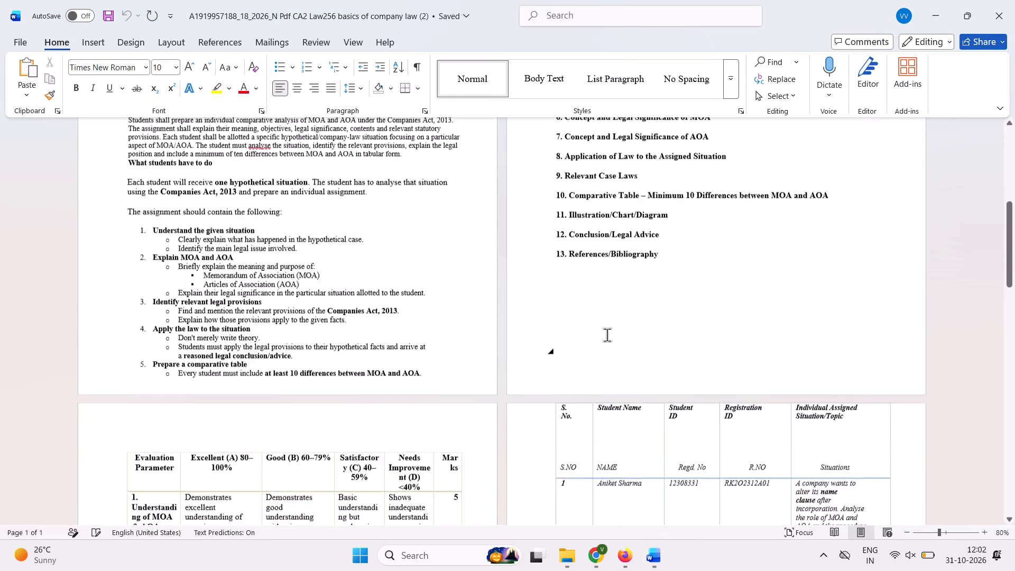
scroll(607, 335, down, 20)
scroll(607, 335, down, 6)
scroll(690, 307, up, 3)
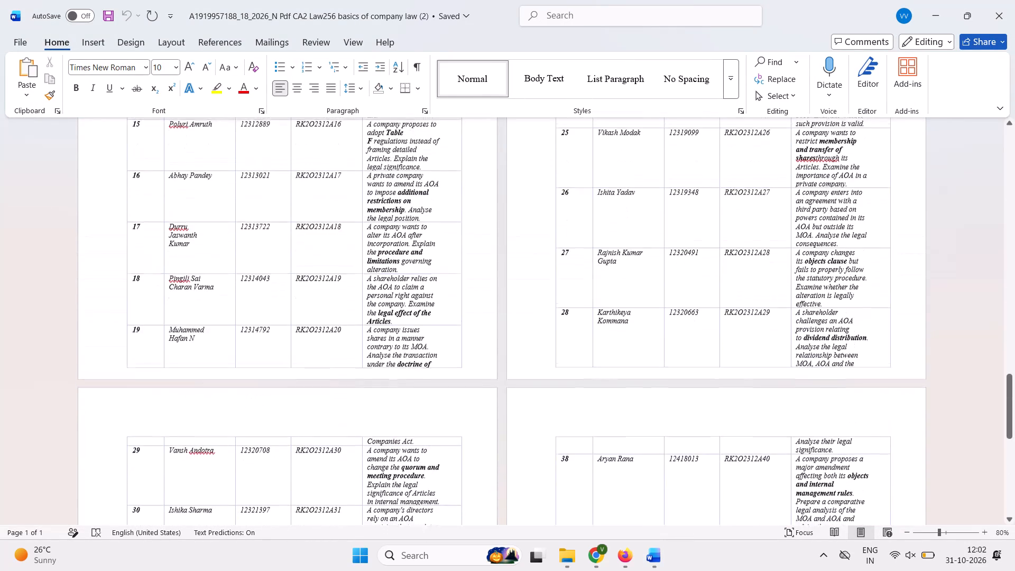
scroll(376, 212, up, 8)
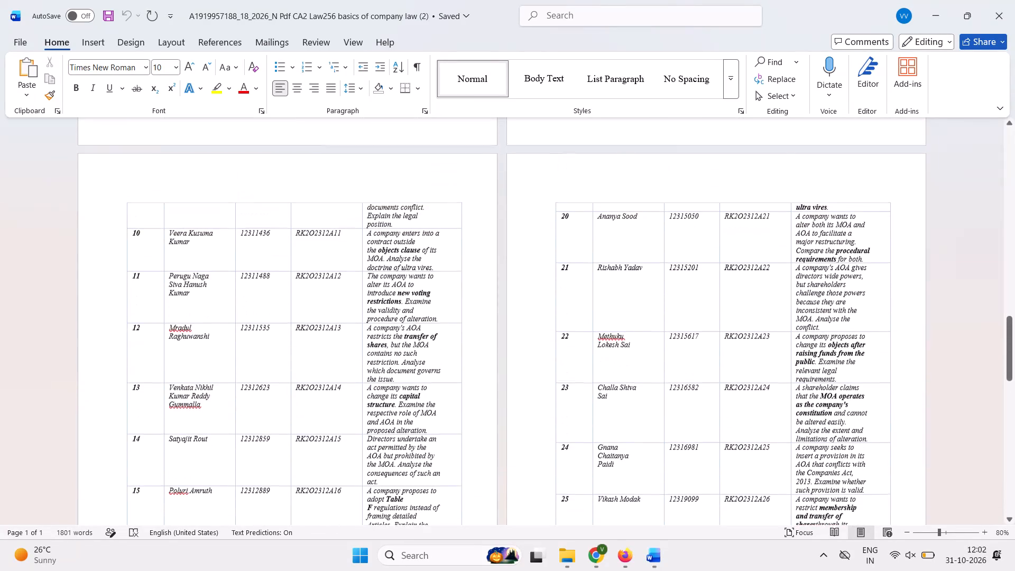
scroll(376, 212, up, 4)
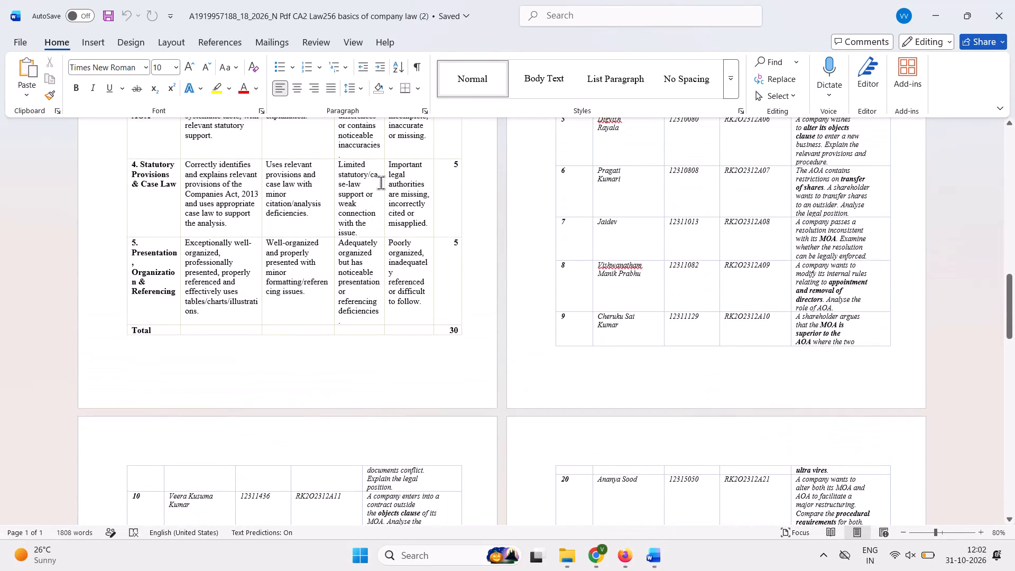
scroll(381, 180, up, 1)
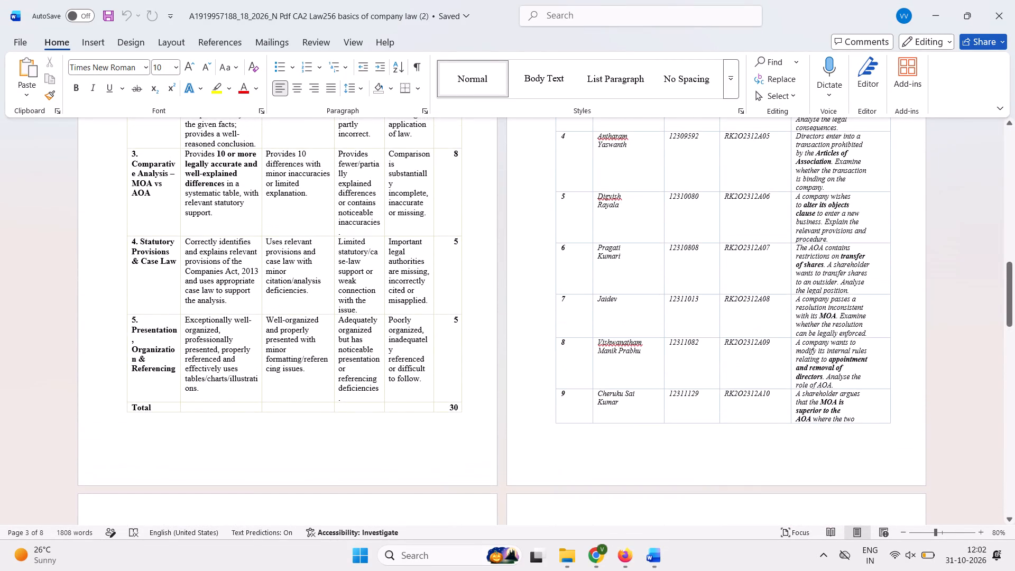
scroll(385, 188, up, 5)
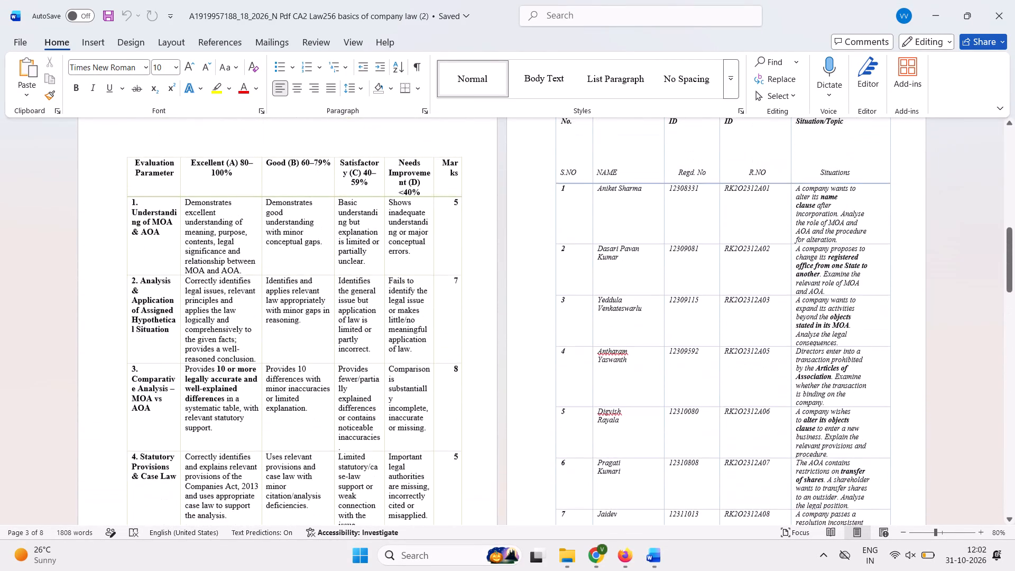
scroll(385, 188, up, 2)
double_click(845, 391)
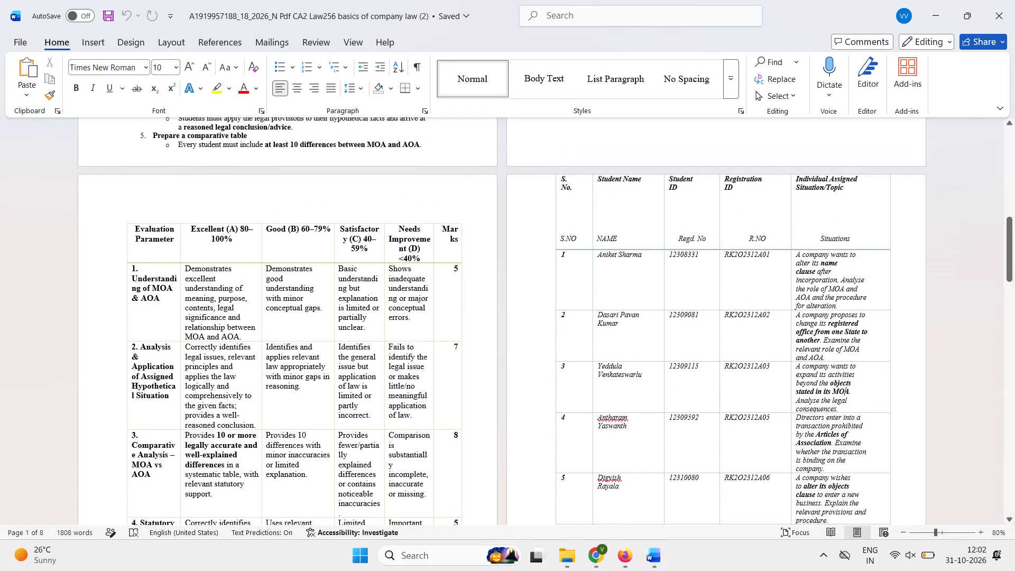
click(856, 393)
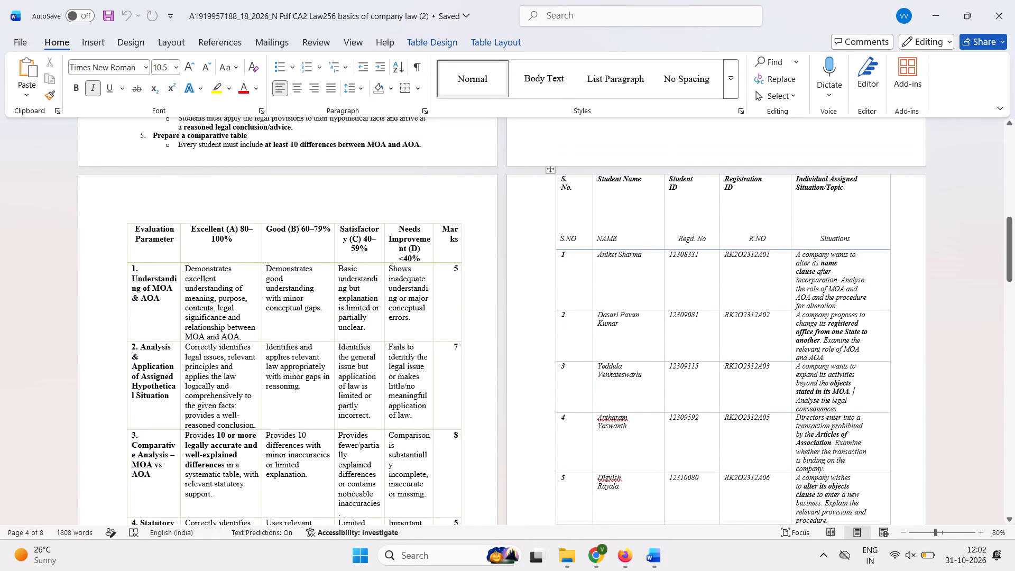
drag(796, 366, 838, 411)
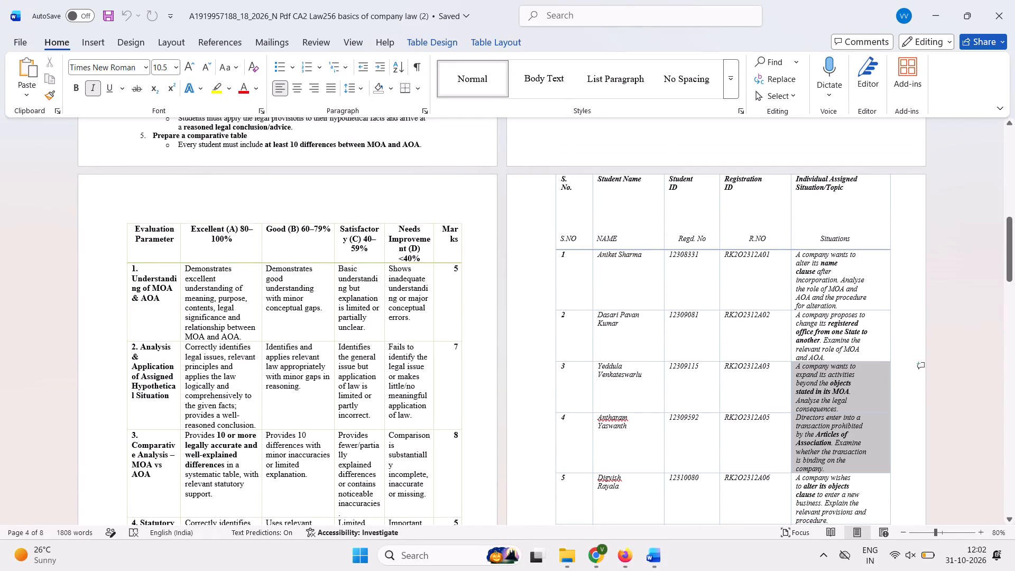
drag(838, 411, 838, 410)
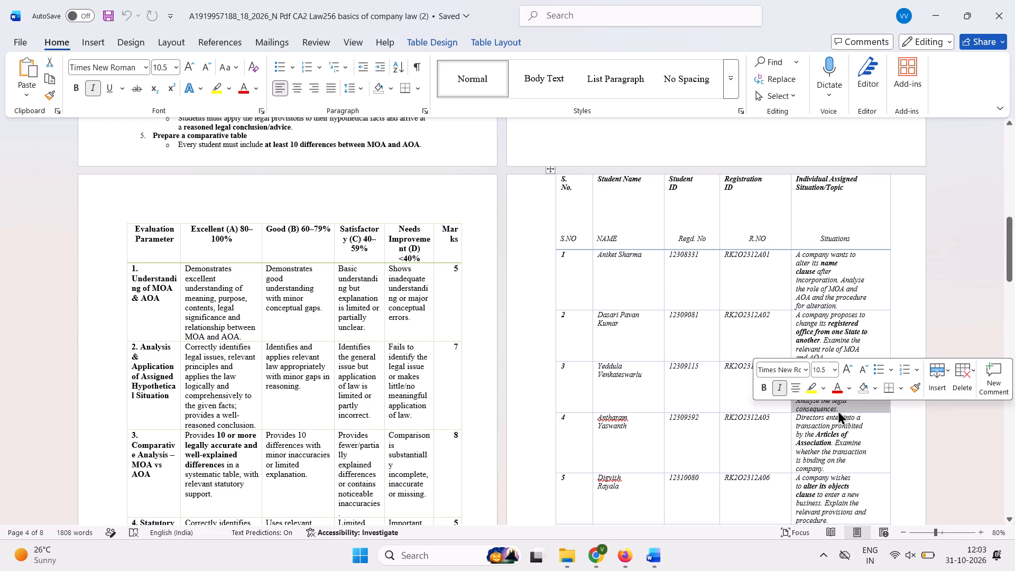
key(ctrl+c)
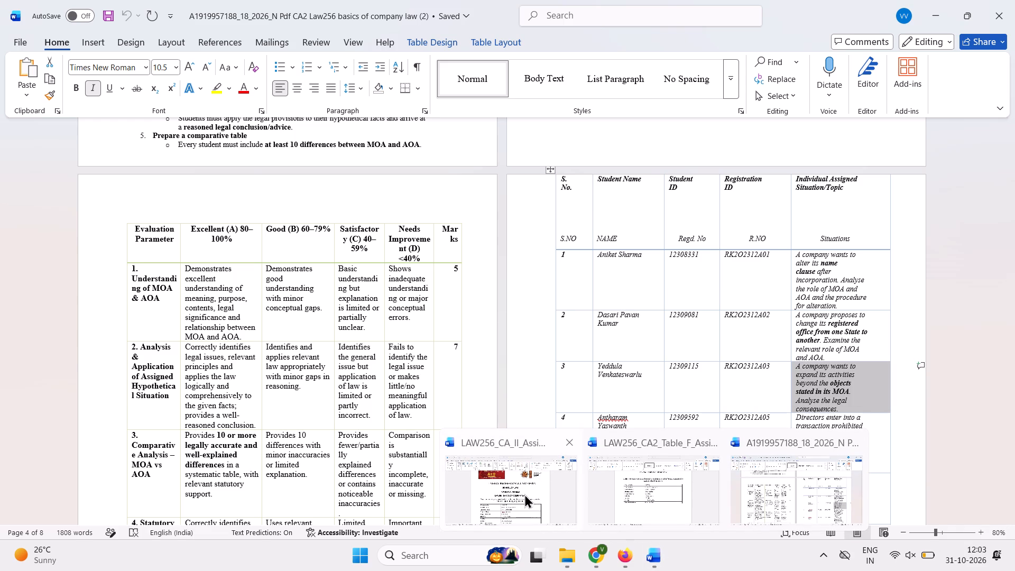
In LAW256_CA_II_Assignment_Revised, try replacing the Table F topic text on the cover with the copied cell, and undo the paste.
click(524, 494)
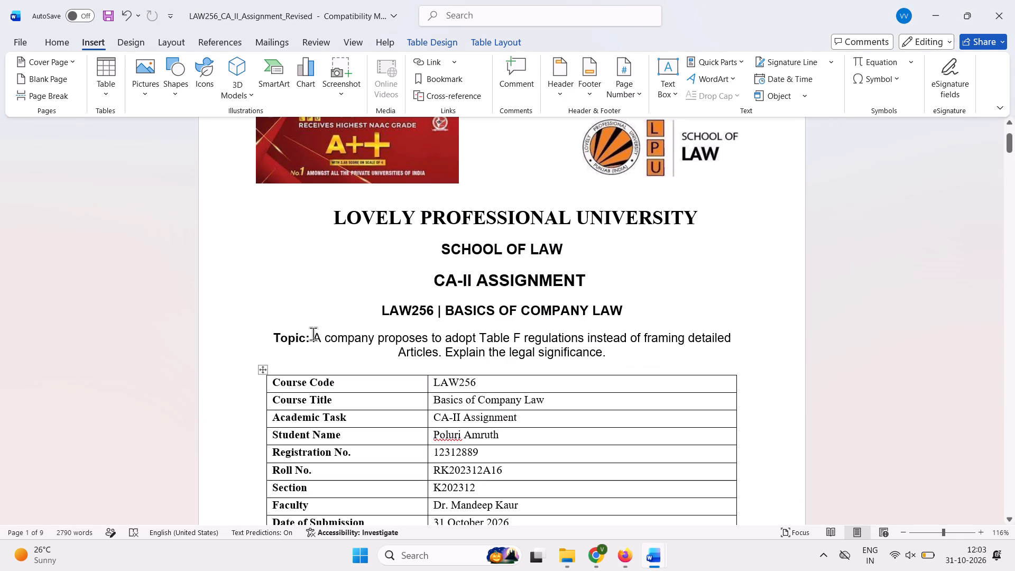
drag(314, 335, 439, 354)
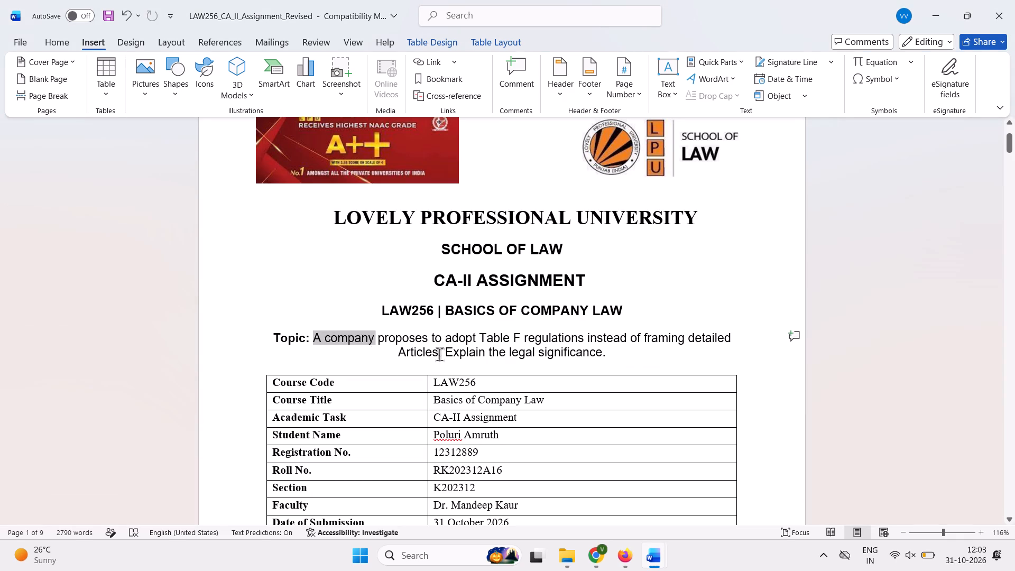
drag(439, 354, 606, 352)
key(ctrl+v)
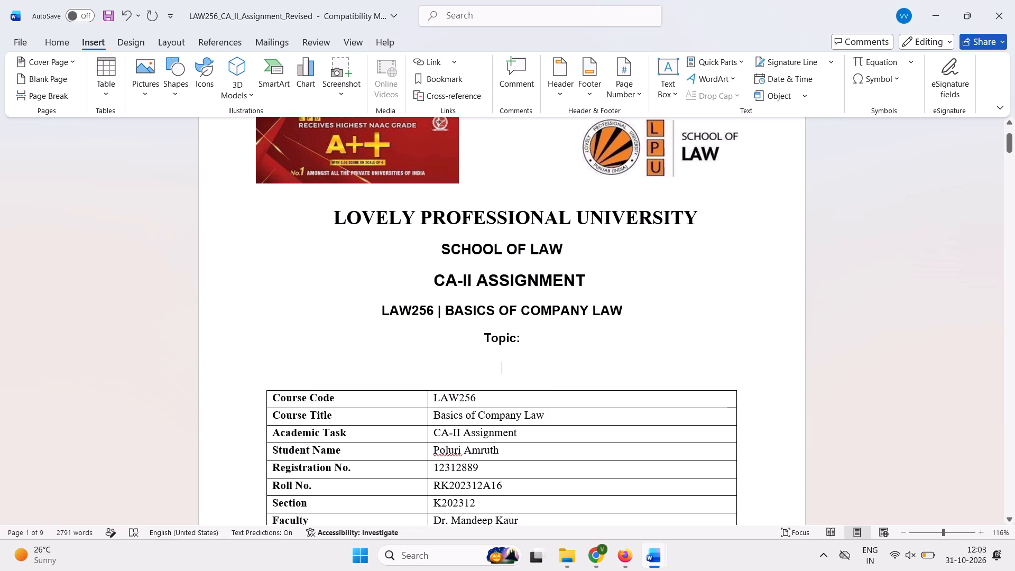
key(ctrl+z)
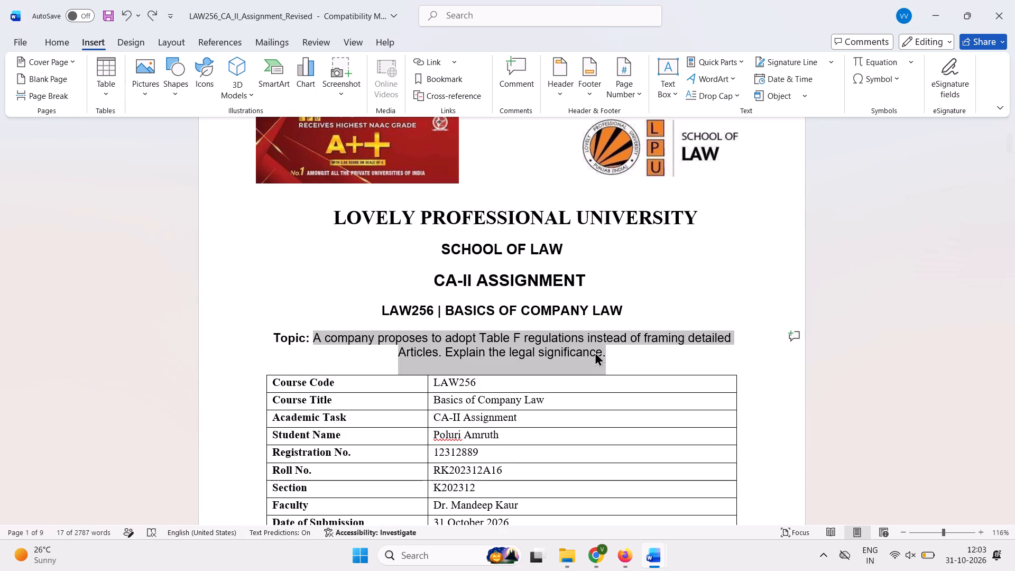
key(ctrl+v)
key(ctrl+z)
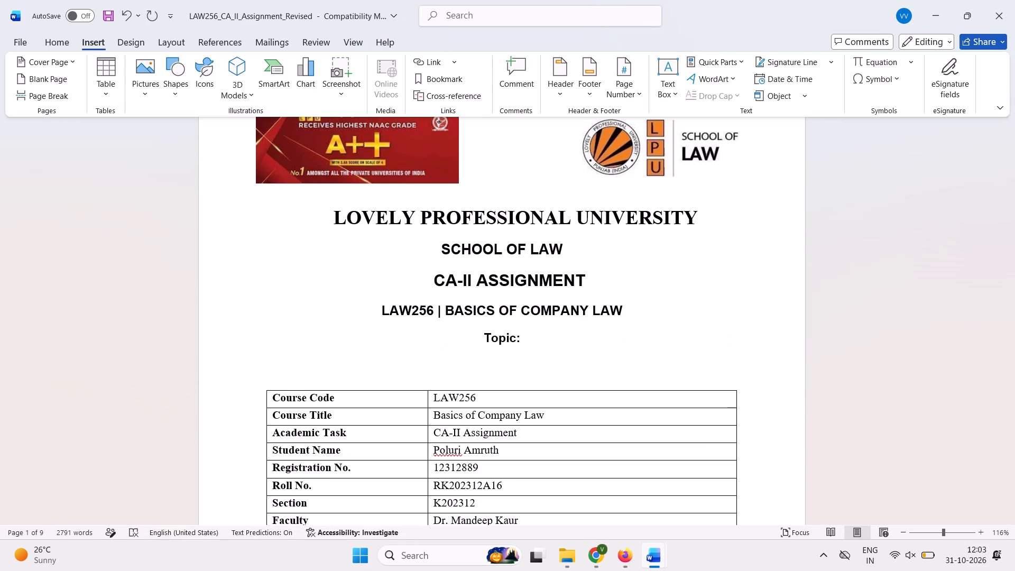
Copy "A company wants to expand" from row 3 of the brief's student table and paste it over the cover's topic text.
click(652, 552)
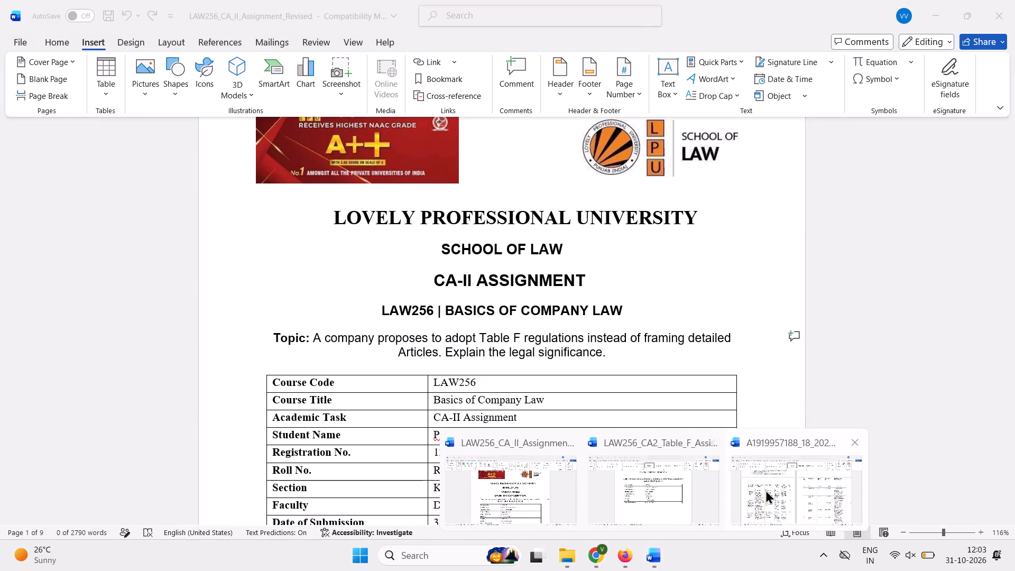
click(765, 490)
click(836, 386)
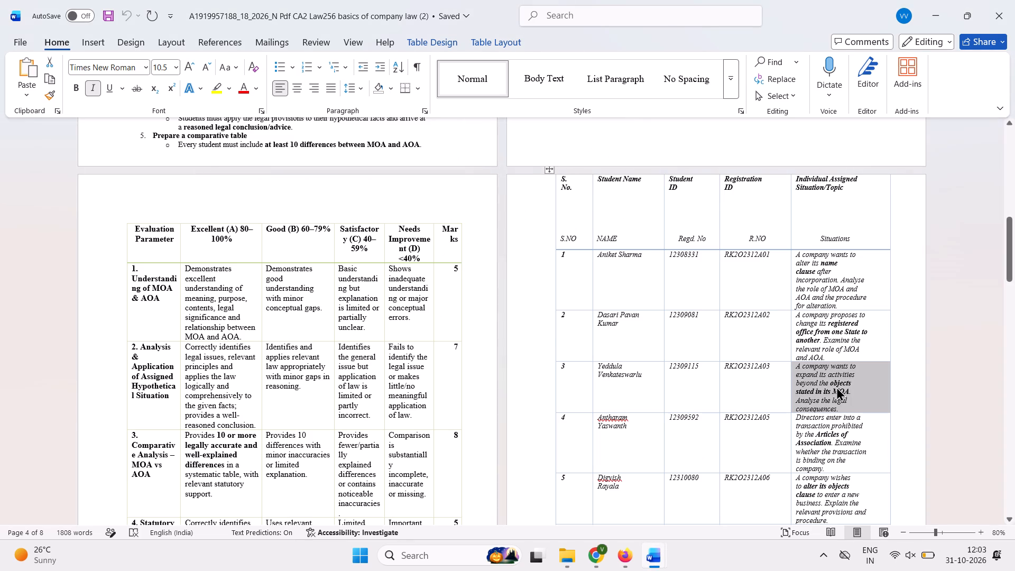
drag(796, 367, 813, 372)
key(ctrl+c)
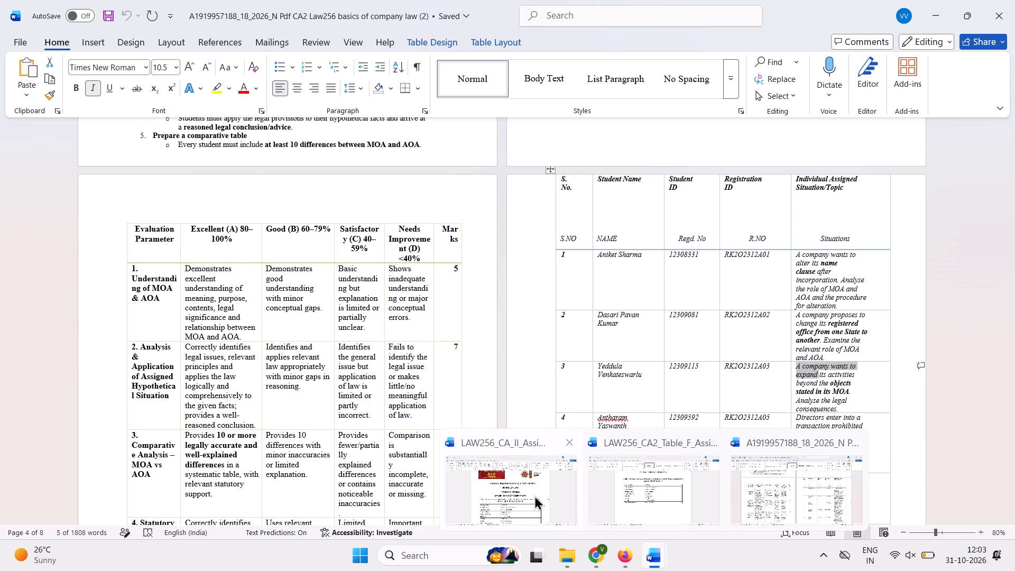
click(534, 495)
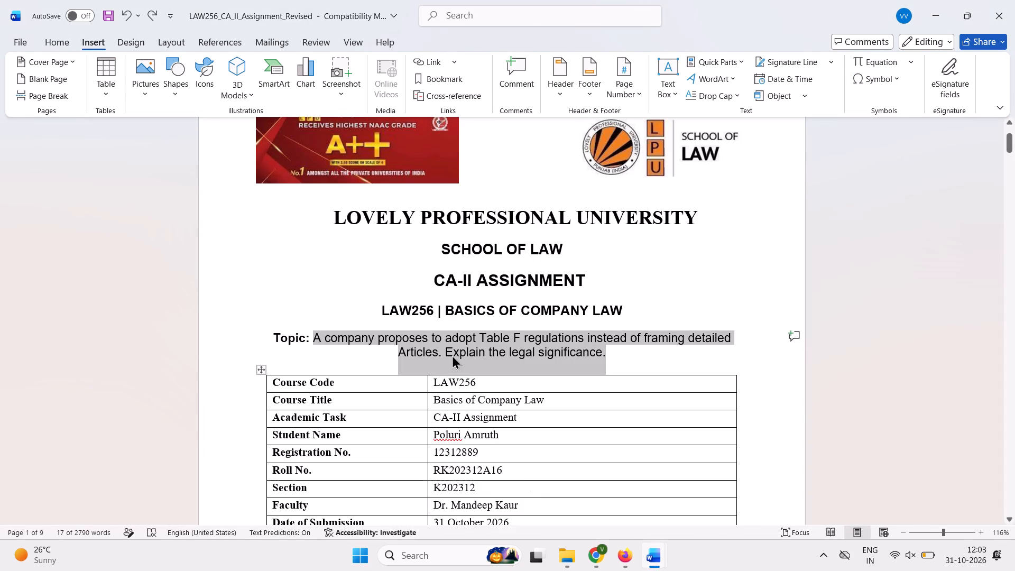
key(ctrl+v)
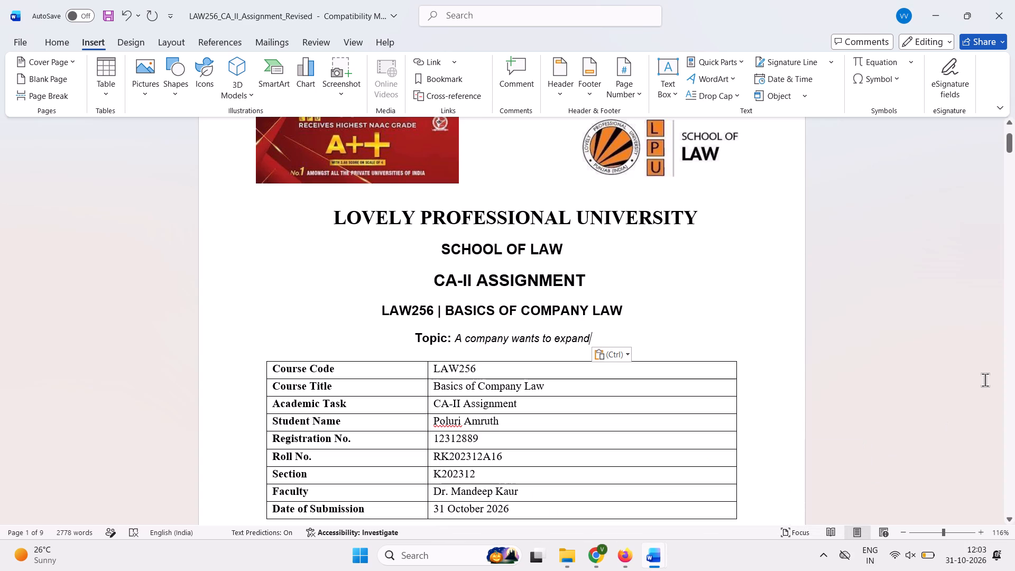
In the company law brief, copy row 3's full situation text, from "A company wants to expand" through "Analyse the legal consequences.".
key(alt+Tab)
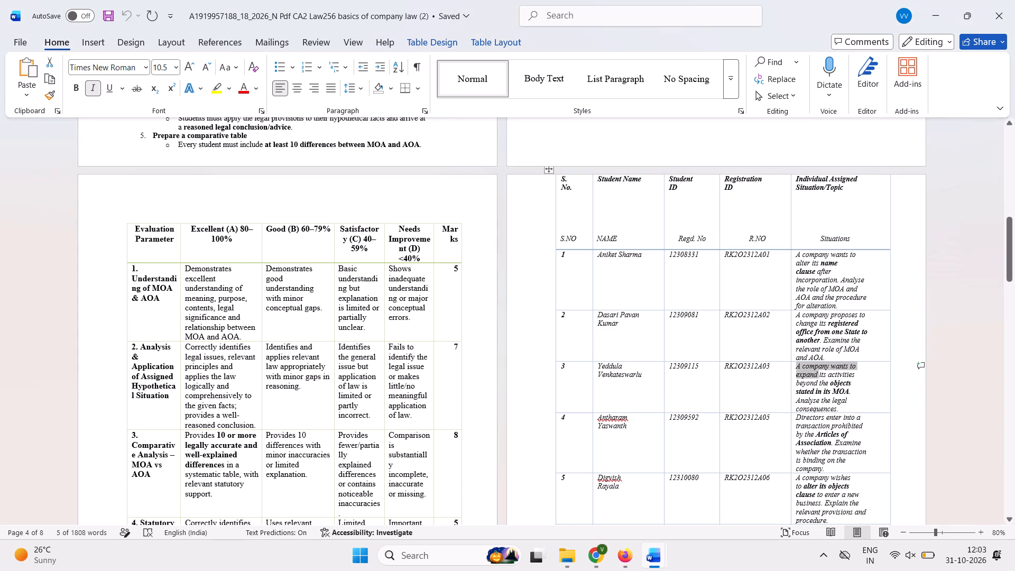
click(795, 367)
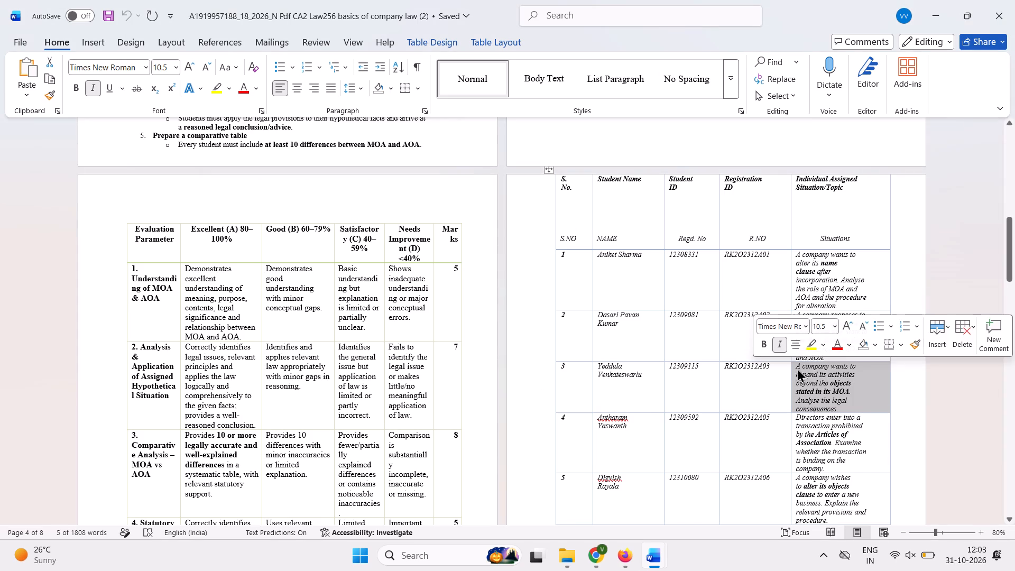
click(797, 366)
click(797, 366)
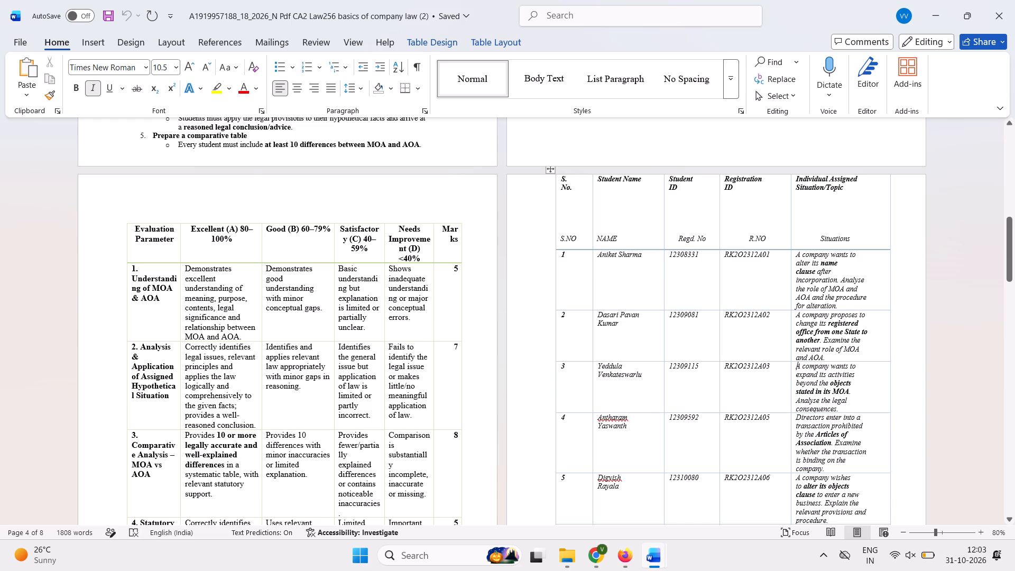
drag(796, 363, 842, 401)
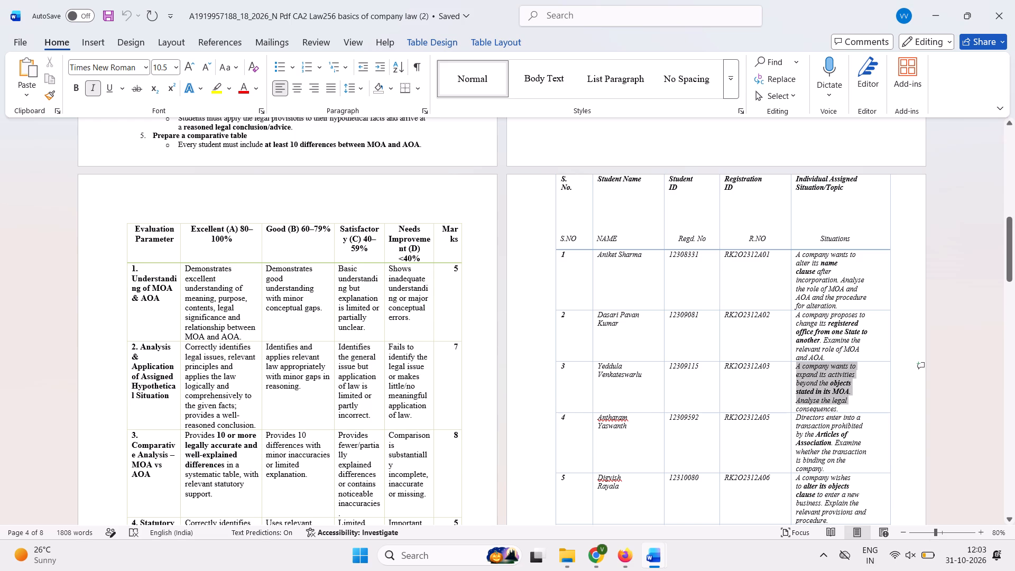
drag(842, 401, 839, 406)
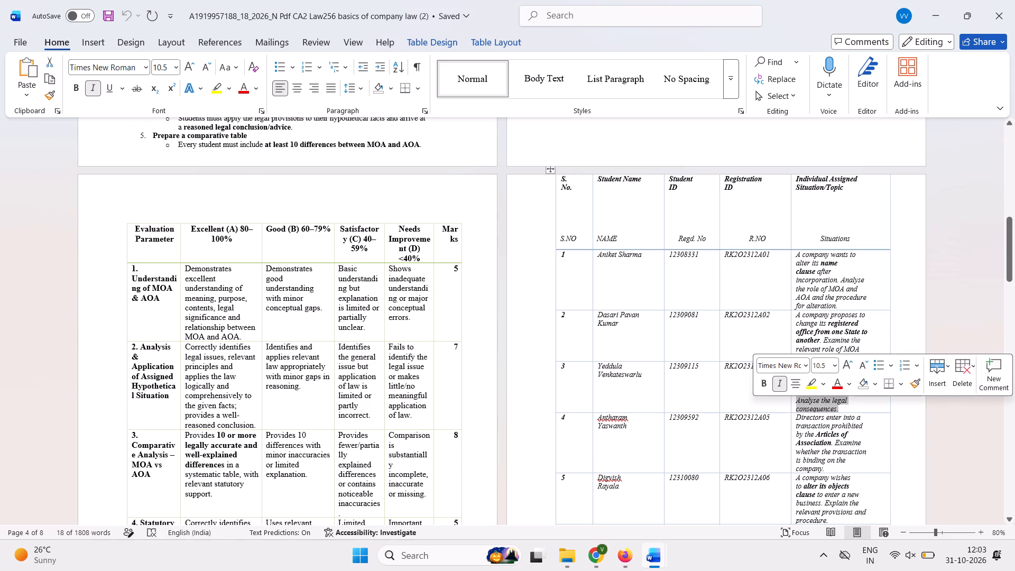
key(ctrl+c)
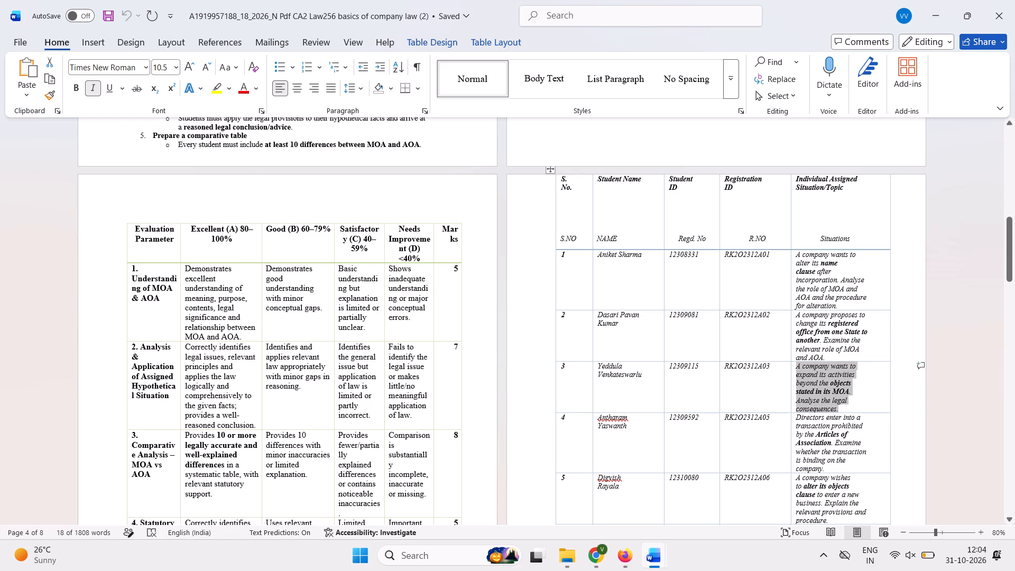
In LAW256_CA_II_Assignment_Revised, replace the text after "Topic:" on the cover with the copied situation about objects stated in its MOA.
key(alt+Tab)
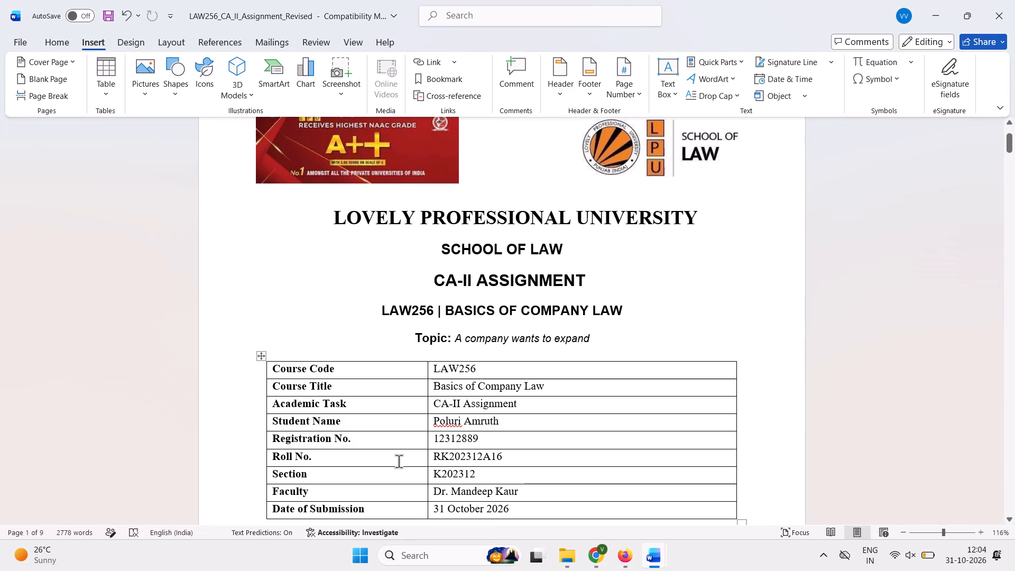
drag(456, 336, 492, 342)
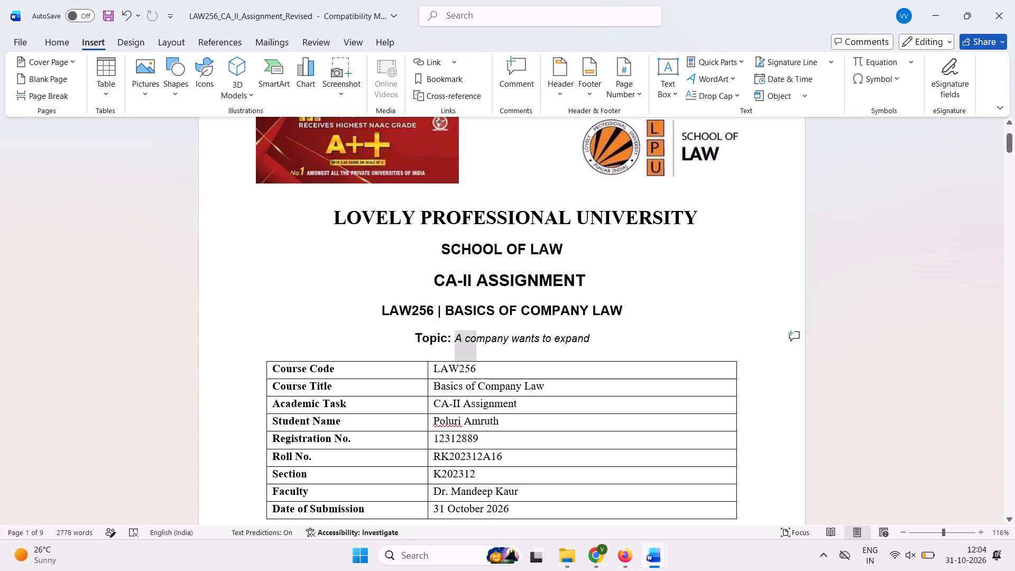
drag(492, 342, 589, 339)
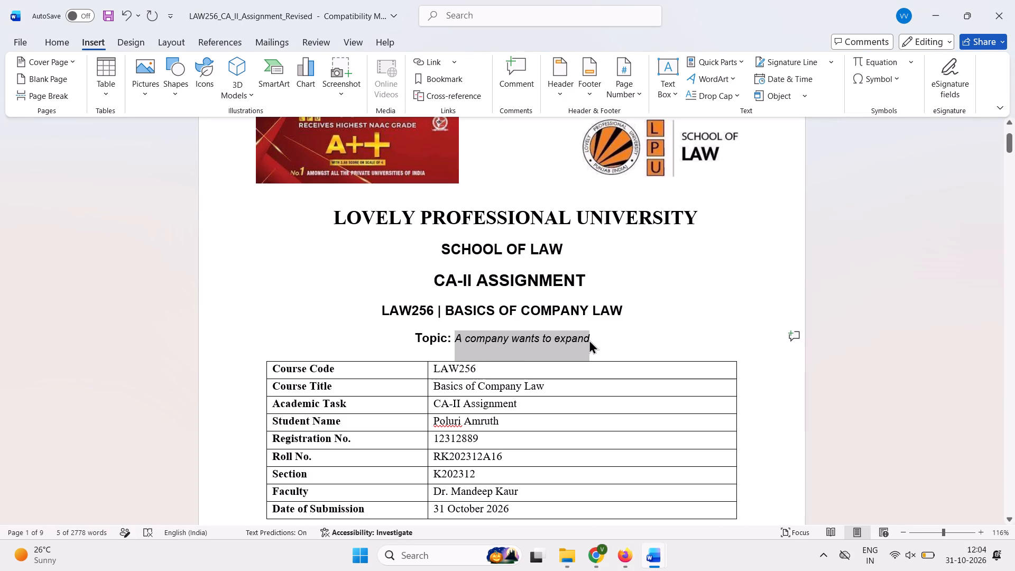
key(ctrl+v)
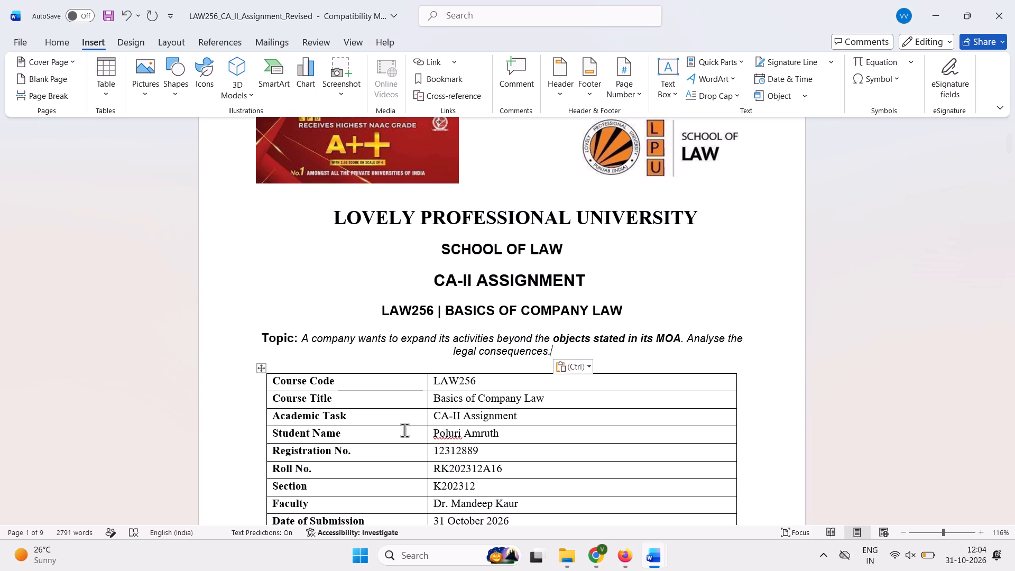
scroll(404, 430, down, 2)
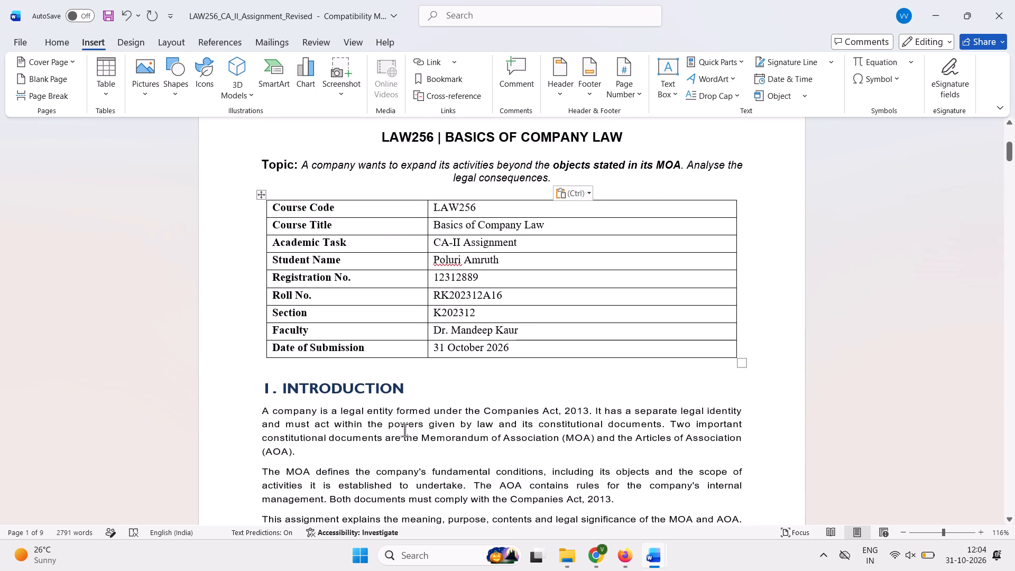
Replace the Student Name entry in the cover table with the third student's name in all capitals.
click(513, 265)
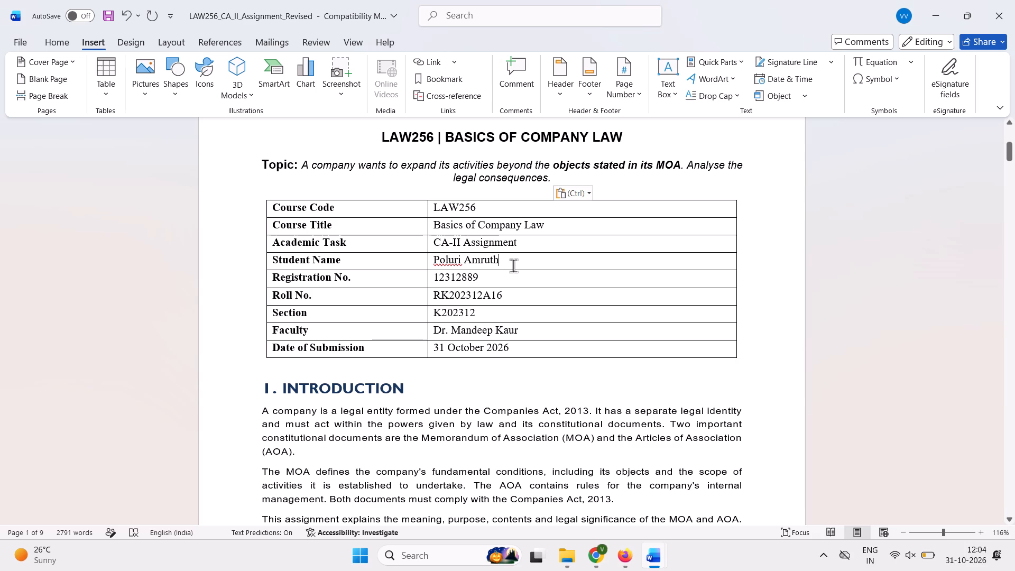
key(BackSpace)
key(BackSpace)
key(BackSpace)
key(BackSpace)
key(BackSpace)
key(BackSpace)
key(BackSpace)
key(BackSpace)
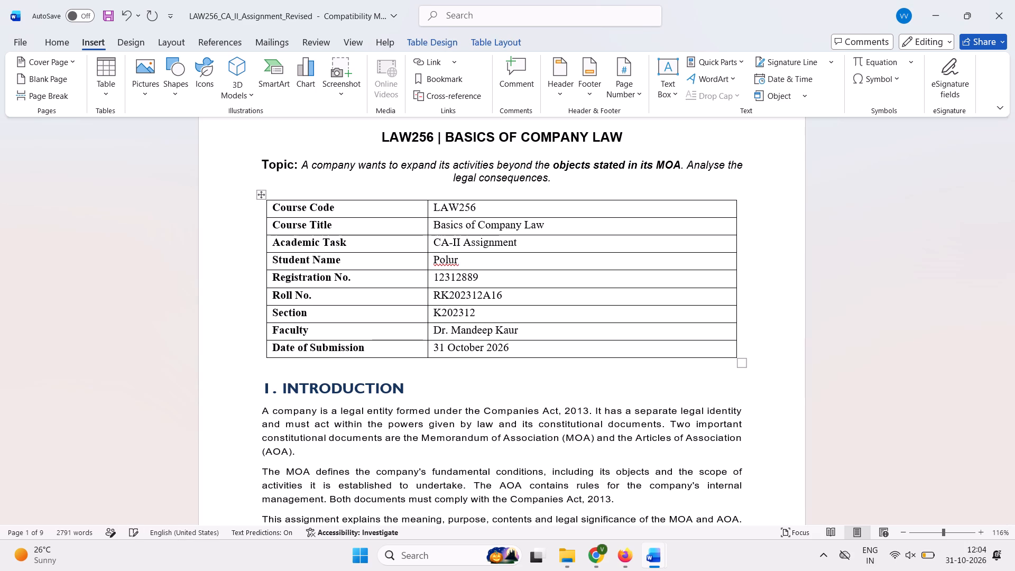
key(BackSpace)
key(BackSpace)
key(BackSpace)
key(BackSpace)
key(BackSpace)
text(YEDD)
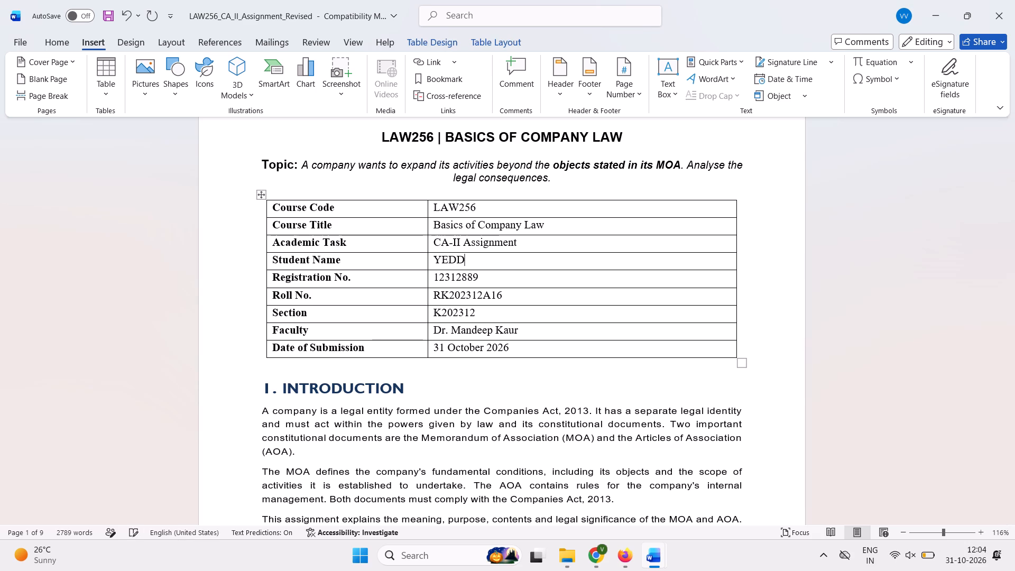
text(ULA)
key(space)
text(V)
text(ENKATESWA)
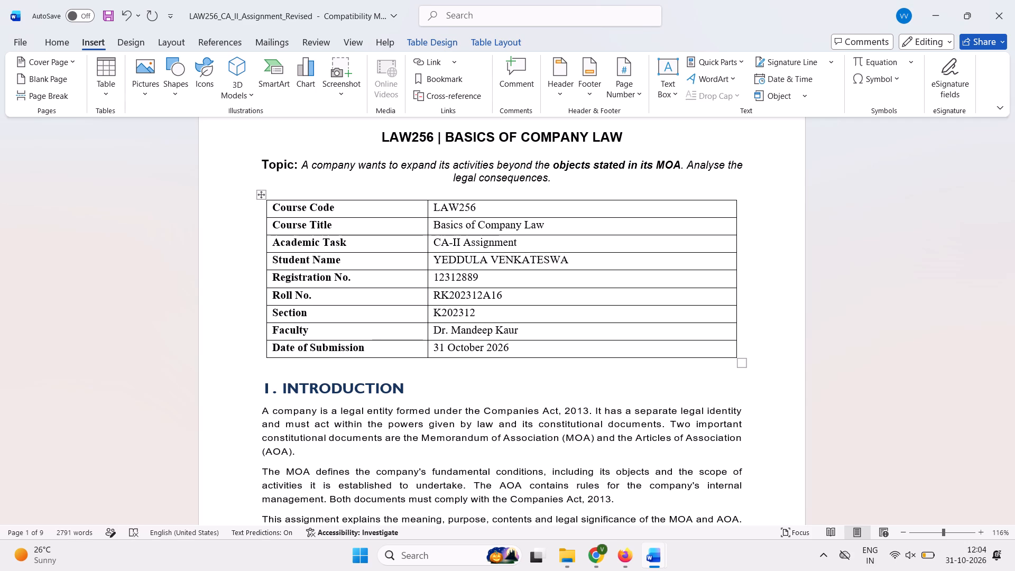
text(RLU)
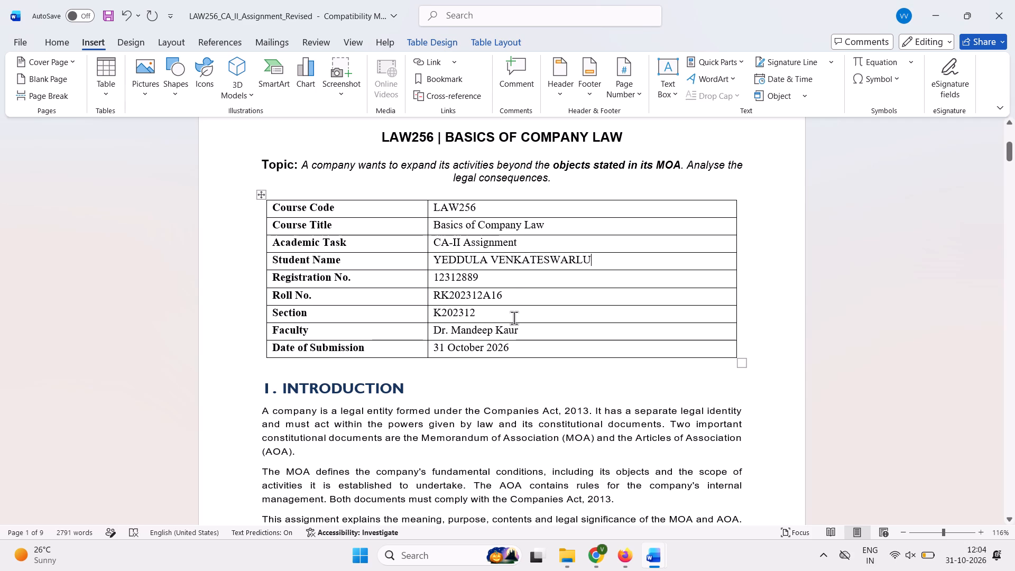
Rewrite the third student's name in the Student Name row with only the initials capitalised.
scroll(514, 318, up, 1)
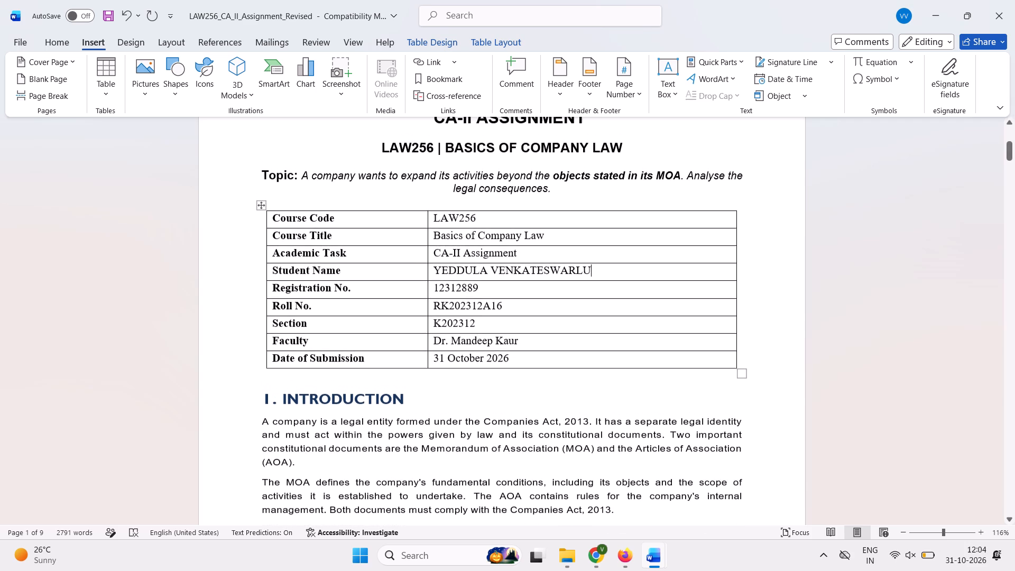
scroll(514, 318, up, 2)
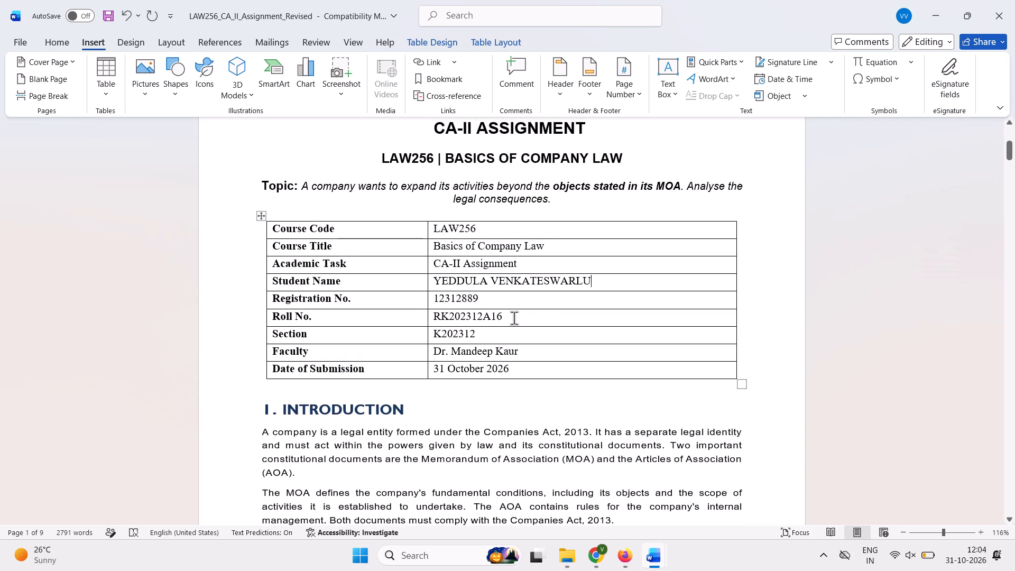
scroll(514, 318, up, 2)
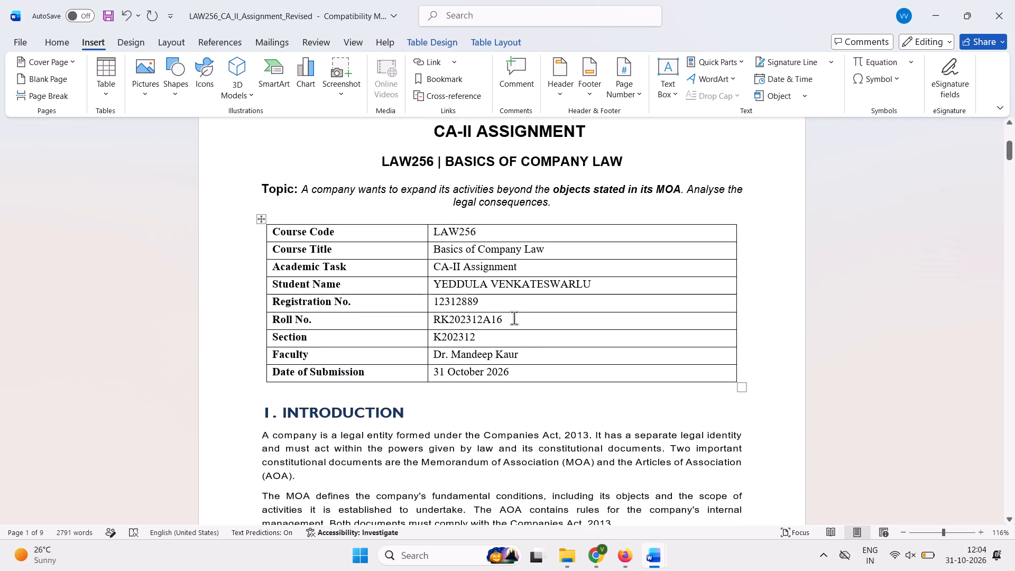
scroll(514, 318, up, 1)
key(BackSpace)
key(BackSpace)
key(BackSpace)
key(BackSpace)
key(BackSpace)
key(BackSpace)
key(BackSpace)
key(BackSpace)
key(BackSpace)
key(BackSpace)
key(BackSpace)
key(BackSpace)
key(BackSpace)
key(BackSpace)
key(BackSpace)
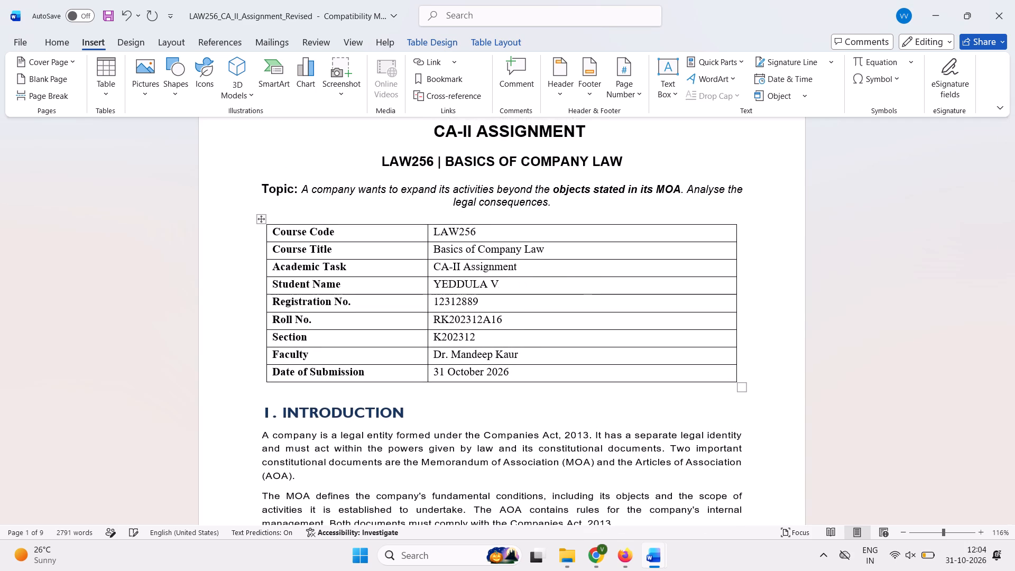
key(BackSpace)
key(BackSpace)
key(BackSpace)
key(BackSpace)
key(BackSpace)
key(BackSpace)
key(BackSpace)
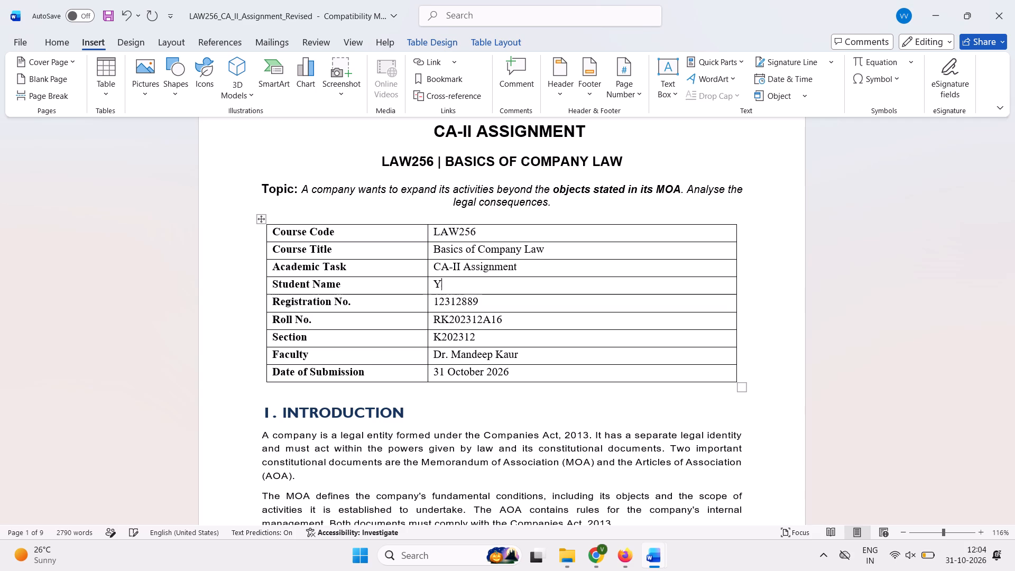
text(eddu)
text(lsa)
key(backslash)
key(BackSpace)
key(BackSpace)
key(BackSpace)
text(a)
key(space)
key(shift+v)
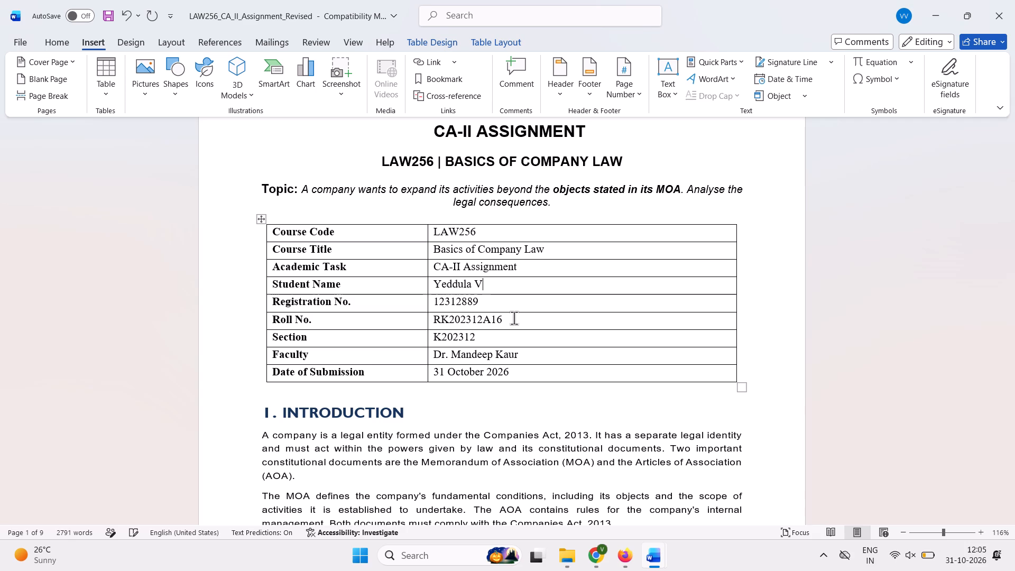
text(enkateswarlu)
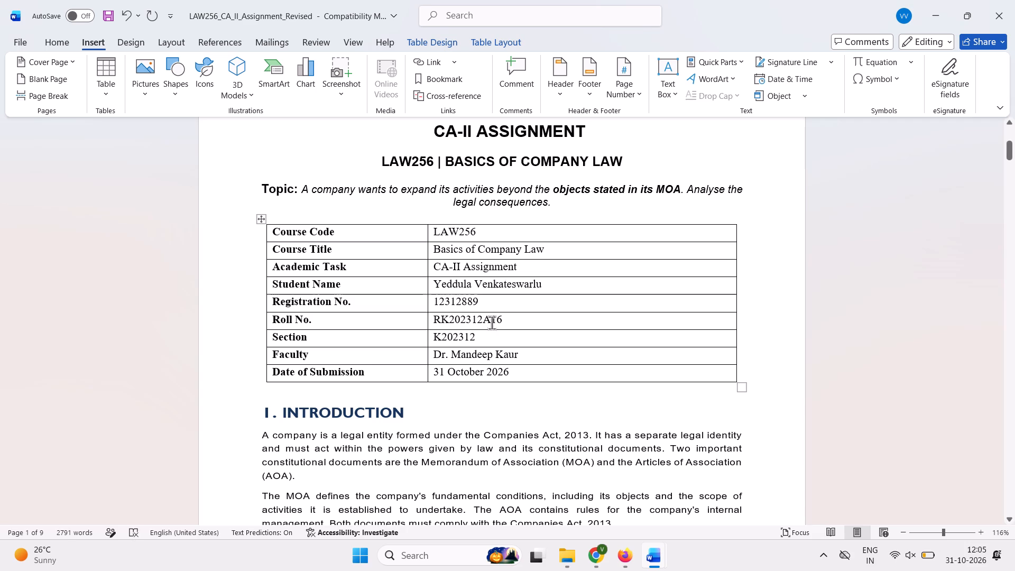
Change the Registration No. entry in the cover table to the third student's registration number.
click(492, 307)
key(BackSpace)
key(BackSpace)
key(BackSpace)
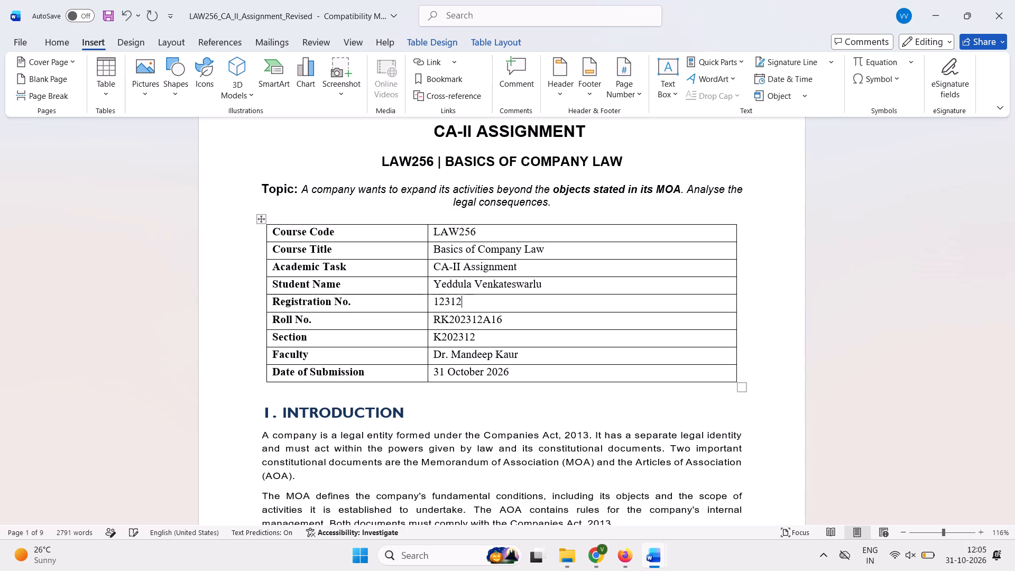
key(BackSpace)
key(BackSpace)
key(BackSpace)
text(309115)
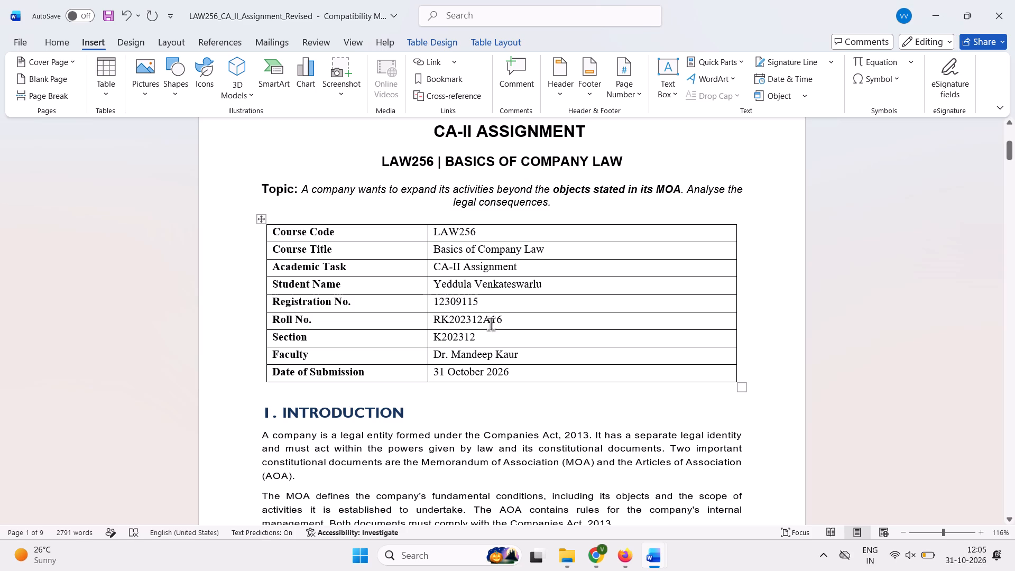
Change the ending of the Roll No. entry in the cover table to match the third student's roll number.
click(510, 320)
key(BackSpace)
key(BackSpace)
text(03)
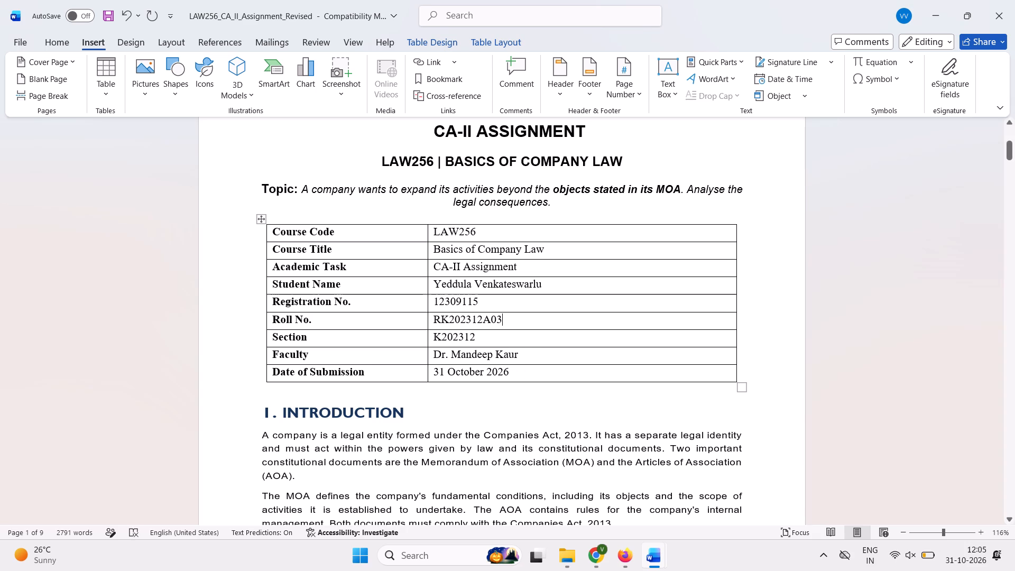
Insert blank lines between the cover table and the "1. INTRODUCTION" heading so that the heading starts on the second page.
scroll(519, 380, down, 2)
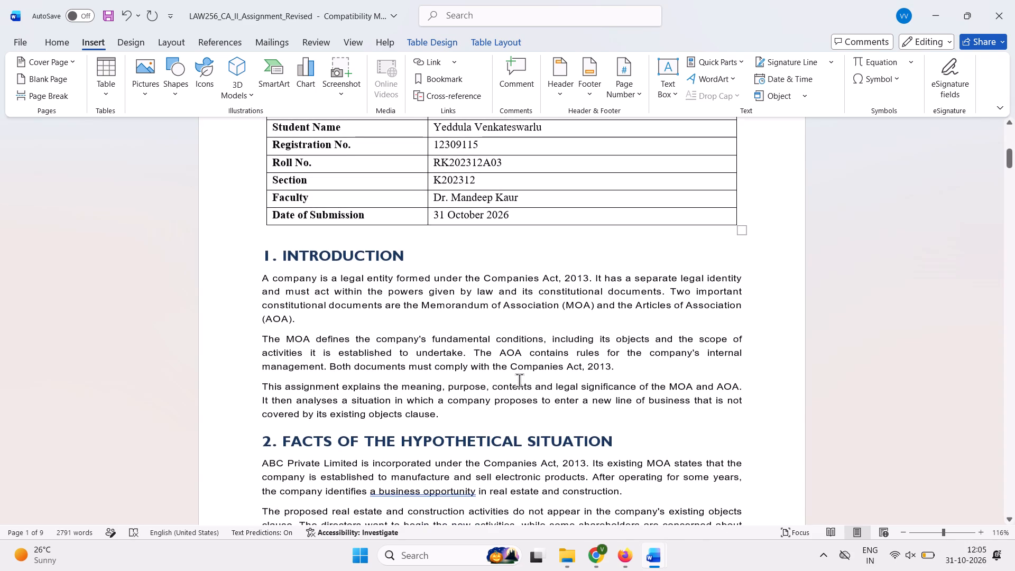
click(769, 210)
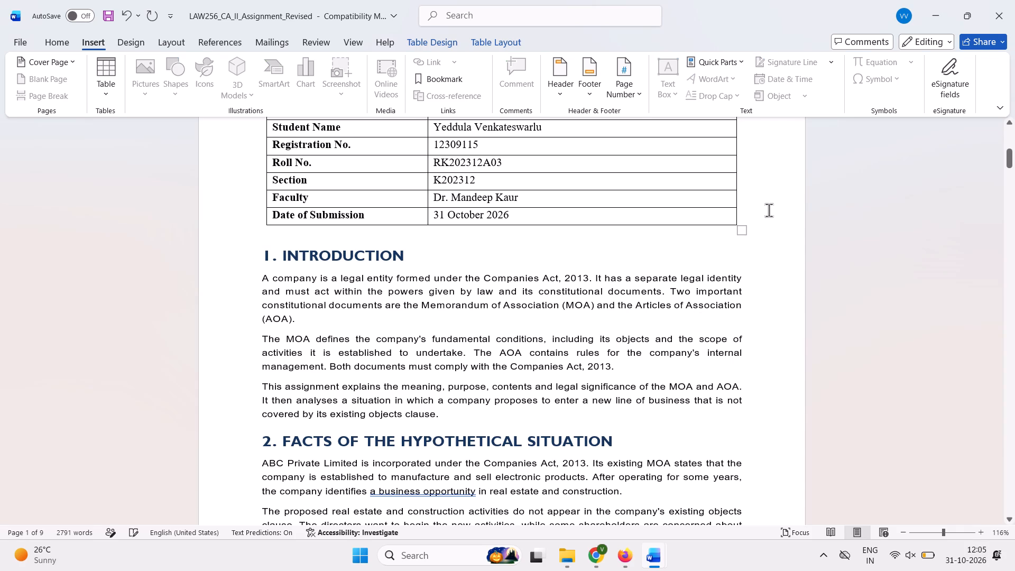
click(769, 226)
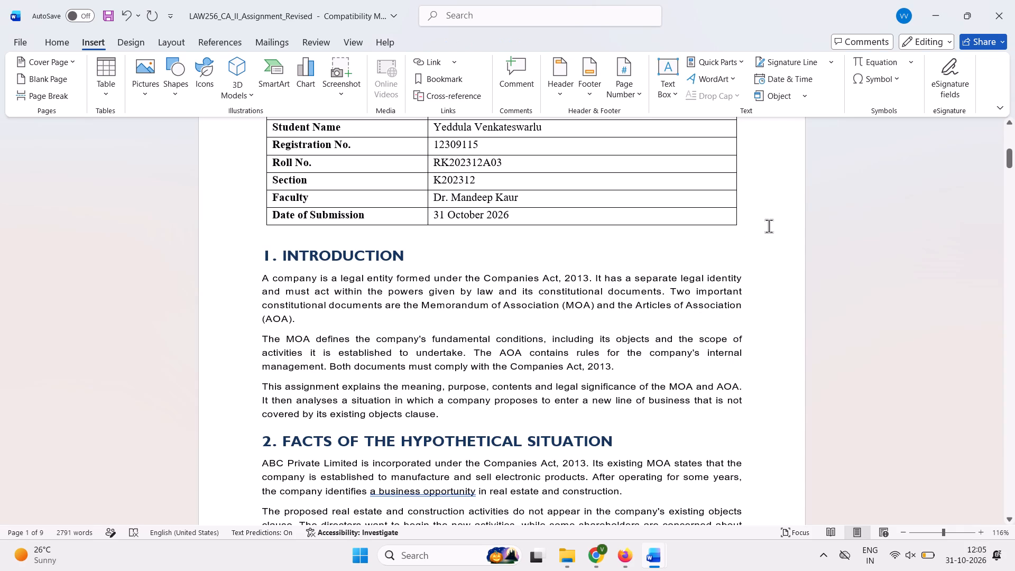
click(769, 226)
key(Return)
key(Return)
key(Return)
key(Return)
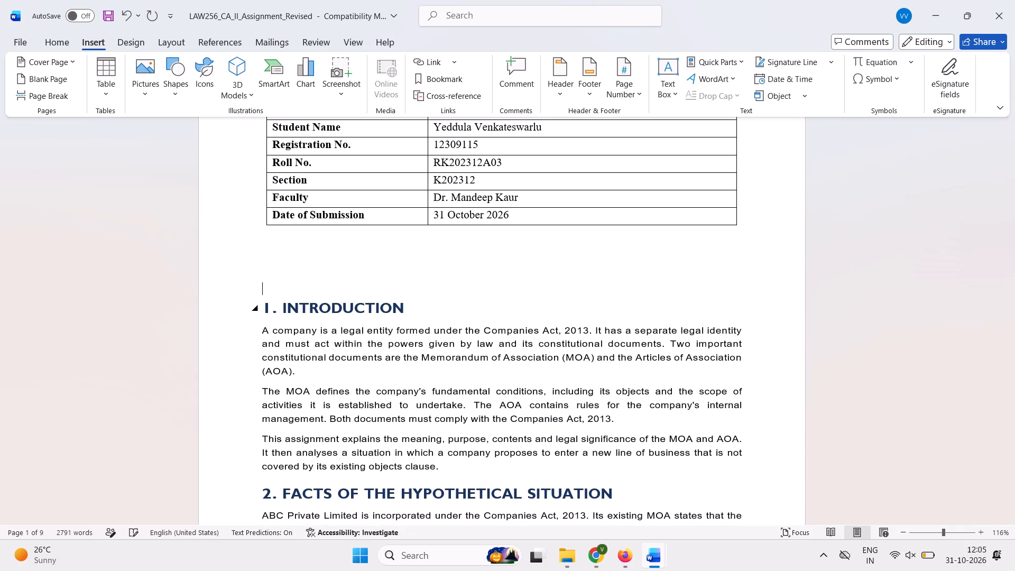
key(Return)
key(Return)
key(Return)
key(Return)
key(Return)
key(Return)
key(Return)
key(Return)
key(Return)
key(Return)
key(Return)
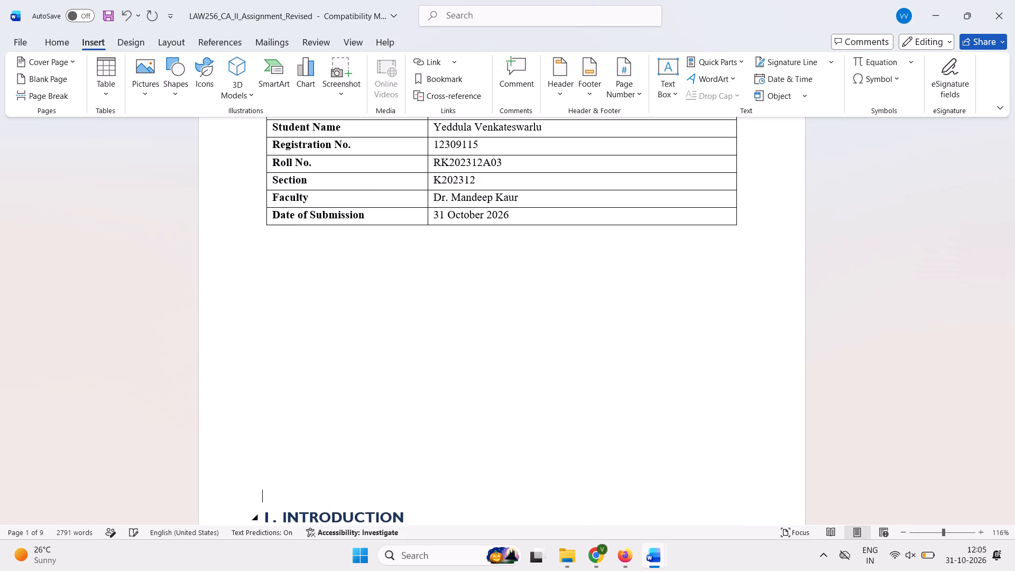
key(Return)
key(Return)
scroll(686, 256, down, 2)
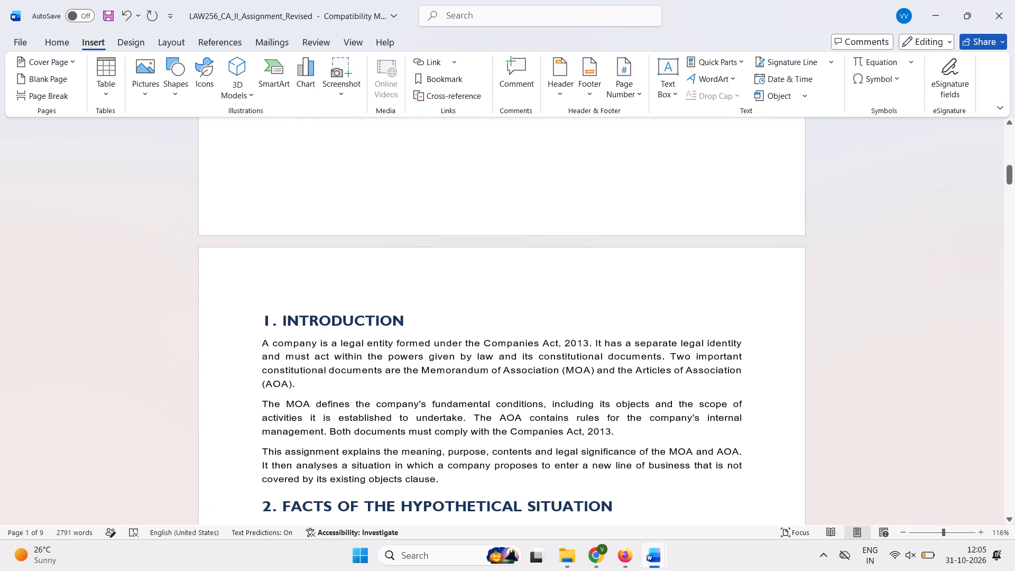
key(BackSpace)
key(Return)
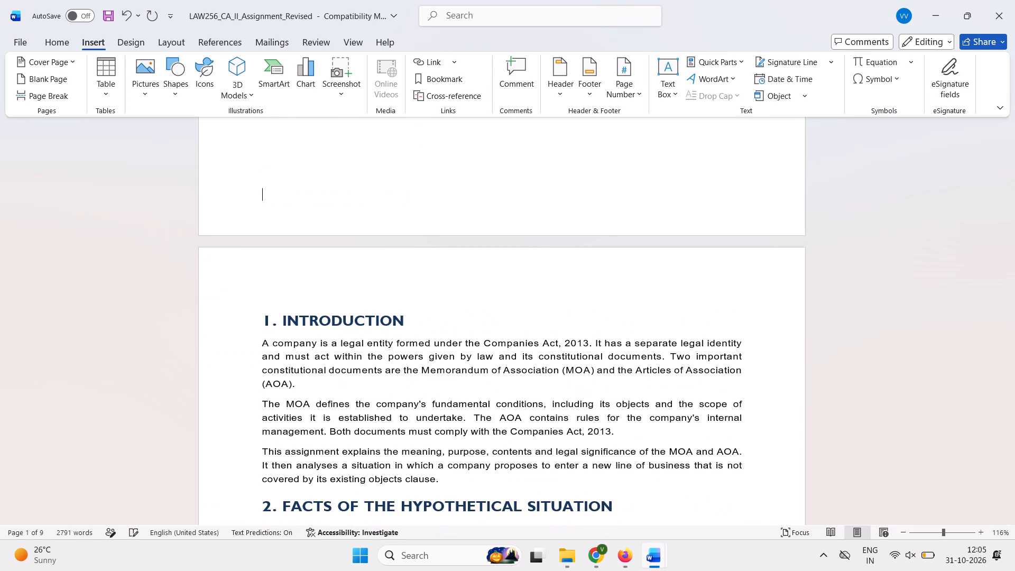
Review the revised cover page from the university logos down to the details table and the space below it.
scroll(686, 256, up, 7)
scroll(686, 256, down, 1)
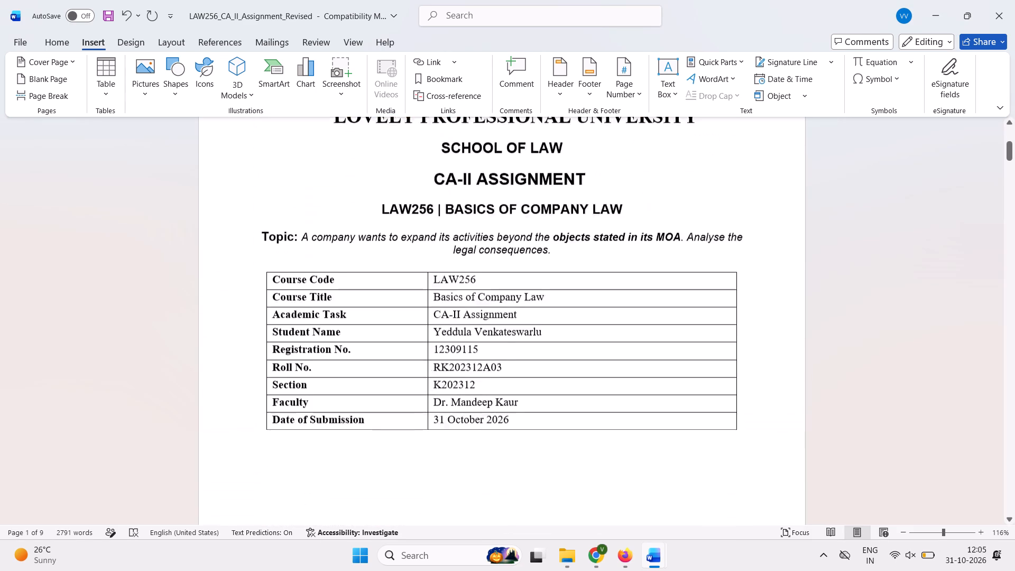
scroll(686, 256, down, 1)
drag(593, 251, 601, 305)
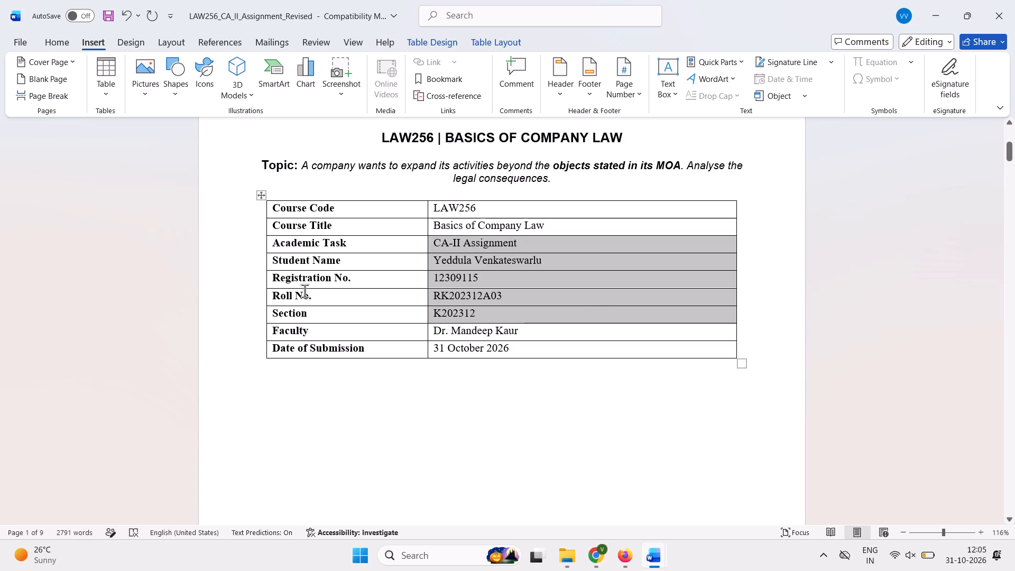
scroll(518, 442, up, 2)
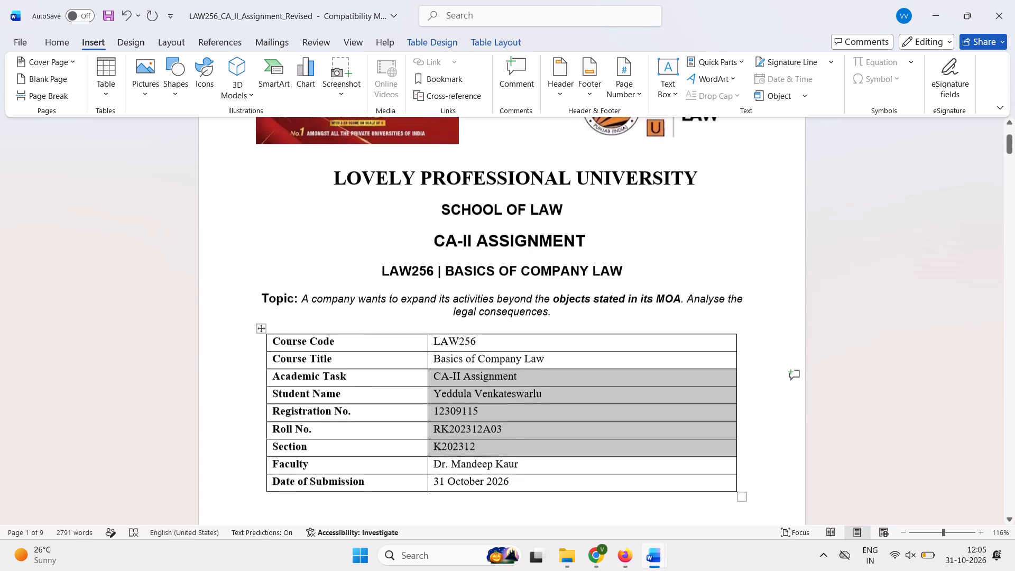
scroll(518, 442, up, 1)
scroll(626, 311, down, 3)
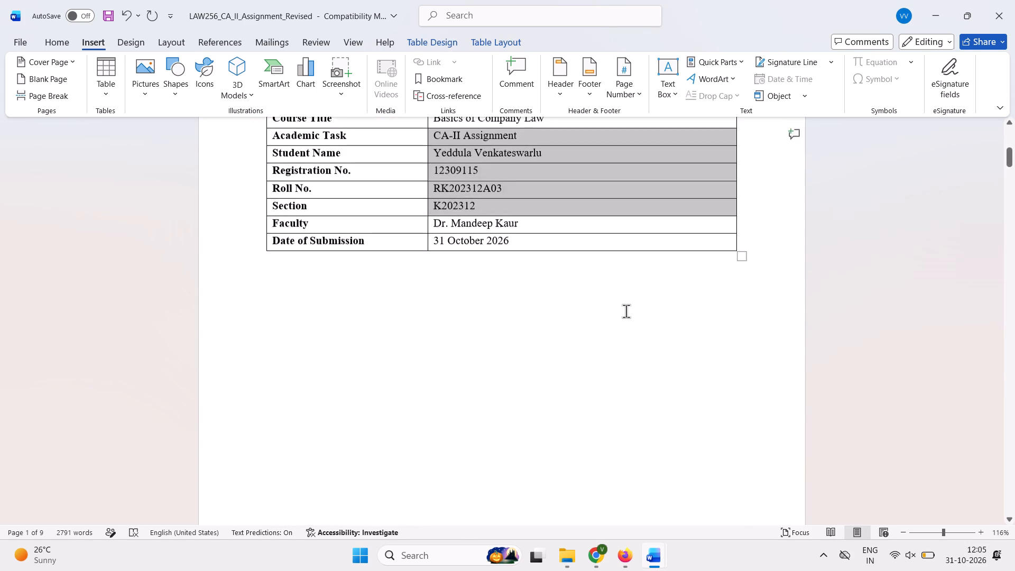
scroll(626, 311, up, 3)
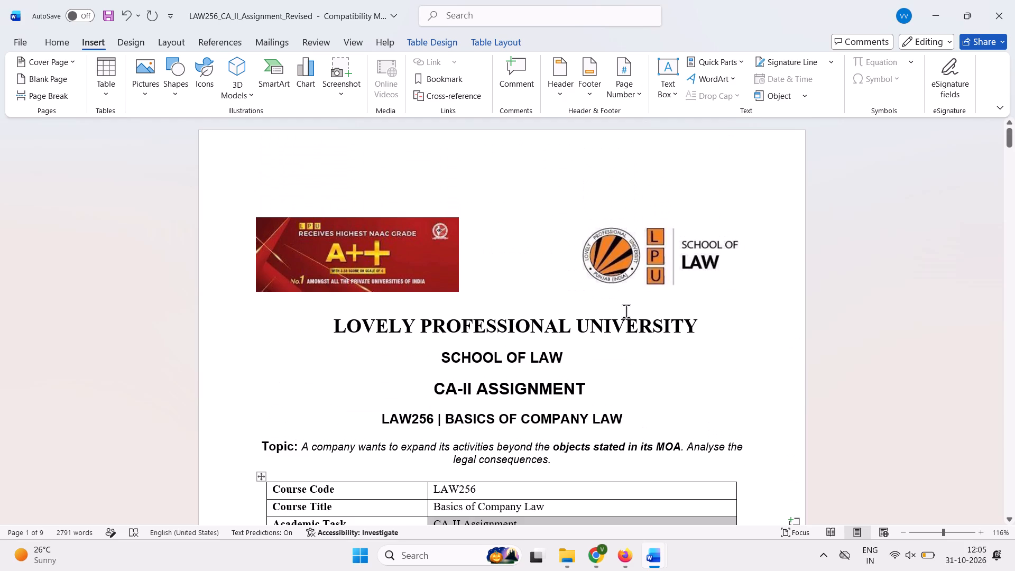
scroll(626, 311, down, 3)
click(626, 311)
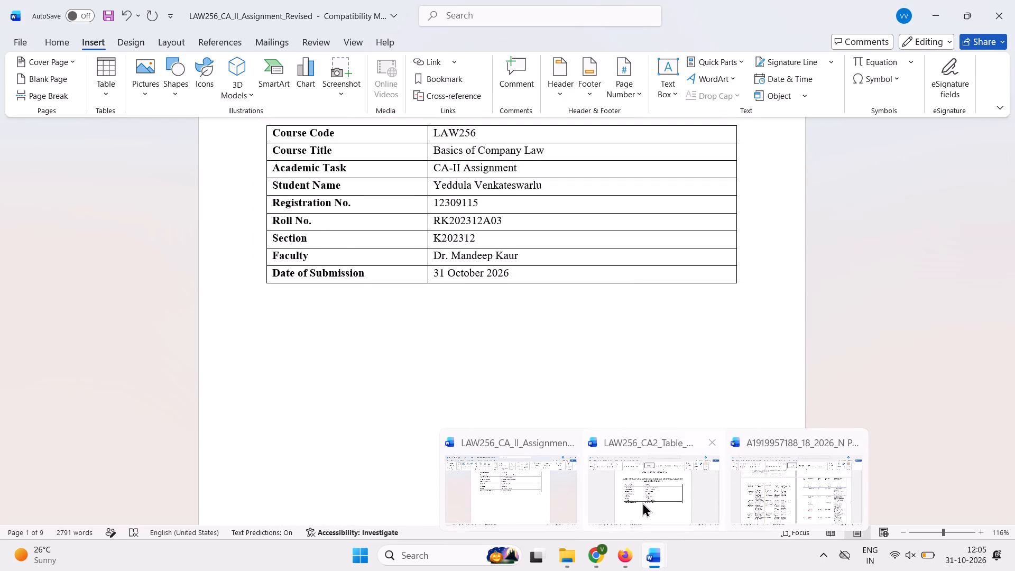
Switch to the Table F assignment and examine its cover page, the title block on page two and the section layout for comparison.
click(642, 502)
click(552, 468)
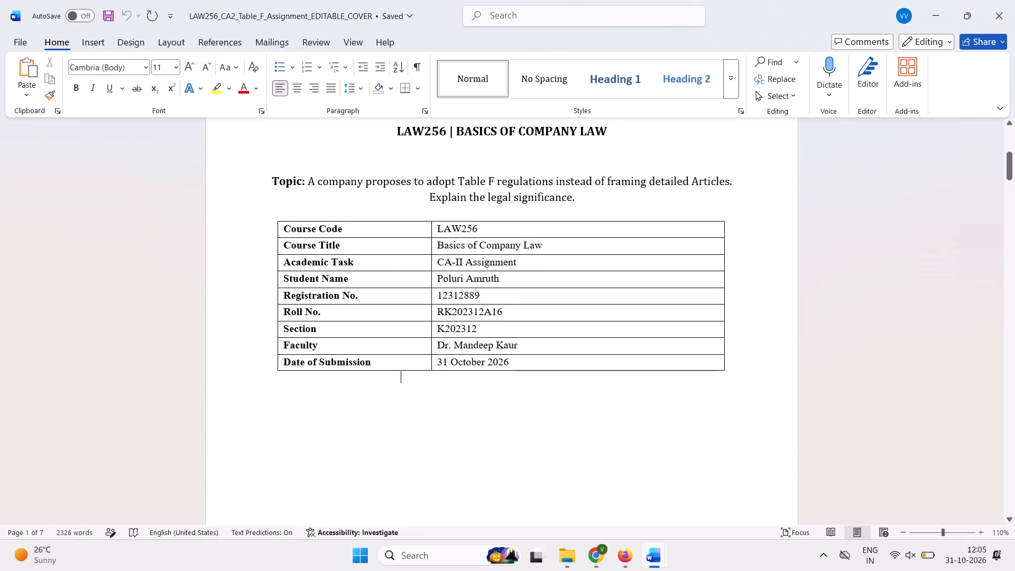
scroll(552, 468, down, 2)
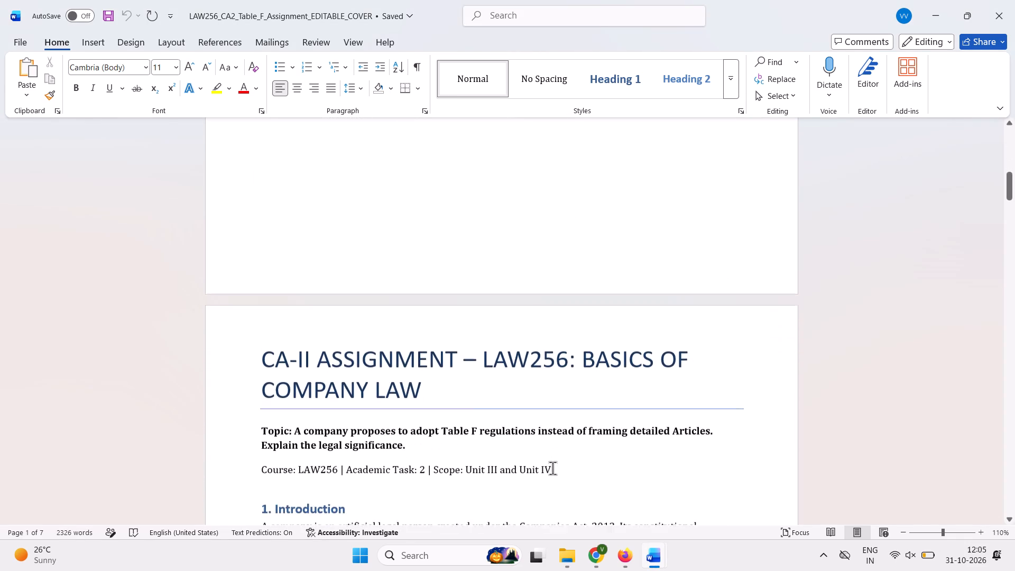
scroll(552, 468, down, 1)
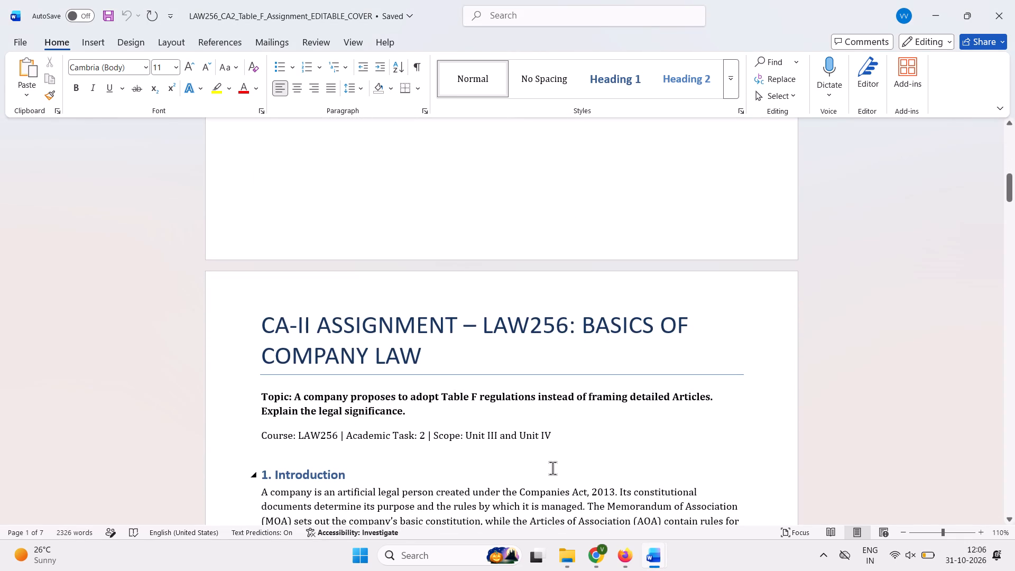
scroll(552, 468, down, 1)
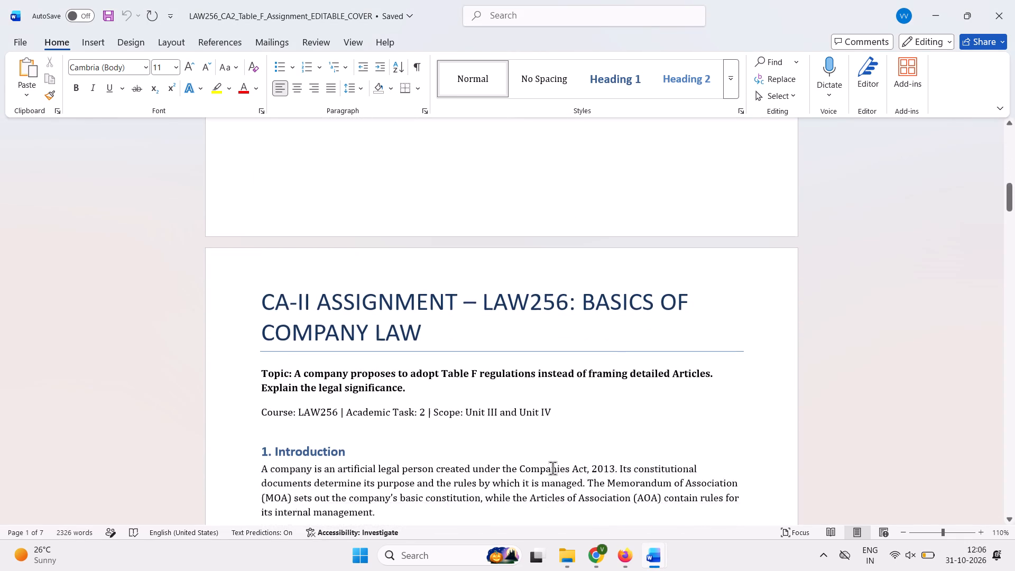
scroll(552, 468, down, 3)
scroll(552, 468, up, 2)
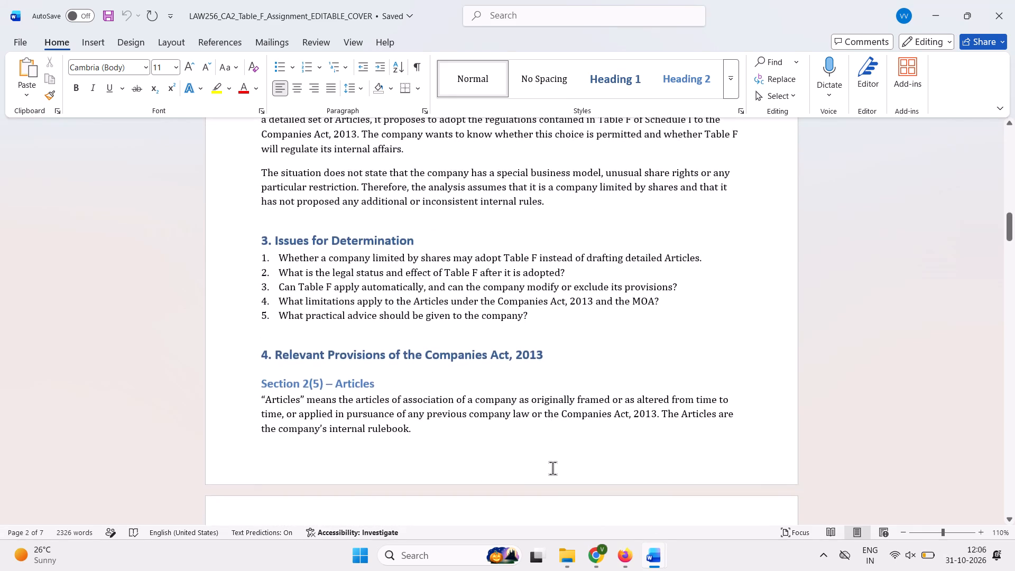
scroll(552, 468, up, 3)
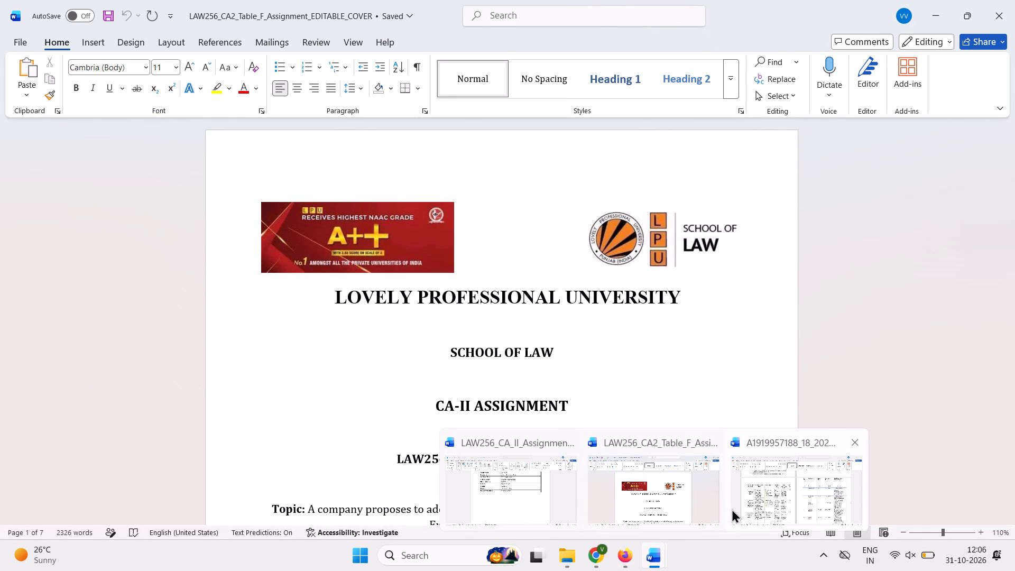
Switch to the CA2 Law256 basics of company law brief and review the student topic table, evaluation criteria and assignment instructions.
click(743, 506)
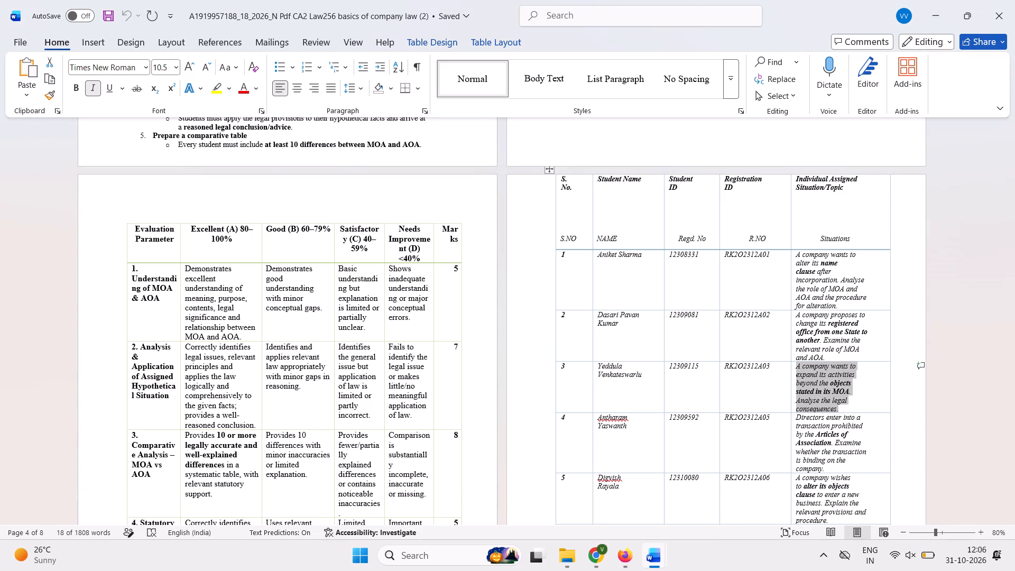
scroll(743, 506, up, 1)
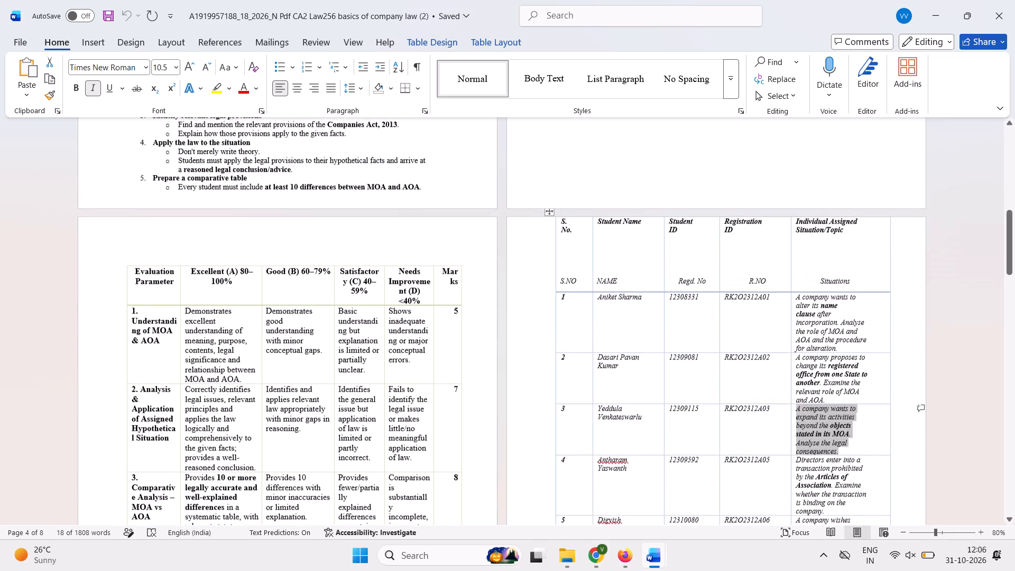
scroll(743, 506, up, 1)
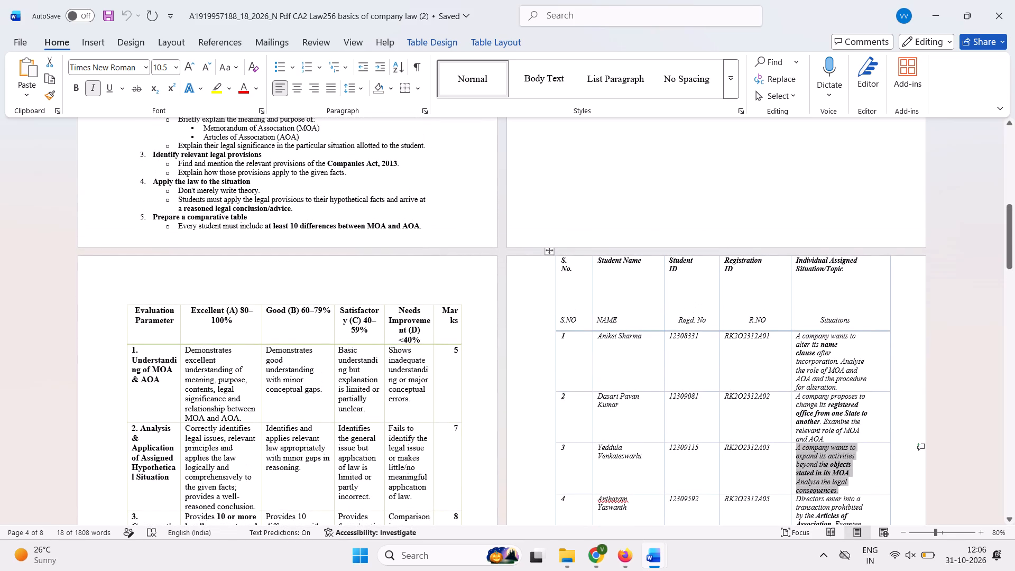
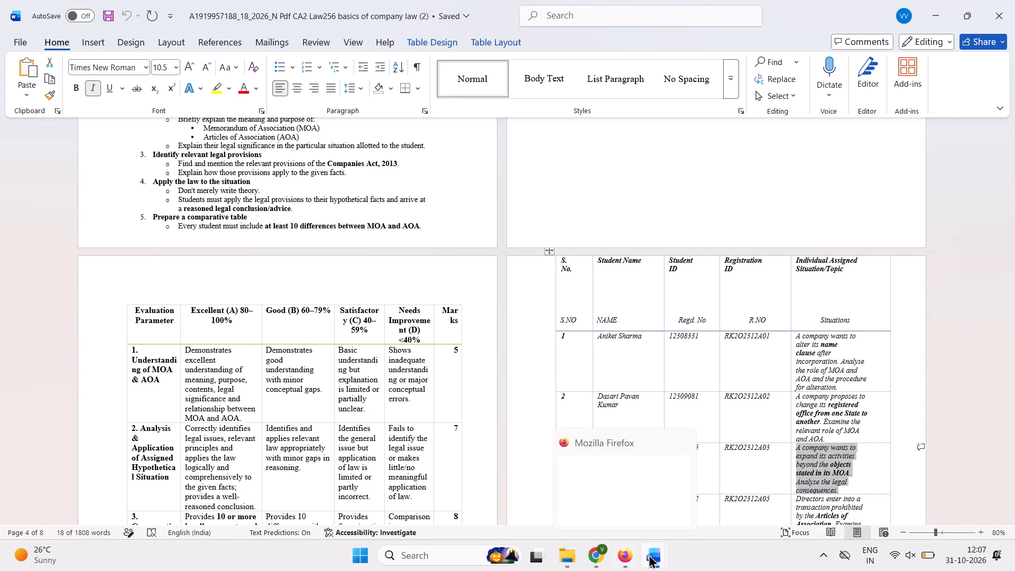
Review the brief's Annexure-1 details, assignment objective, required contents and suggested format list.
scroll(522, 328, up, 1)
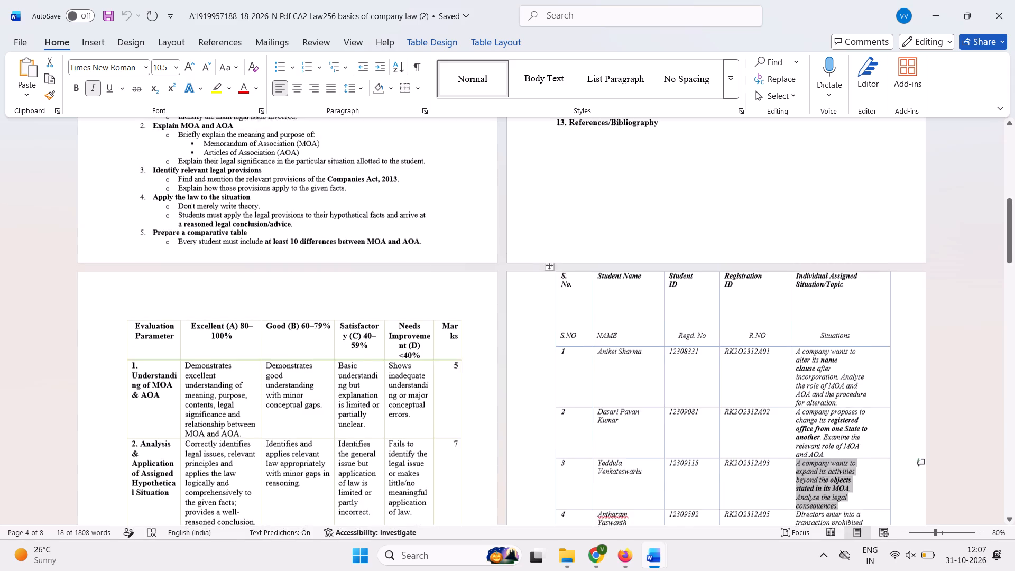
scroll(522, 328, up, 3)
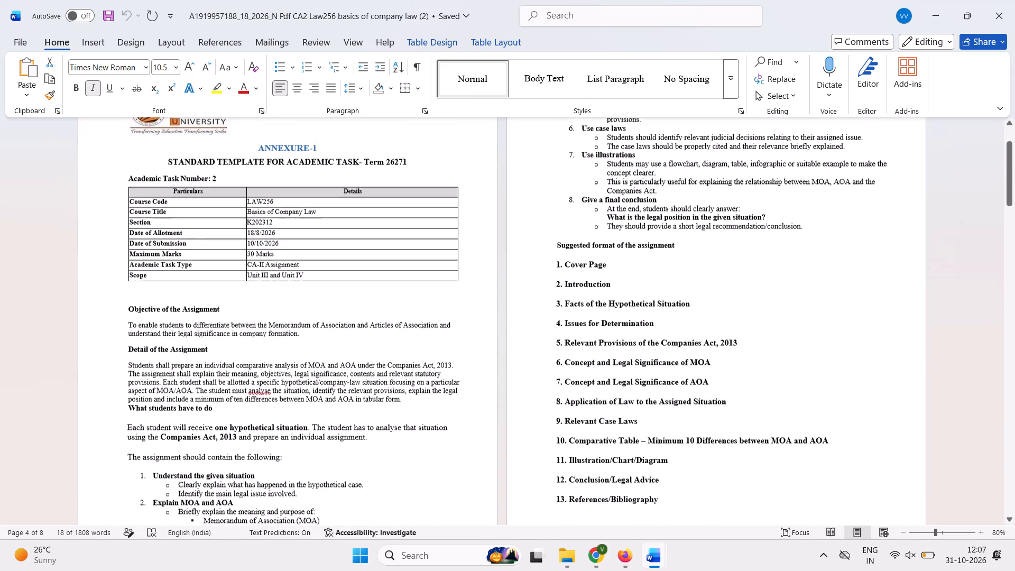
scroll(522, 328, up, 2)
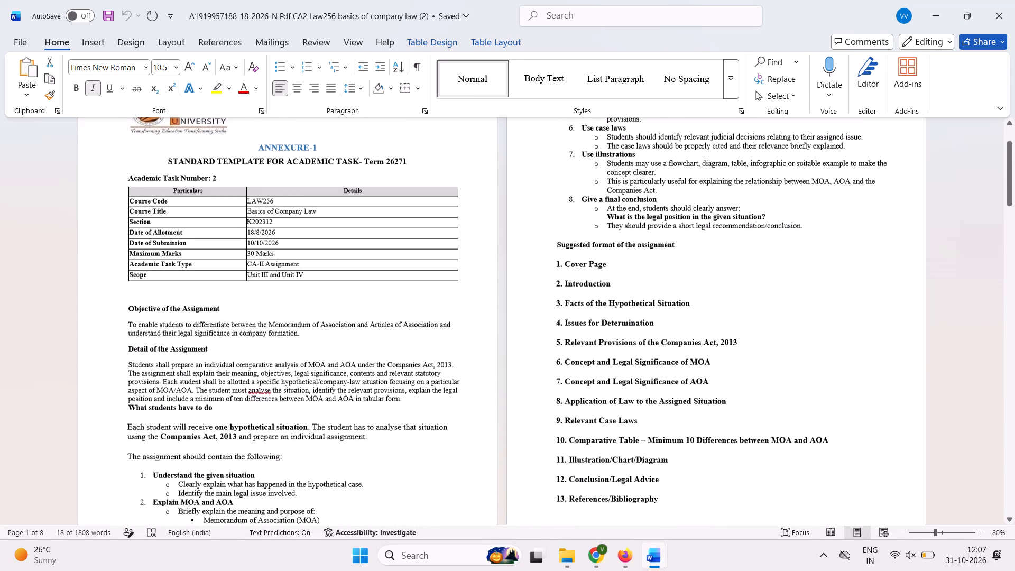
scroll(522, 328, up, 1)
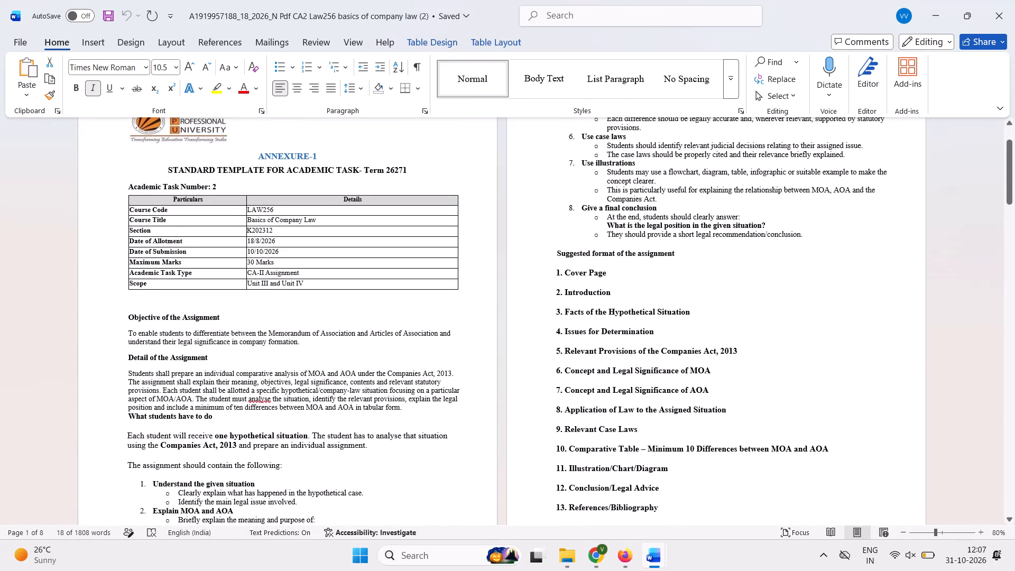
scroll(522, 328, up, 1)
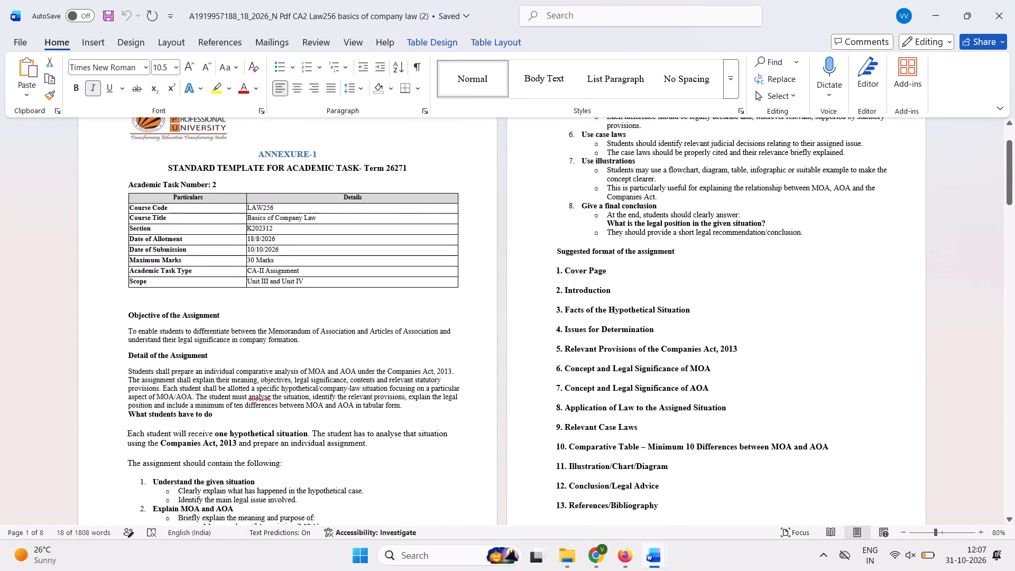
scroll(522, 328, up, 2)
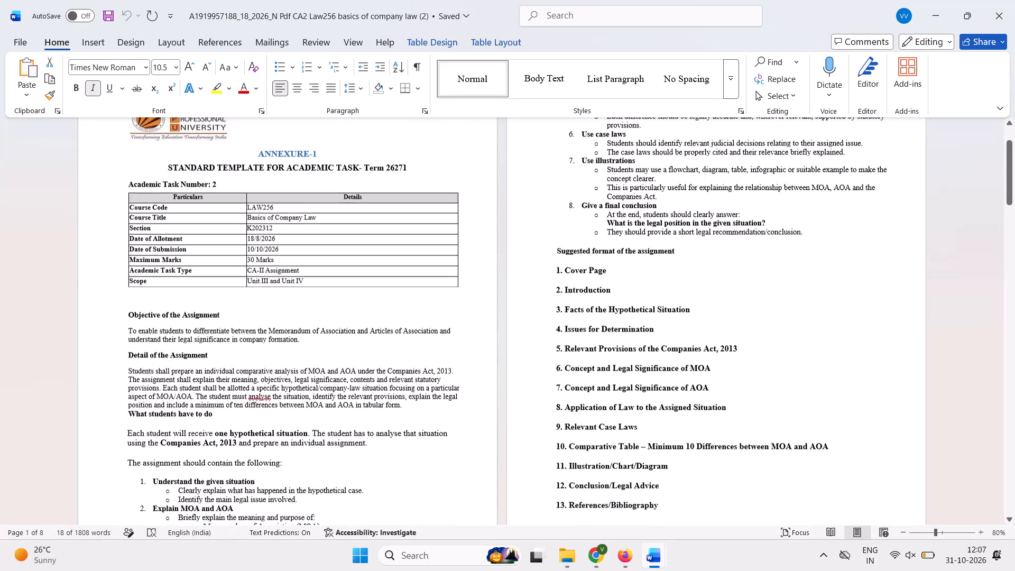
scroll(522, 328, up, 1)
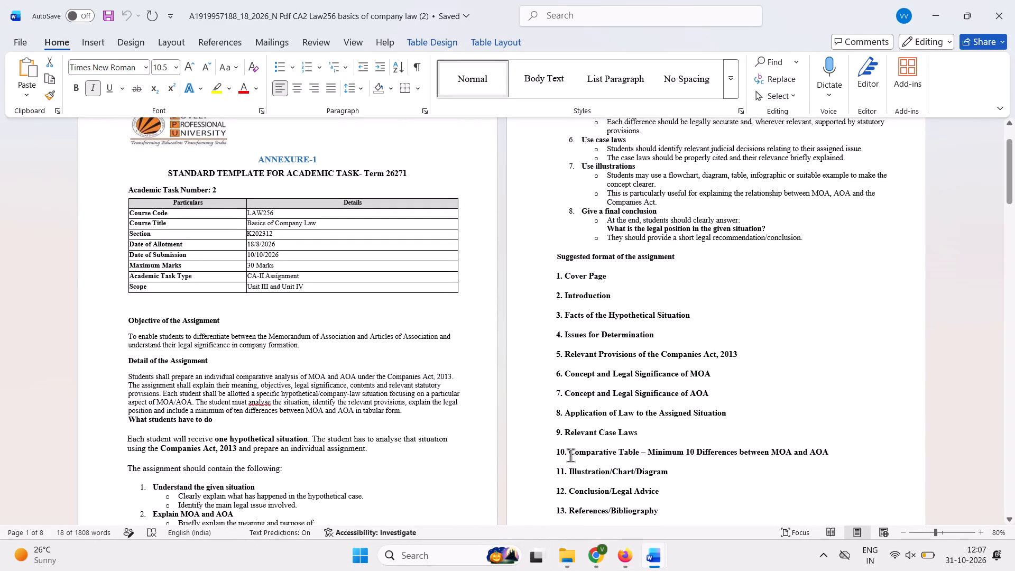
scroll(575, 434, down, 1)
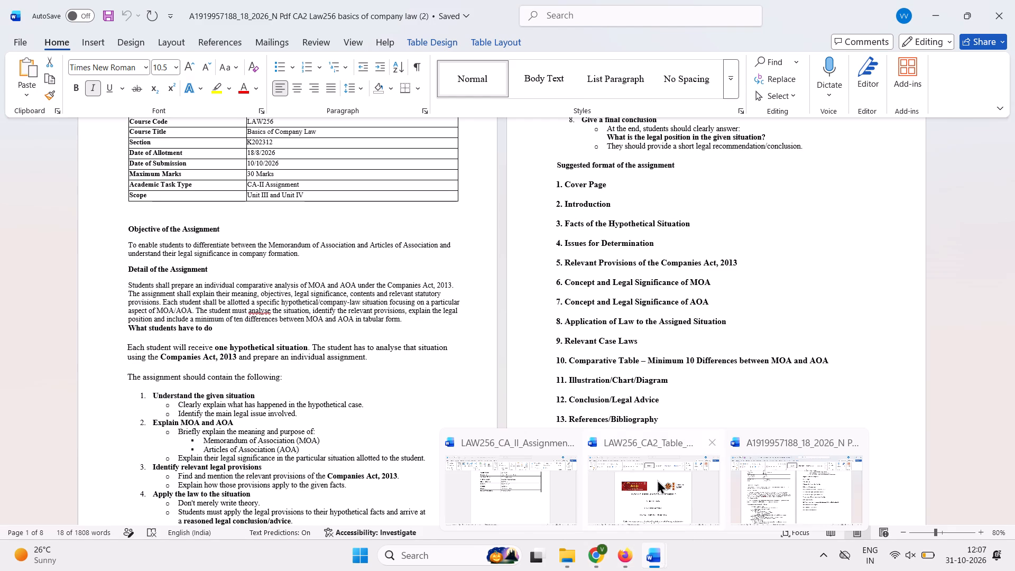
Using the Table F cover as reference, insert blank lines below LOVELY PROFESSIONAL UNIVERSITY, SCHOOL OF LAW and CA-II ASSIGNMENT on the revised assignment's cover.
click(657, 479)
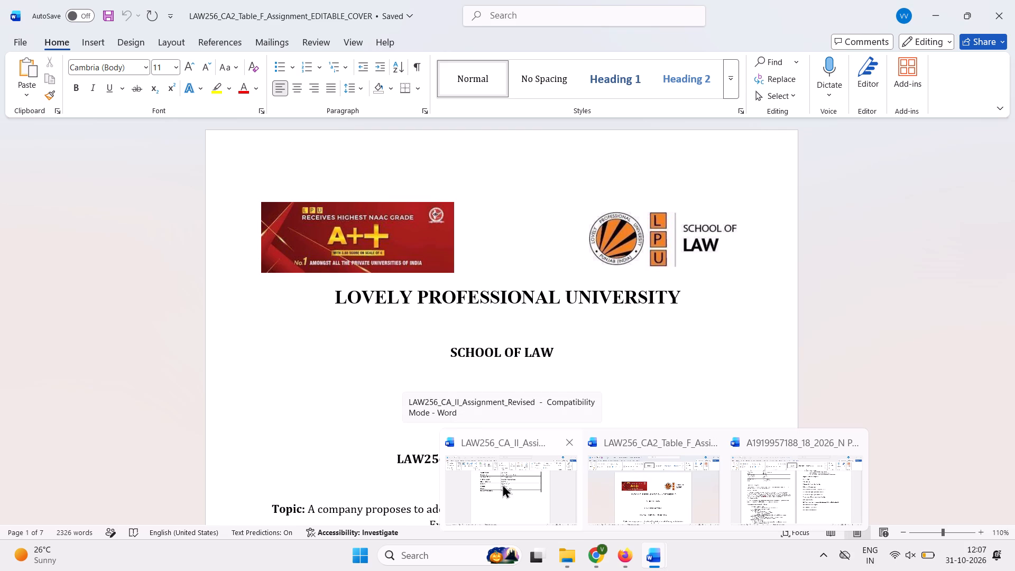
click(502, 484)
scroll(502, 483, up, 3)
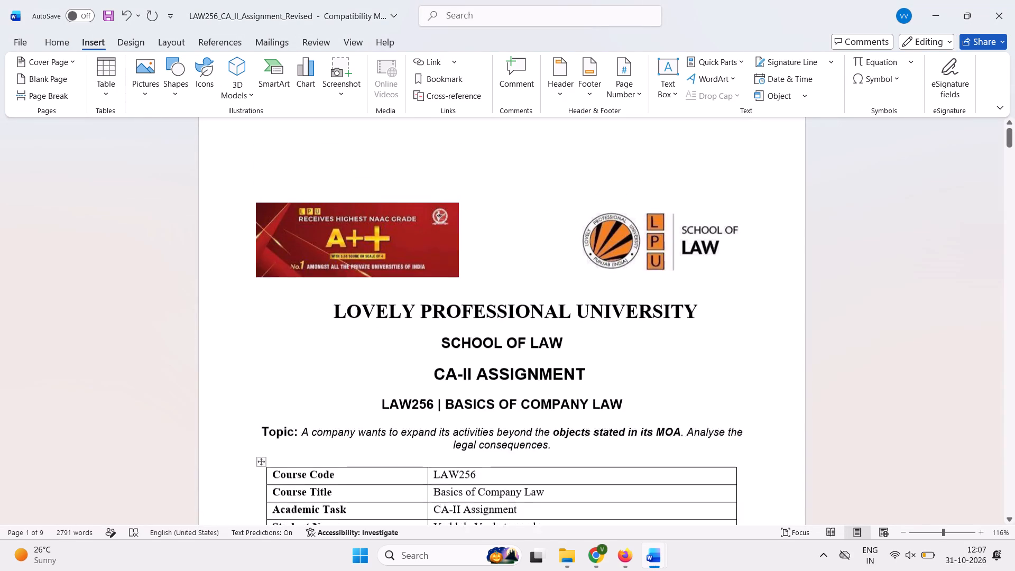
click(731, 319)
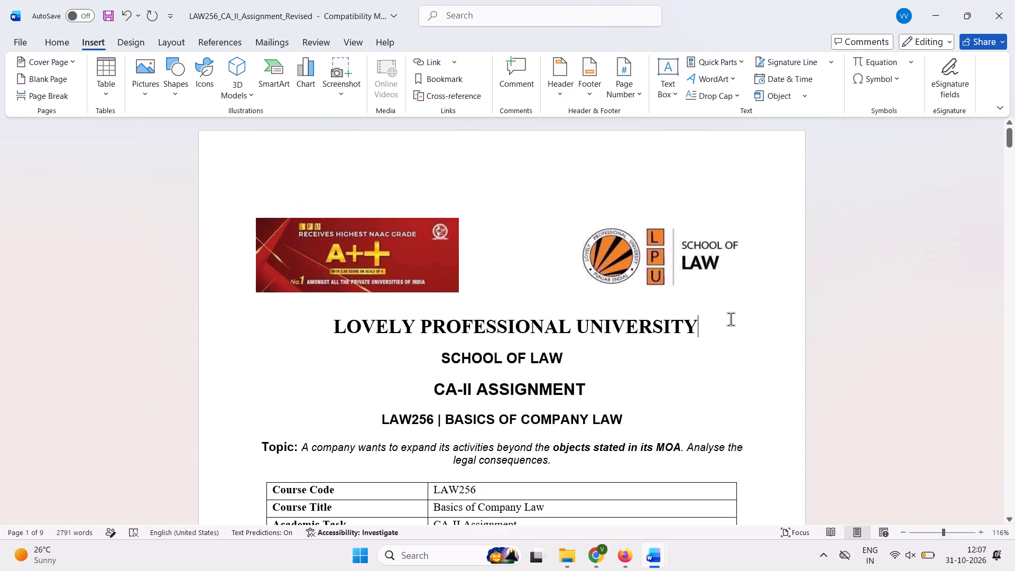
key(Return)
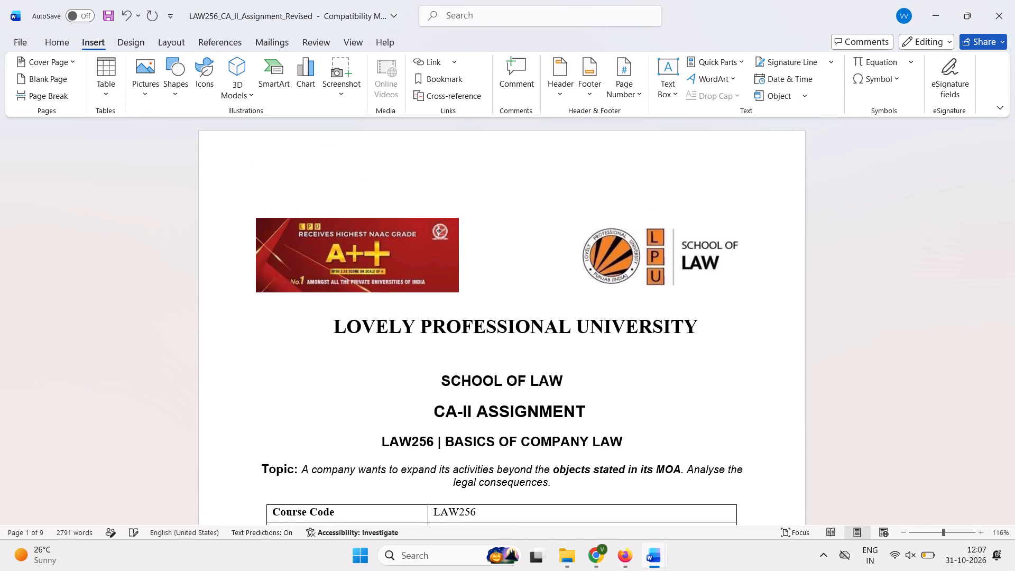
key(Down)
click(696, 397)
key(Return)
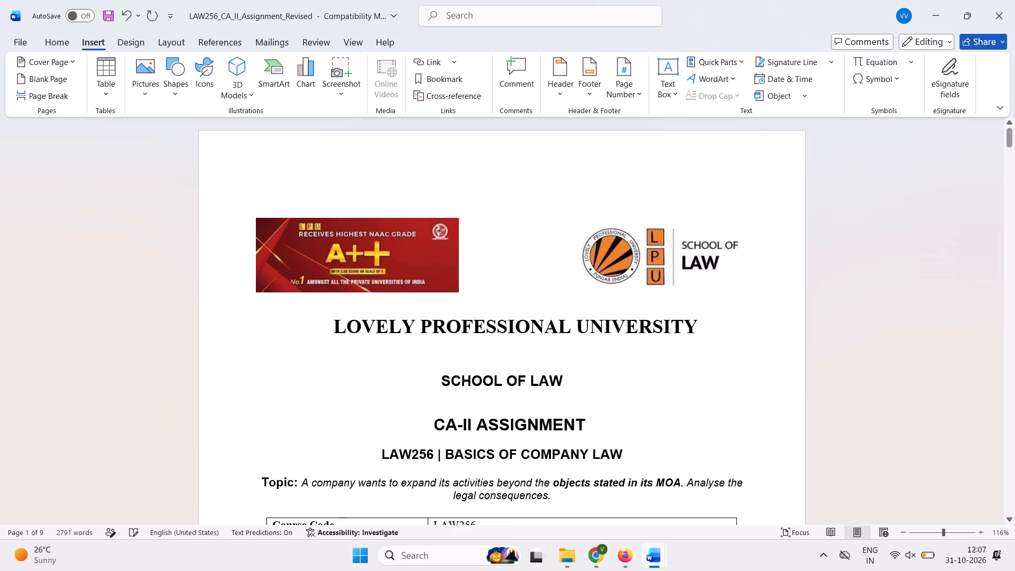
click(560, 444)
key(Return)
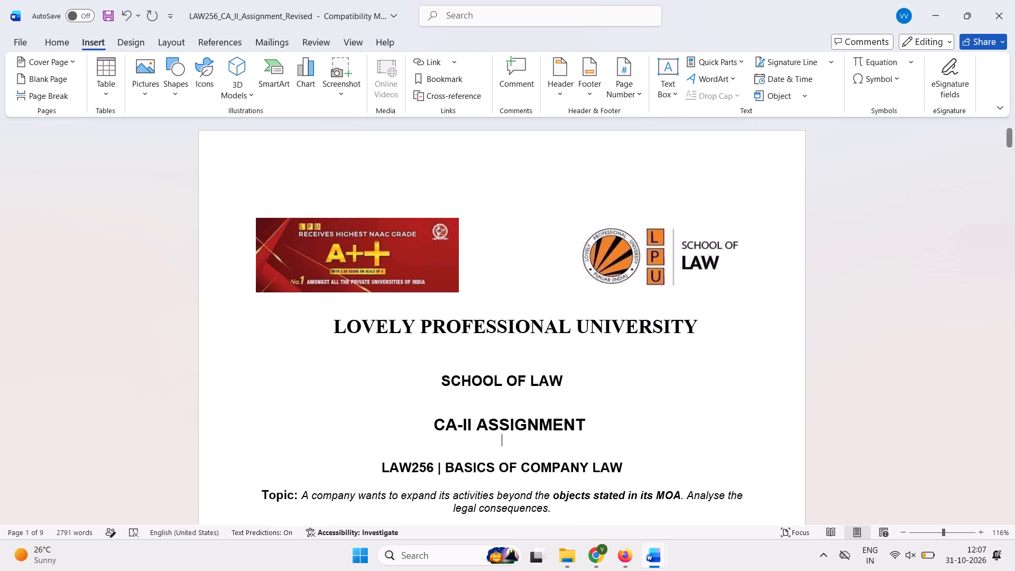
Insert a blank line between the topic and the details table, and another between the LAW256 heading and the topic.
scroll(560, 444, down, 1)
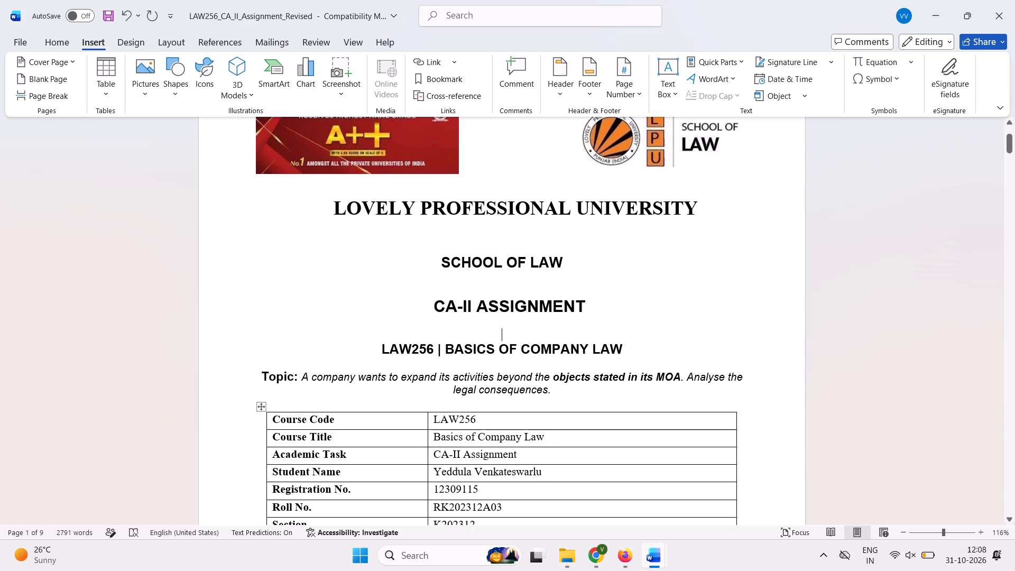
click(502, 401)
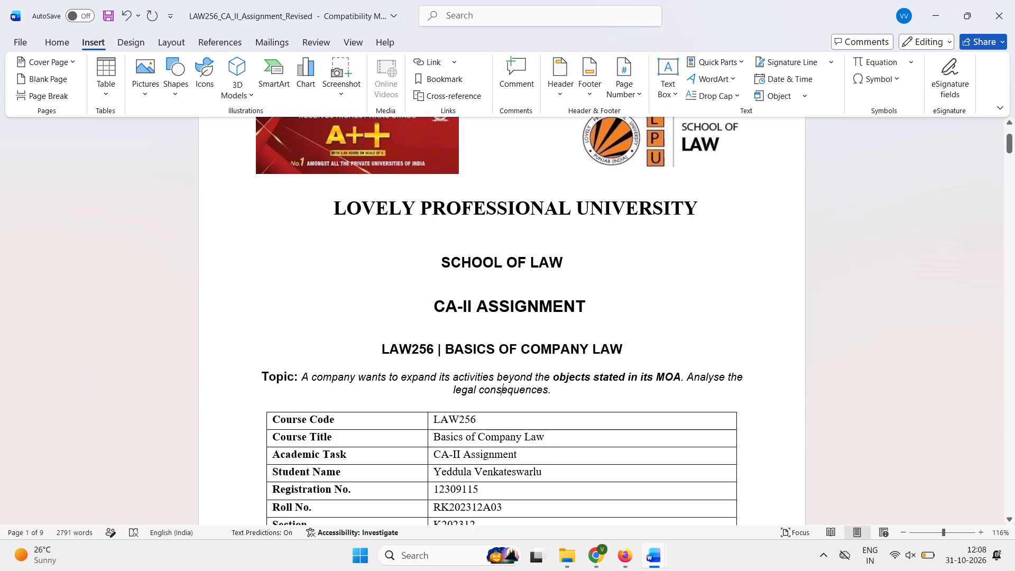
click(504, 409)
click(563, 386)
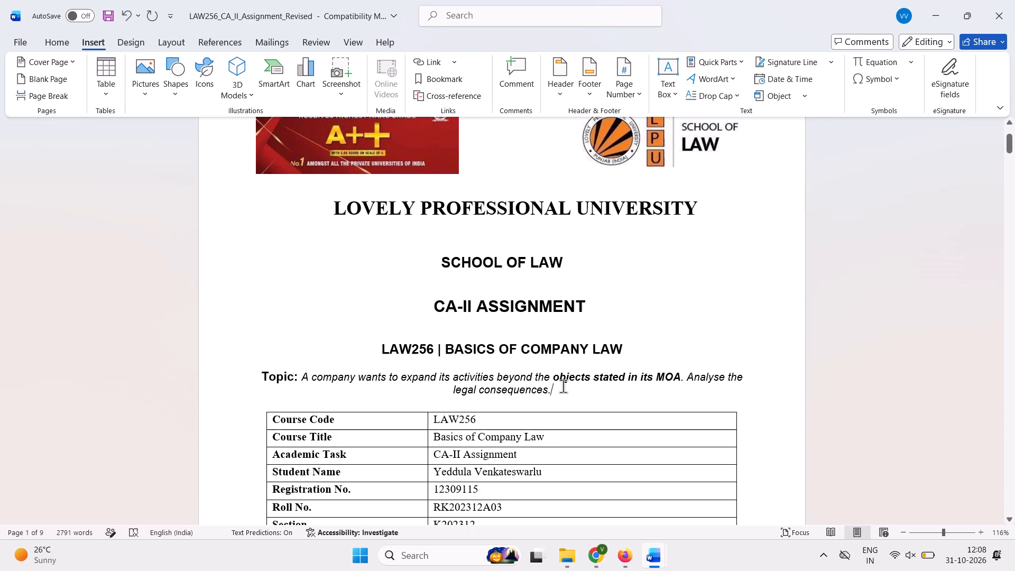
key(Return)
scroll(563, 386, right, 1)
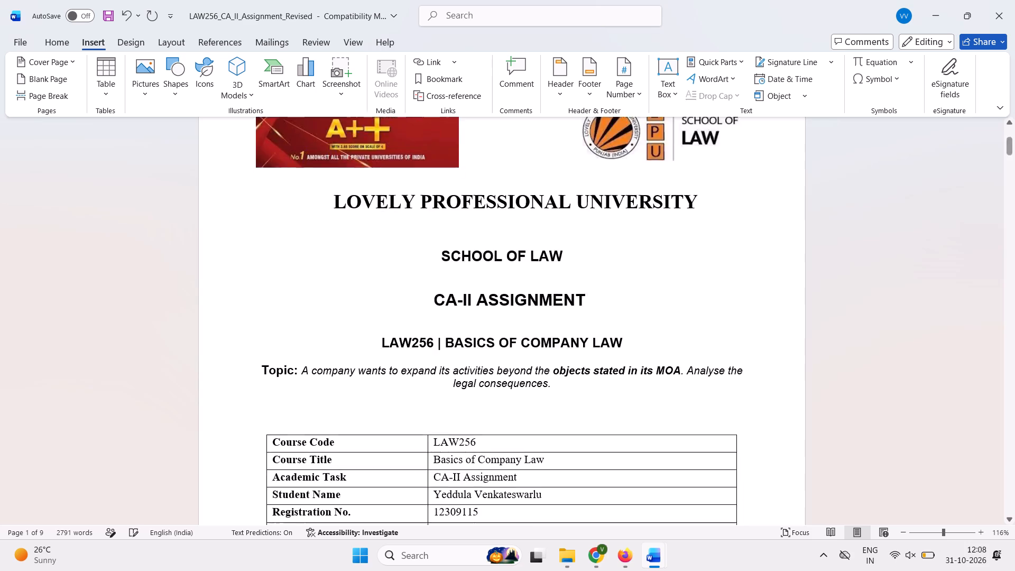
scroll(563, 386, right, 1)
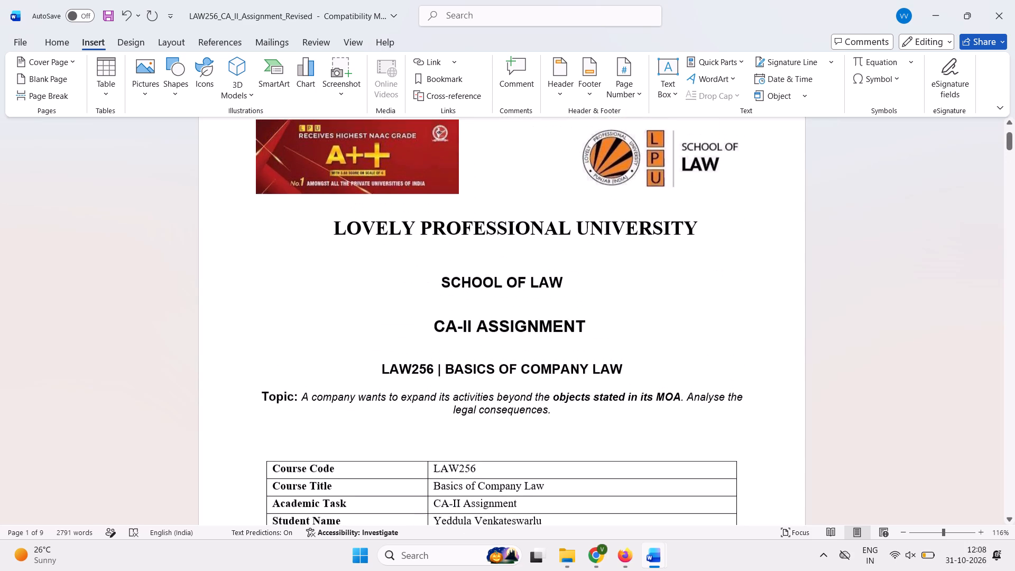
scroll(563, 386, right, 1)
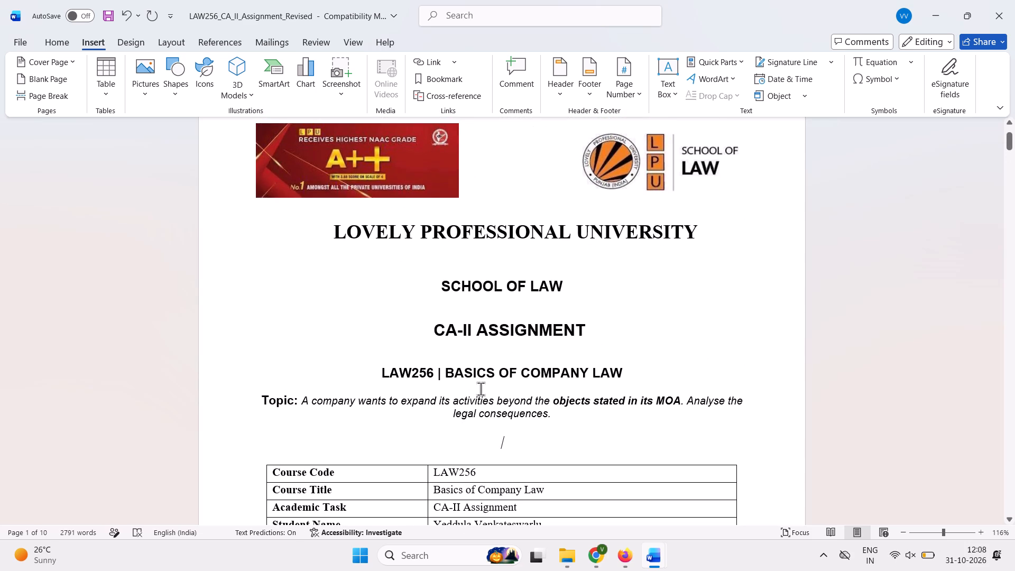
click(481, 389)
key(Return)
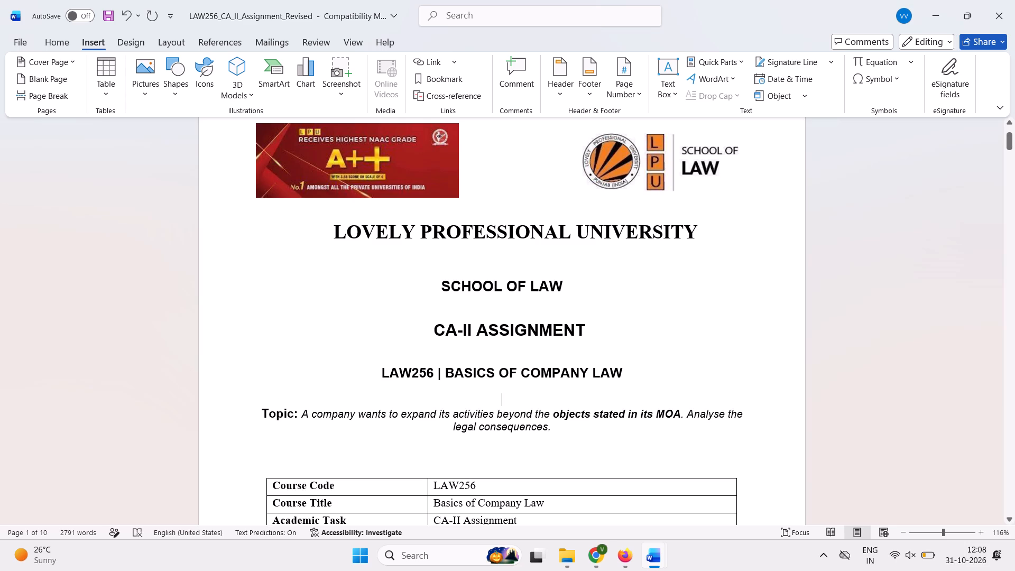
Check the Table F cover's spacing, and add one more blank line above CA-II ASSIGNMENT, the LAW256 heading and the topic on the revised cover.
scroll(522, 441, down, 1)
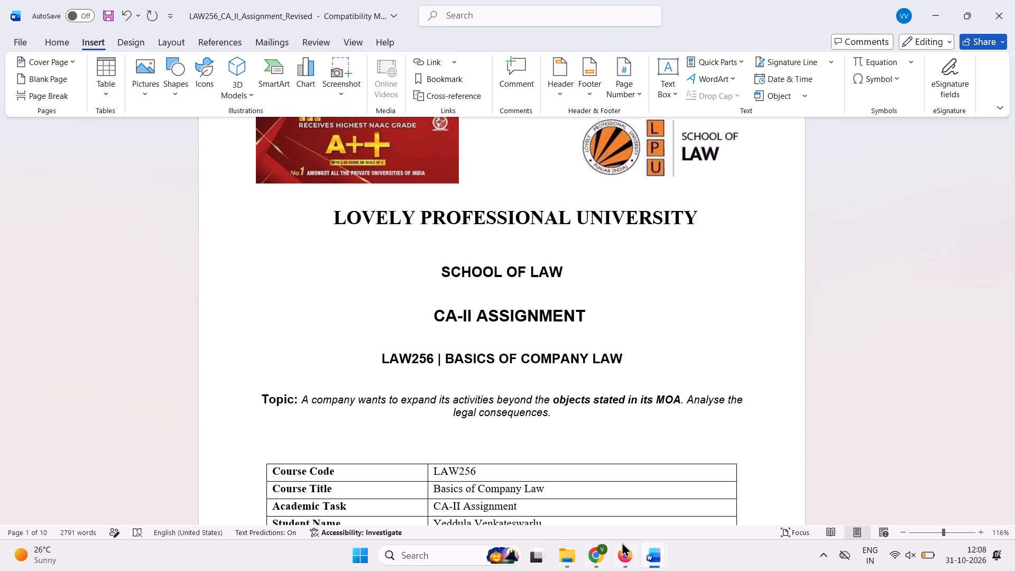
click(647, 503)
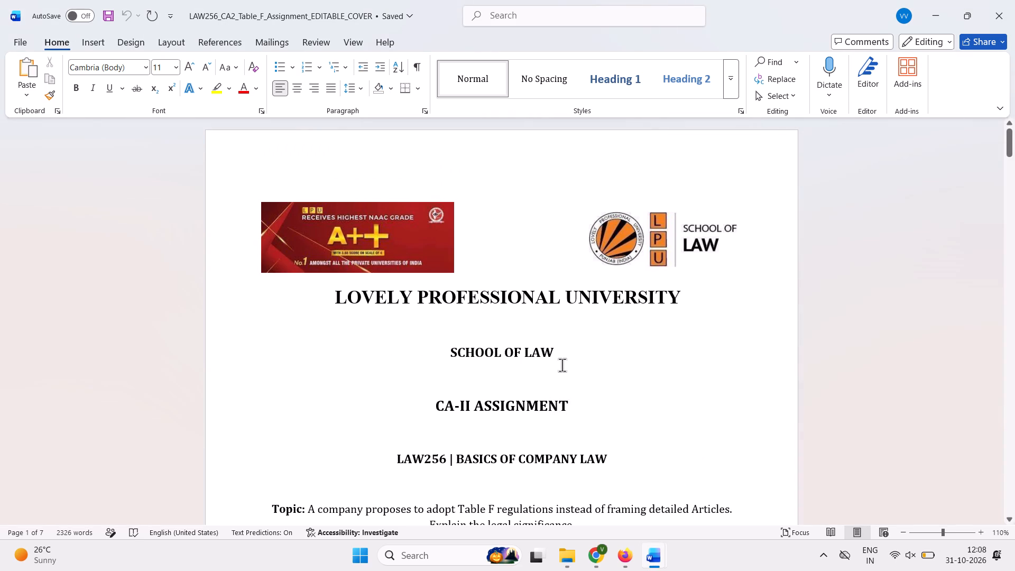
scroll(562, 365, down, 4)
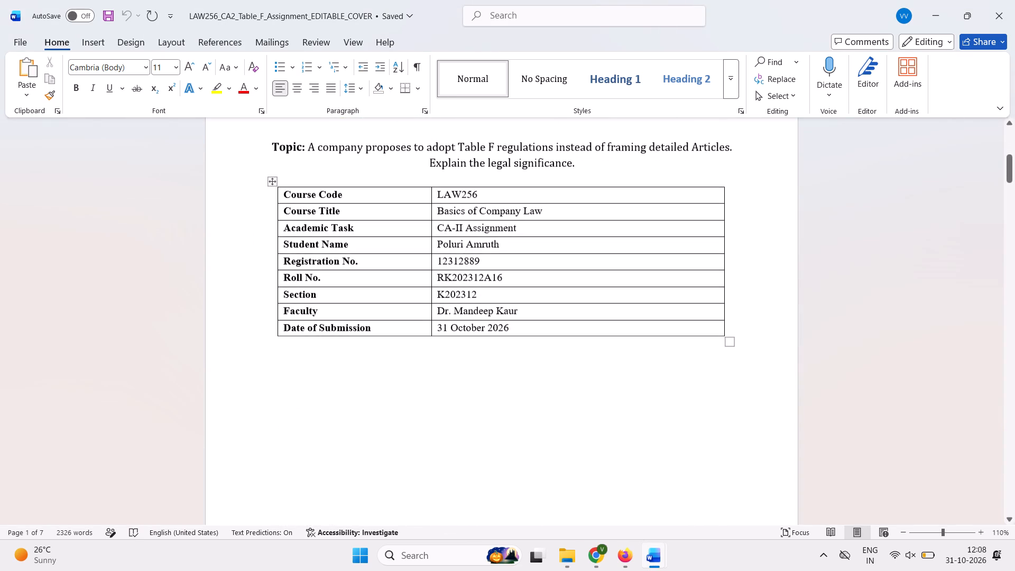
scroll(562, 365, down, 1)
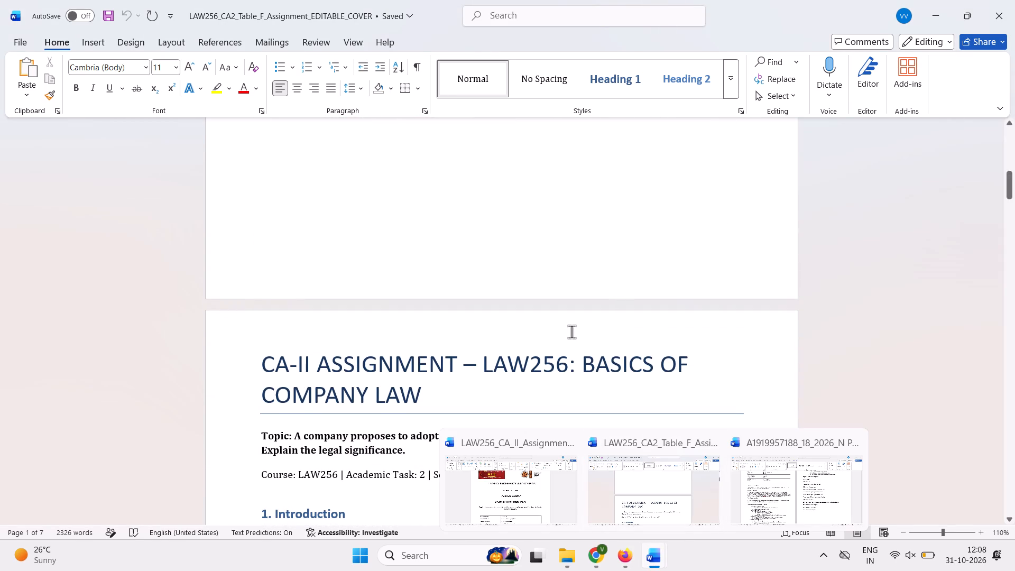
scroll(571, 331, up, 7)
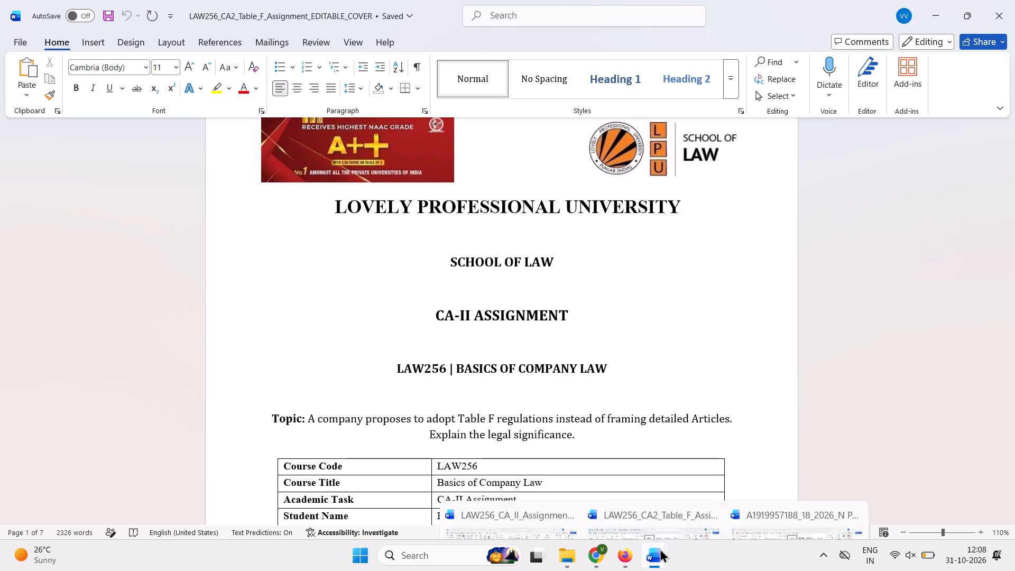
click(547, 500)
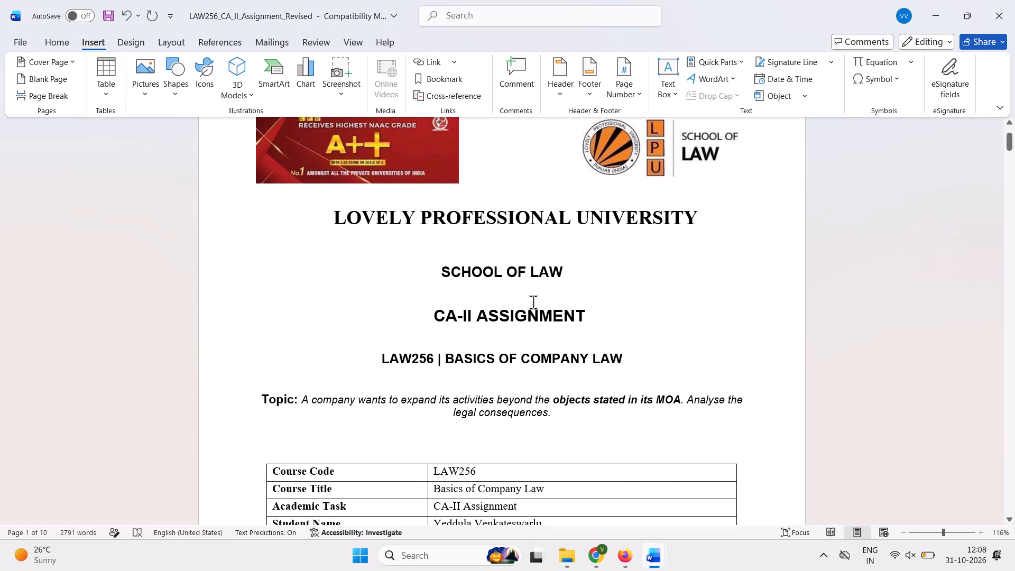
click(533, 302)
key(space)
key(Return)
click(481, 353)
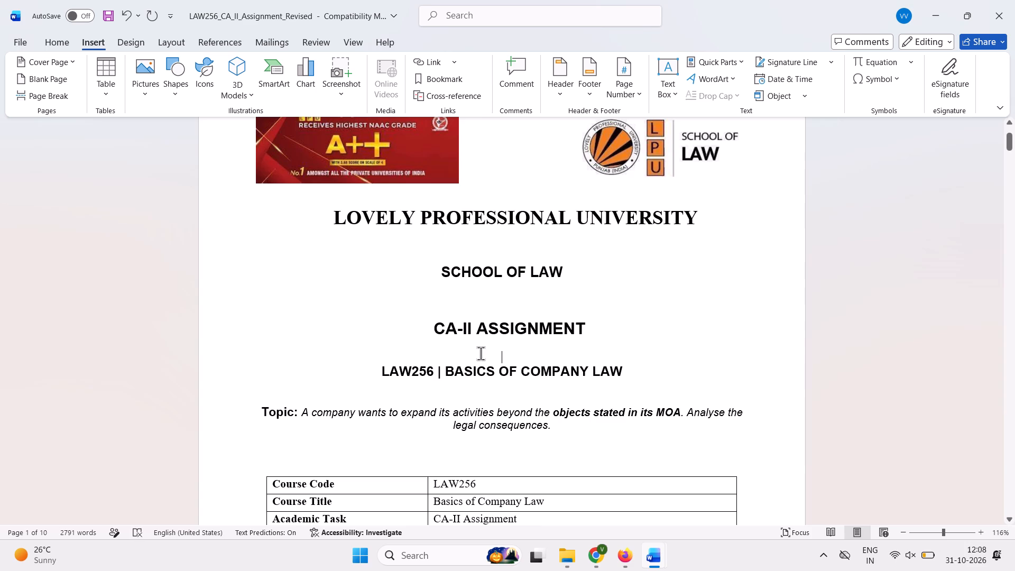
key(Return)
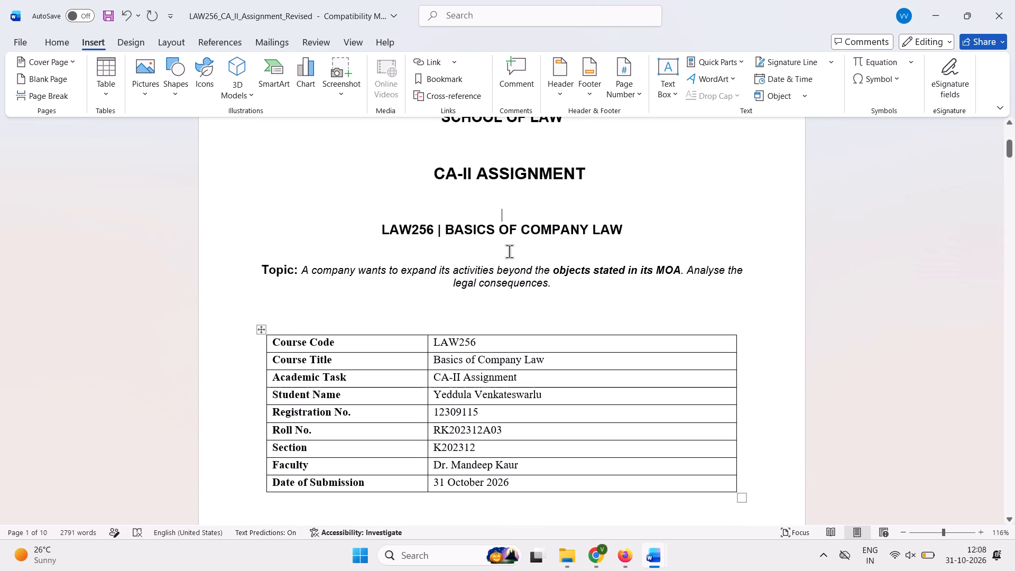
click(509, 251)
key(Return)
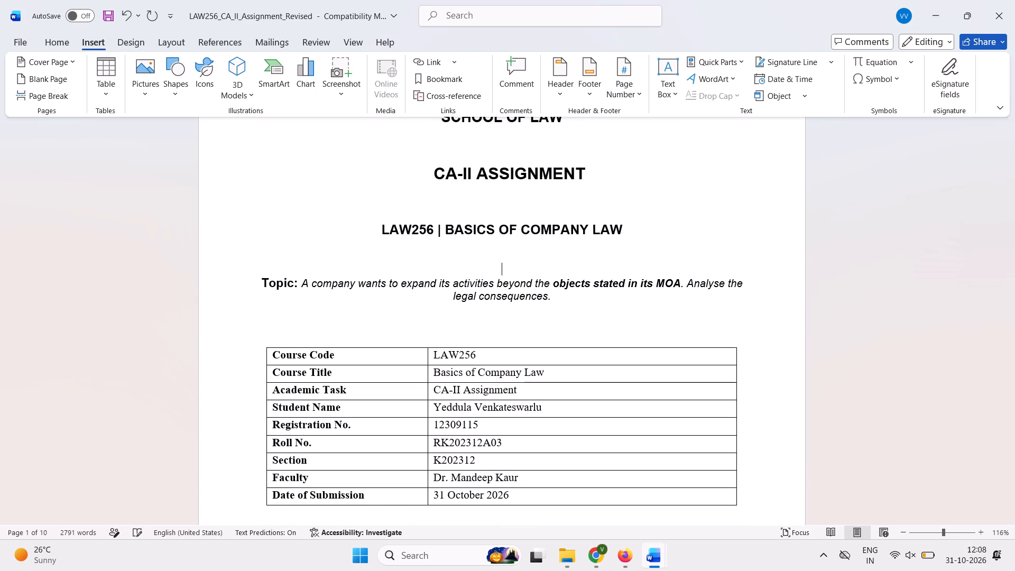
Remove the surplus blank lines above the "1. INTRODUCTION" heading on the second page.
scroll(423, 311, down, 3)
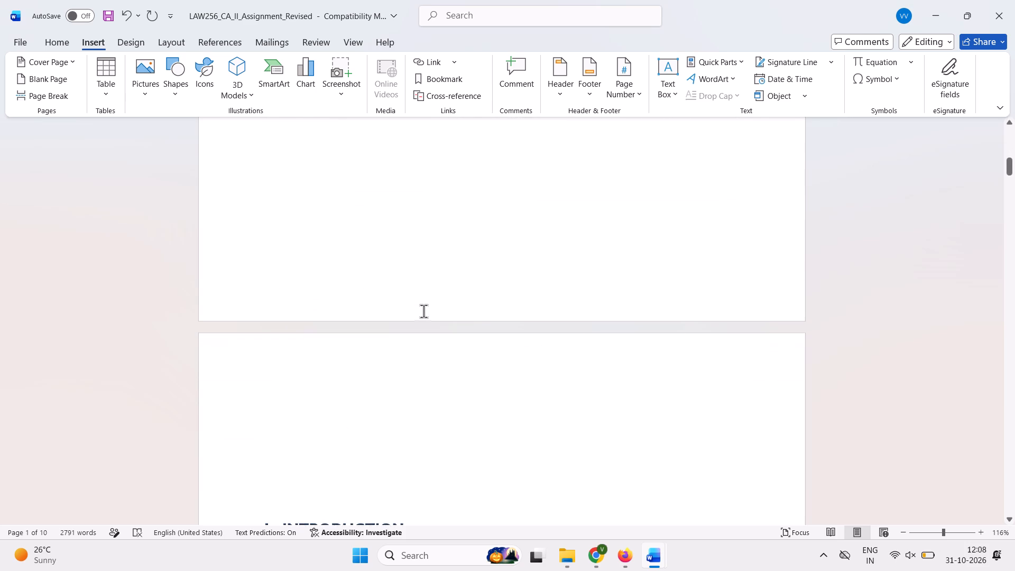
scroll(423, 311, down, 1)
scroll(423, 311, up, 1)
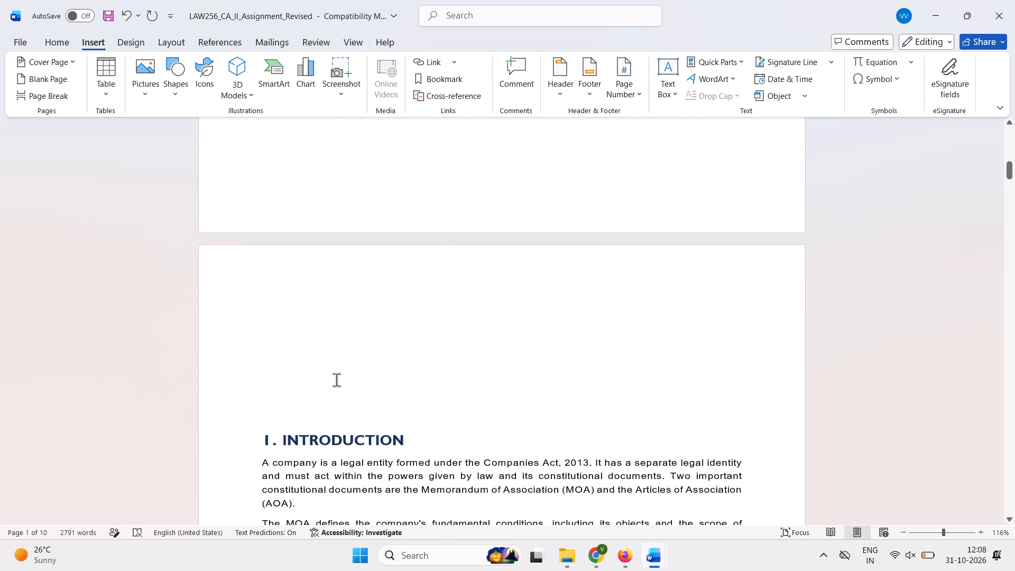
click(336, 380)
key(Return)
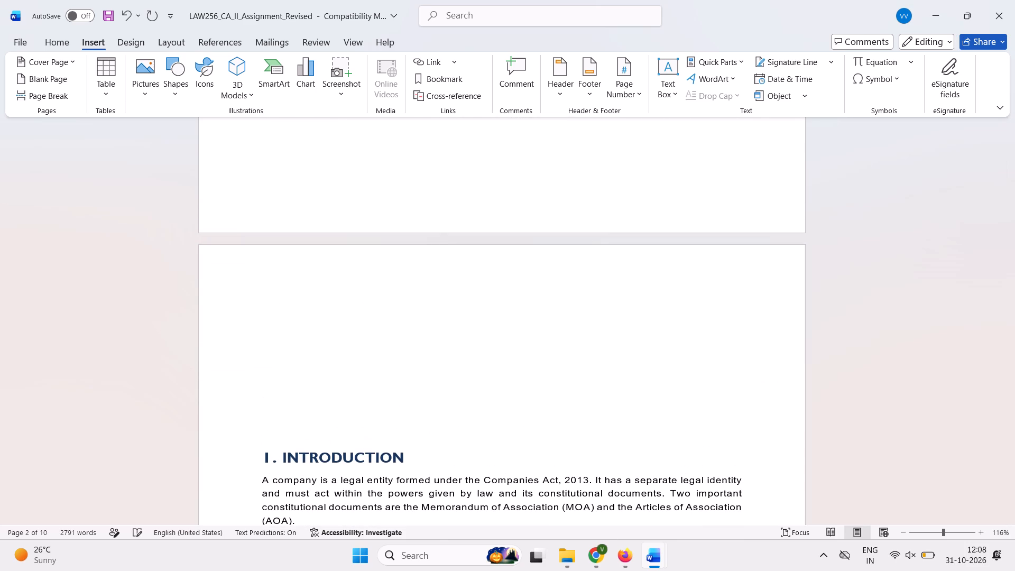
key(BackSpace)
key(BackSpace)
key(BackSpace)
key(BackSpace)
key(BackSpace)
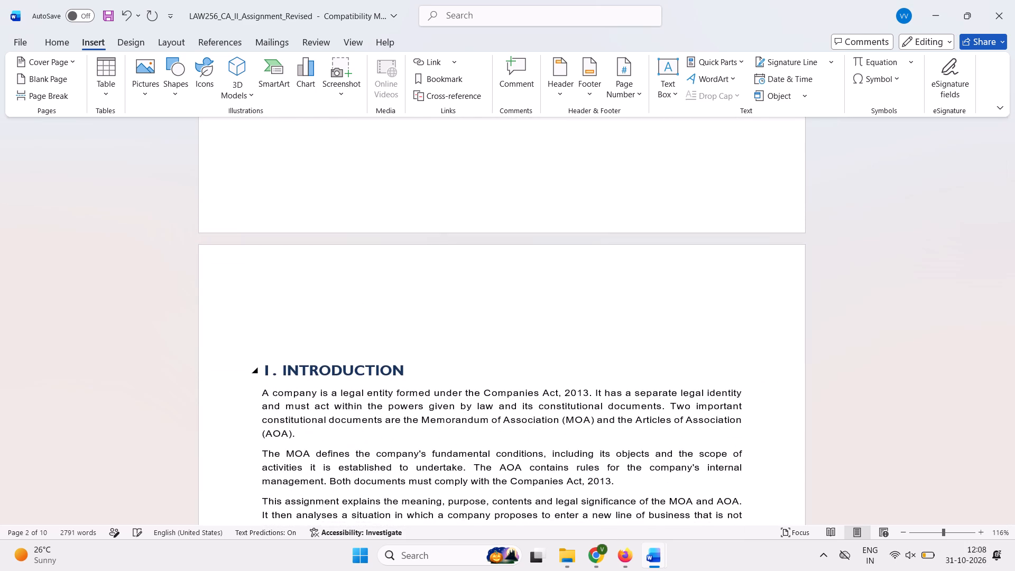
Delete the surplus blank lines between the cover's details table and the "1. INTRODUCTION" heading, putting one blank line back.
key(BackSpace)
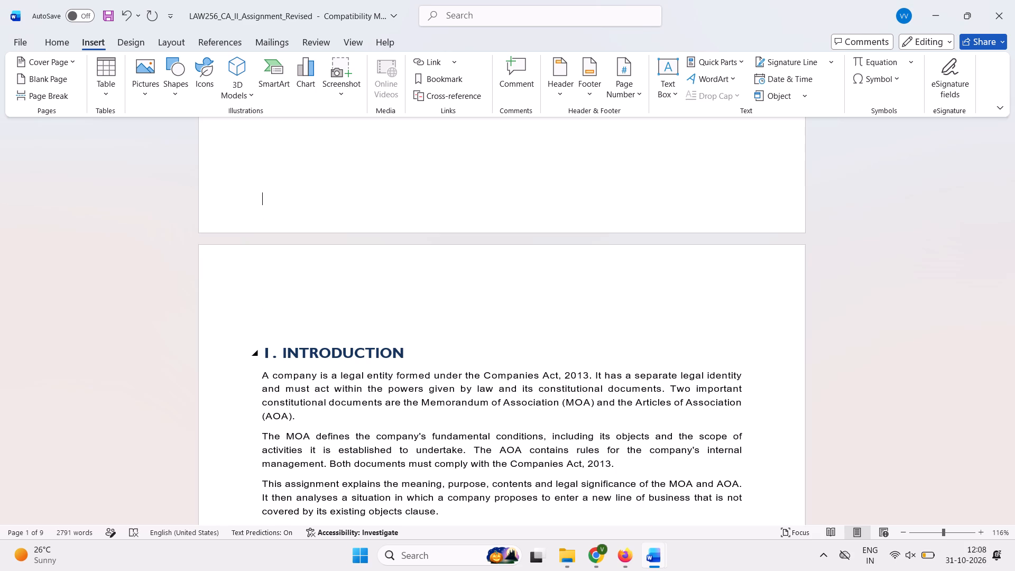
key(BackSpace)
key(BackSpace)
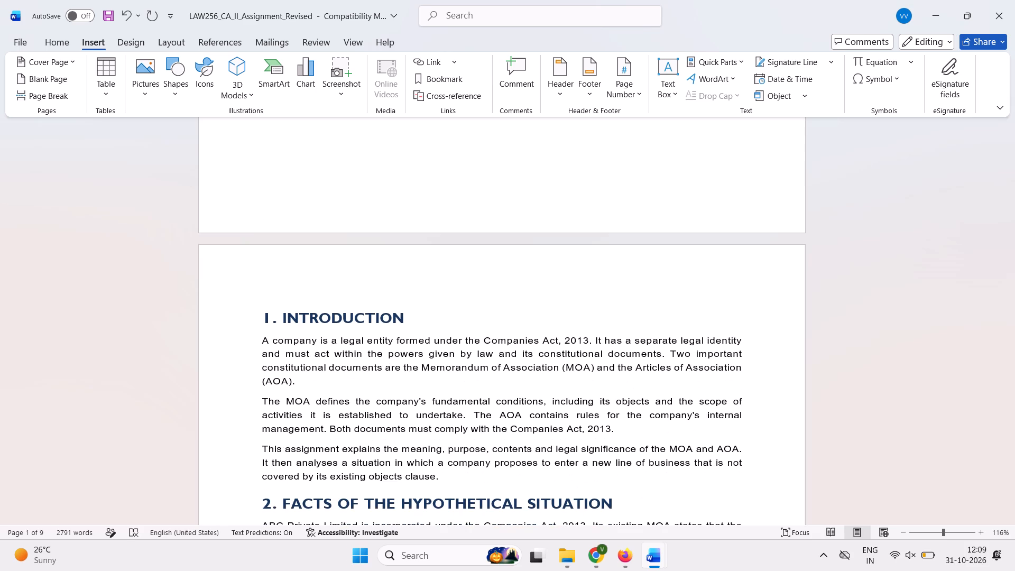
key(BackSpace)
key(Return)
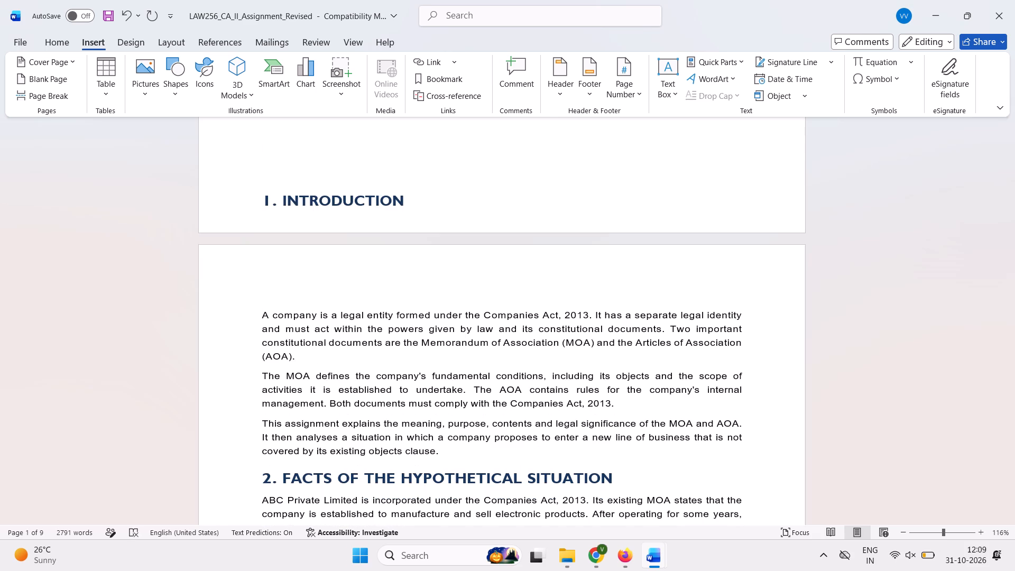
scroll(336, 380, up, 1)
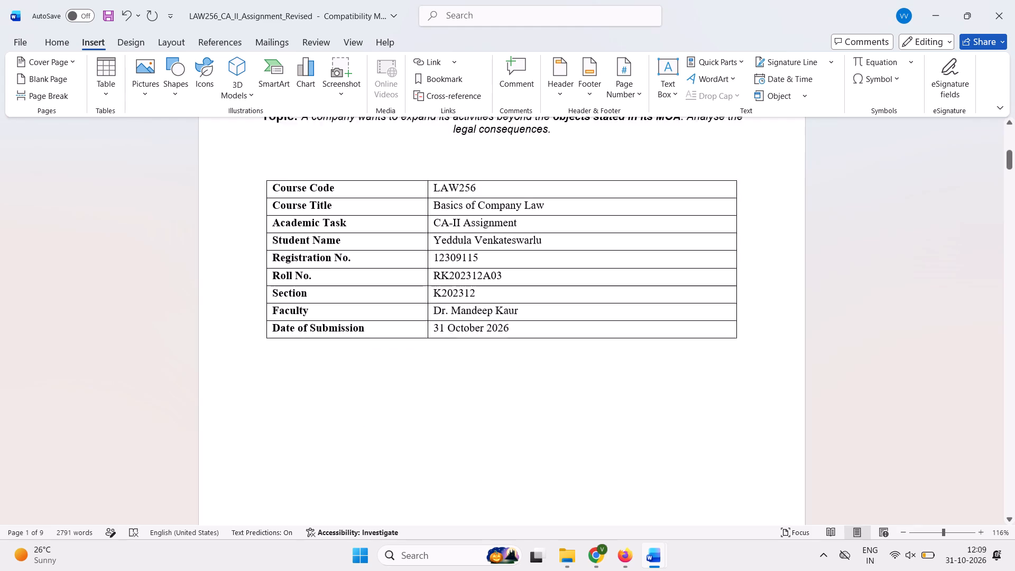
scroll(336, 380, up, 1)
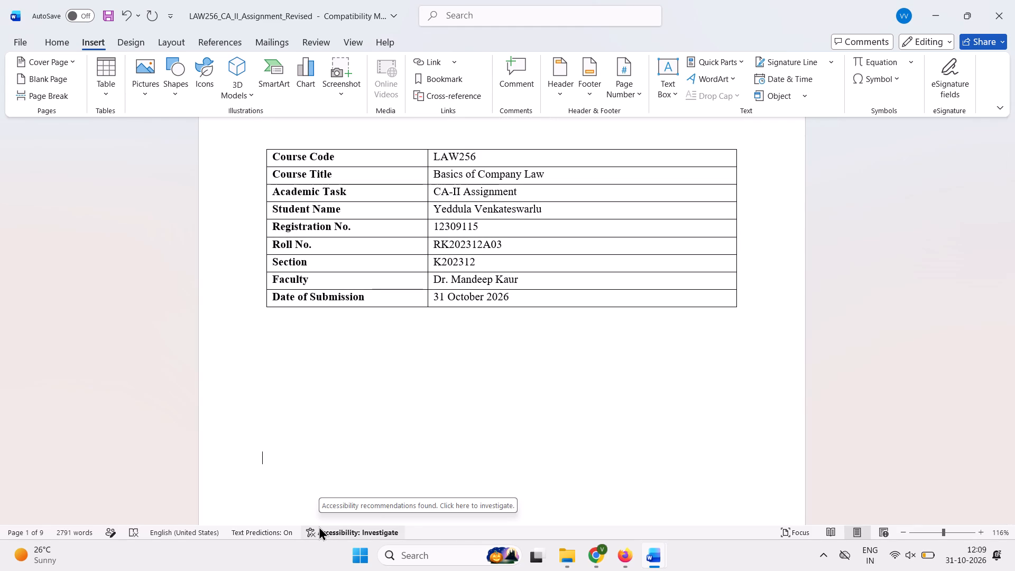
scroll(319, 526, up, 2)
scroll(500, 377, up, 1)
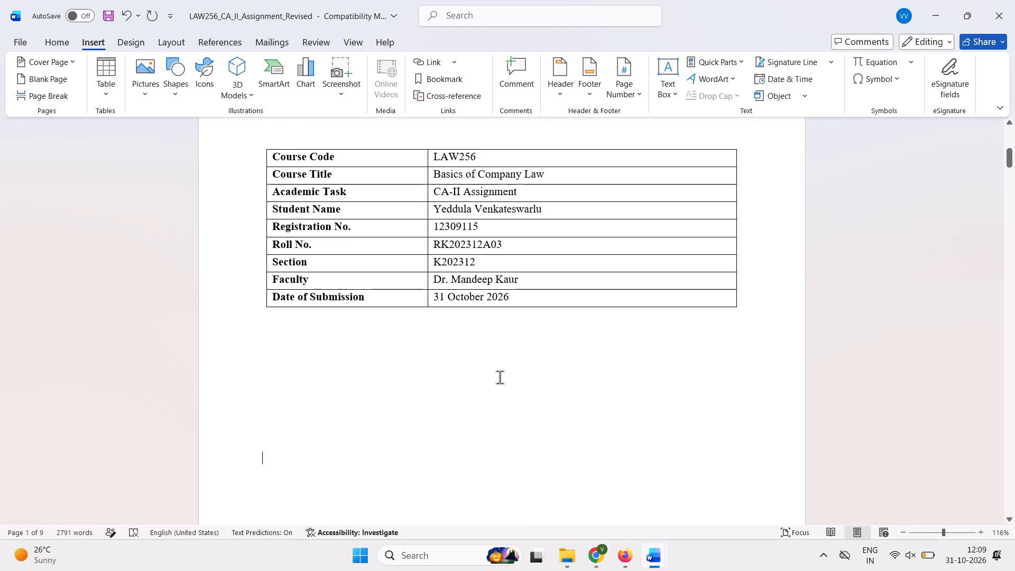
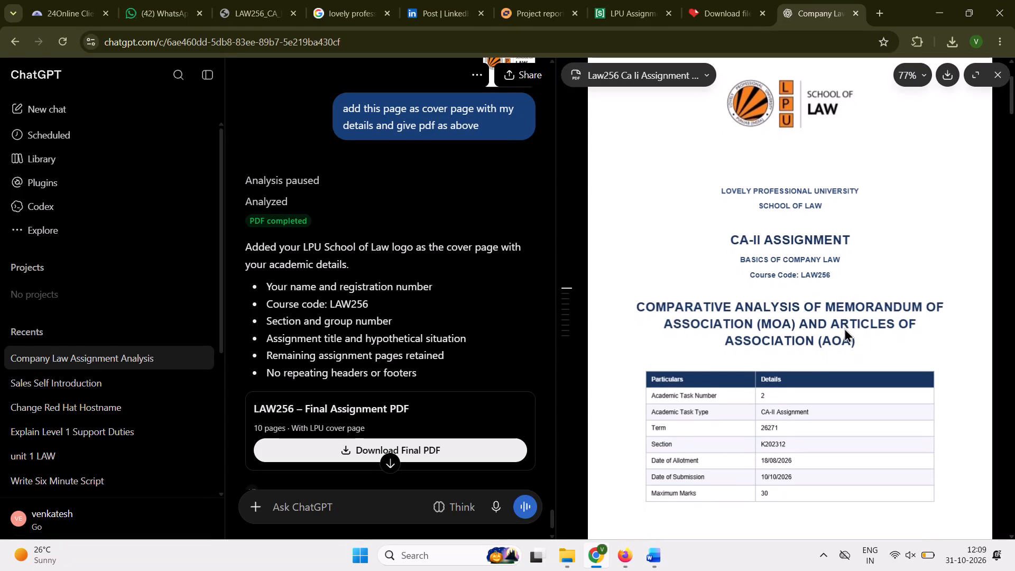
Review the LAW256 CA-II assignment PDF preview, from the cover's details table to the Assigned Hypothetical Situation on the following page.
scroll(844, 328, down, 5)
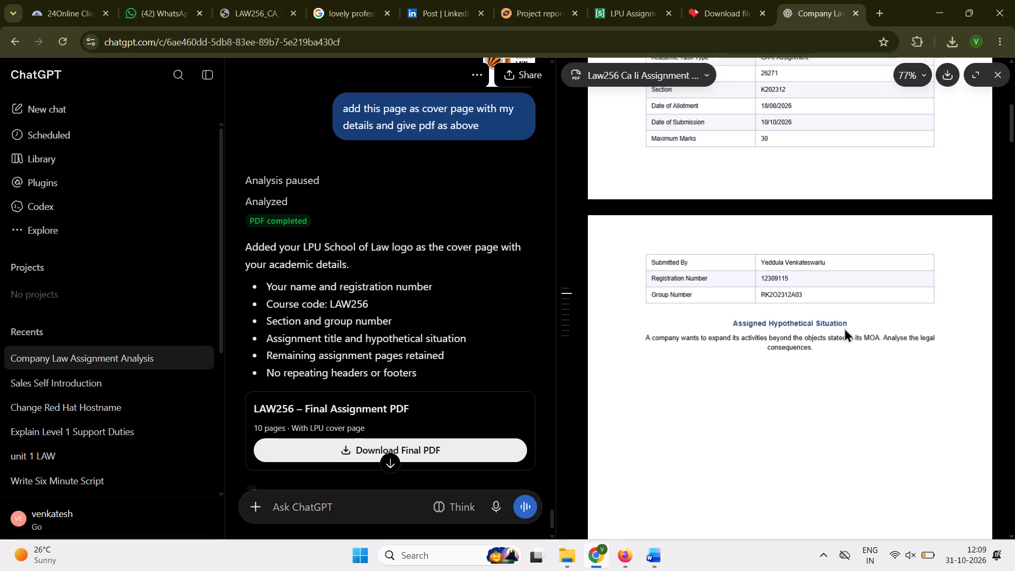
scroll(844, 328, down, 1)
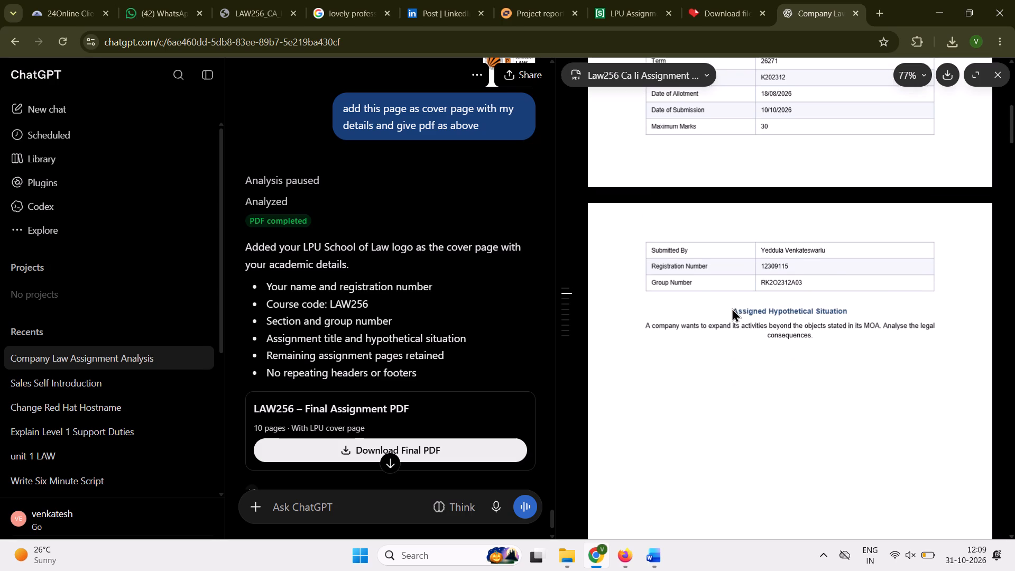
Copy the Hypothetical Situation heading and its text from the ChatGPT PDF preview into the revised assignment, below the cover's details table.
drag(769, 308, 848, 303)
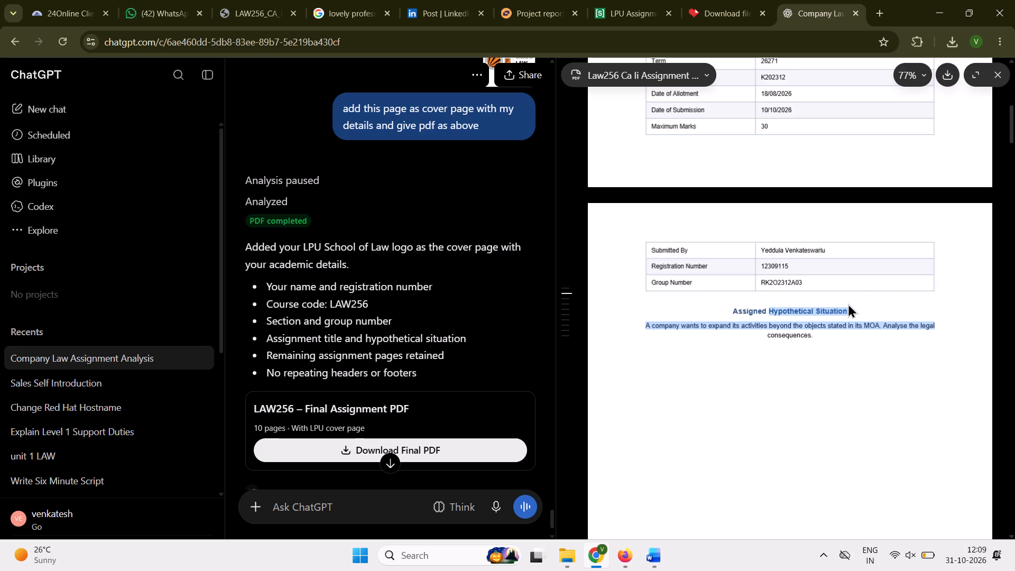
drag(848, 303, 805, 338)
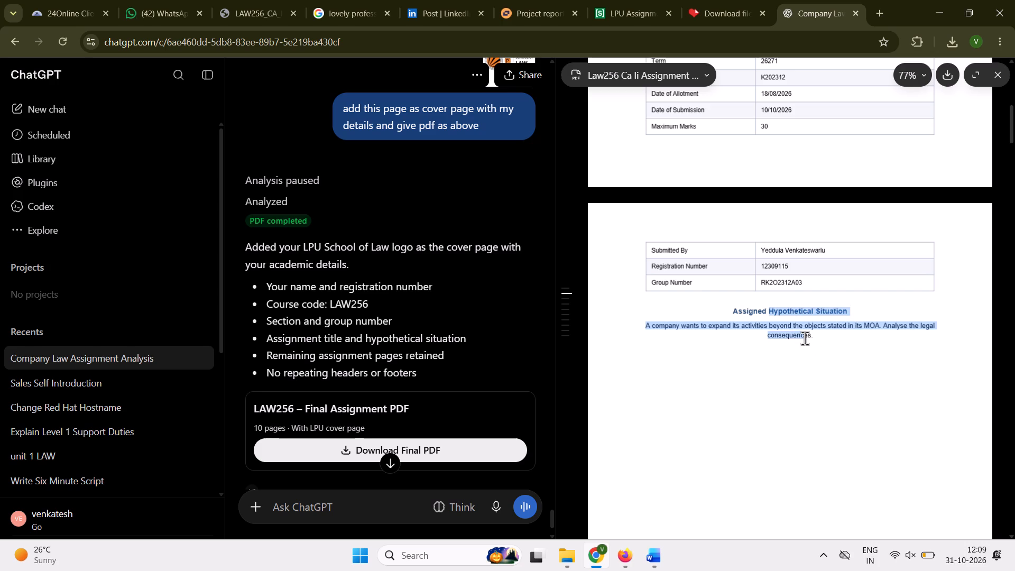
drag(805, 338, 814, 337)
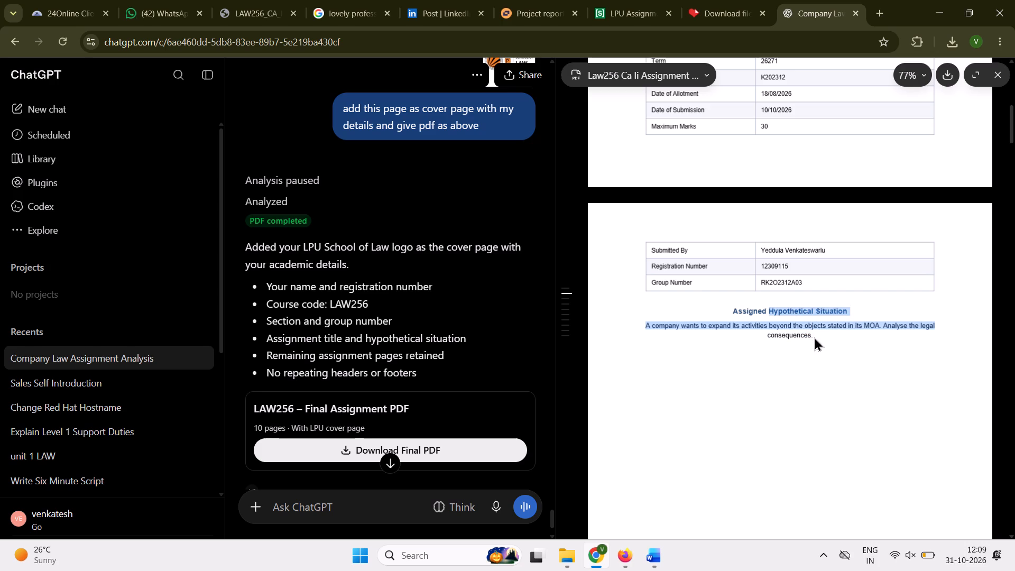
drag(814, 337, 815, 337)
drag(815, 337, 812, 336)
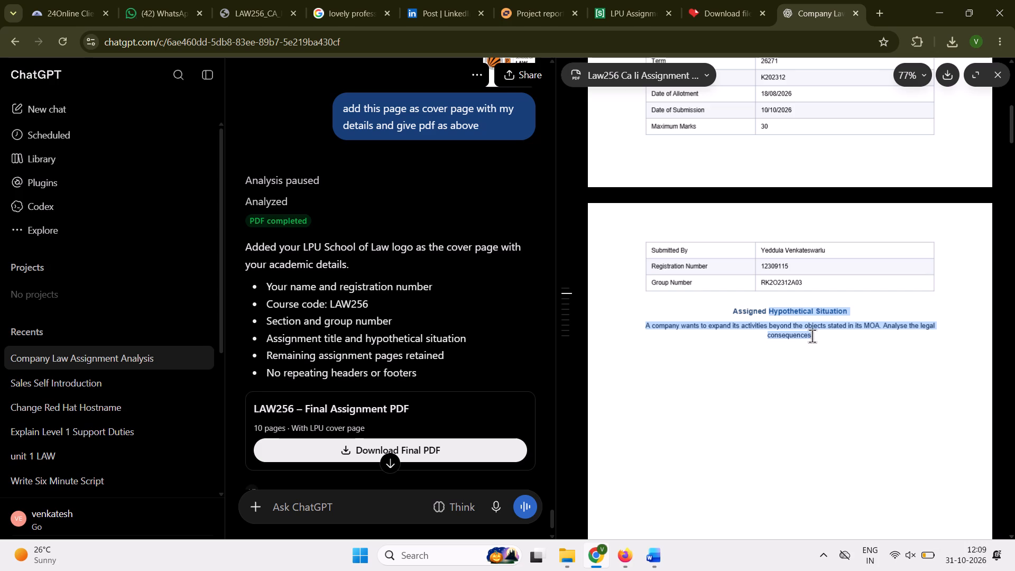
drag(812, 336, 811, 336)
key(ctrl+c)
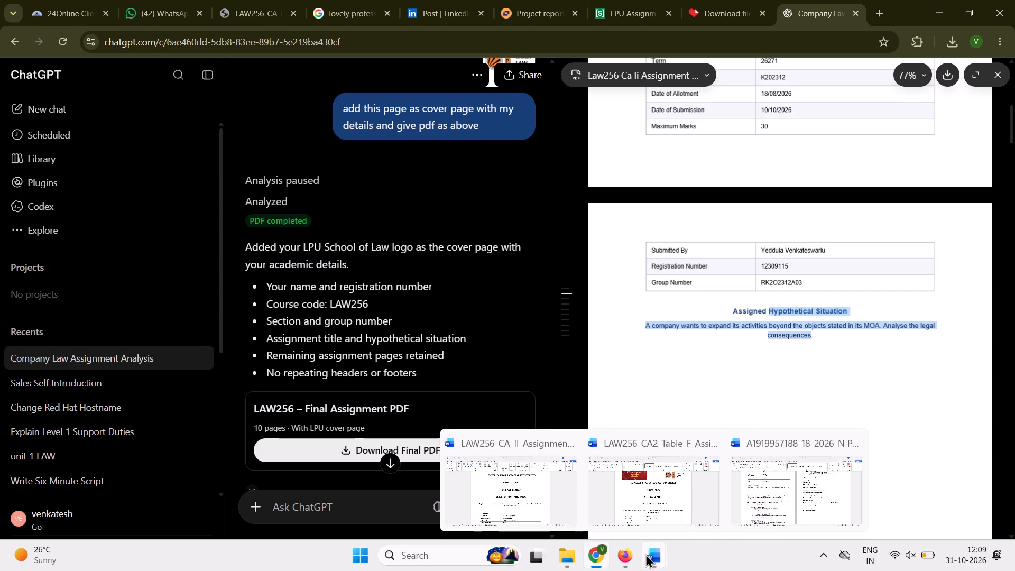
click(556, 501)
scroll(529, 418, down, 2)
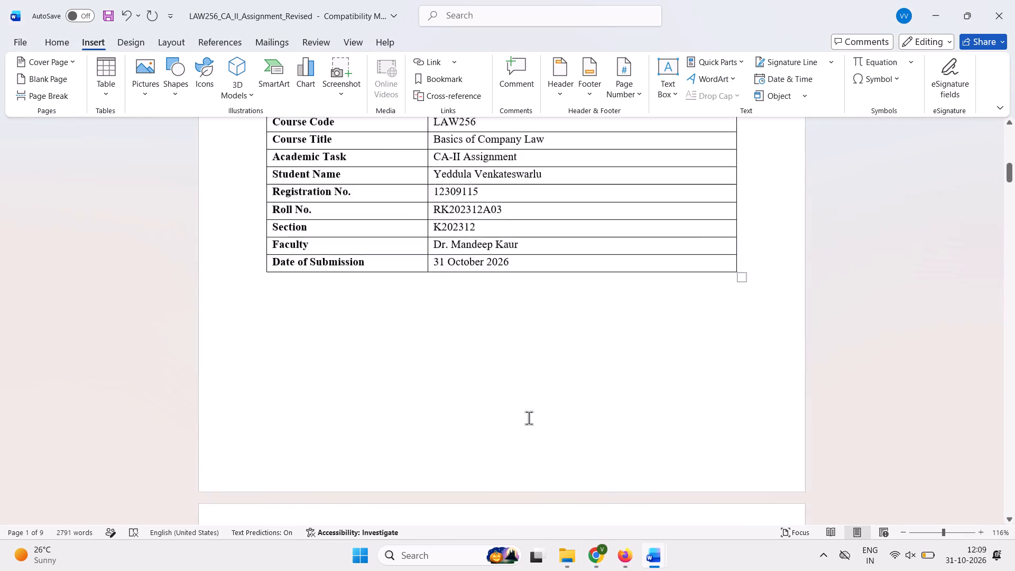
scroll(529, 418, down, 1)
scroll(535, 411, up, 2)
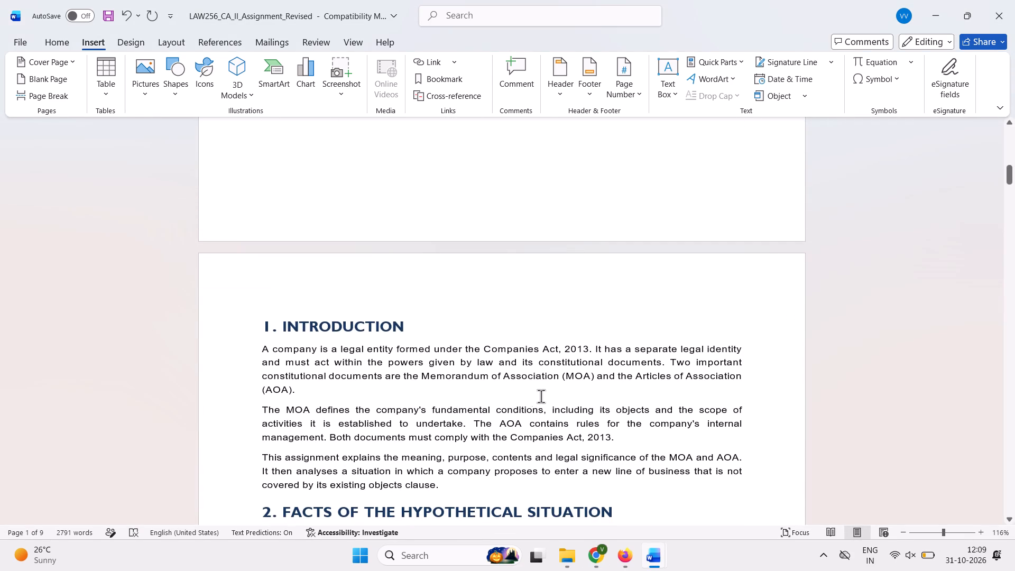
scroll(568, 306, up, 1)
click(736, 308)
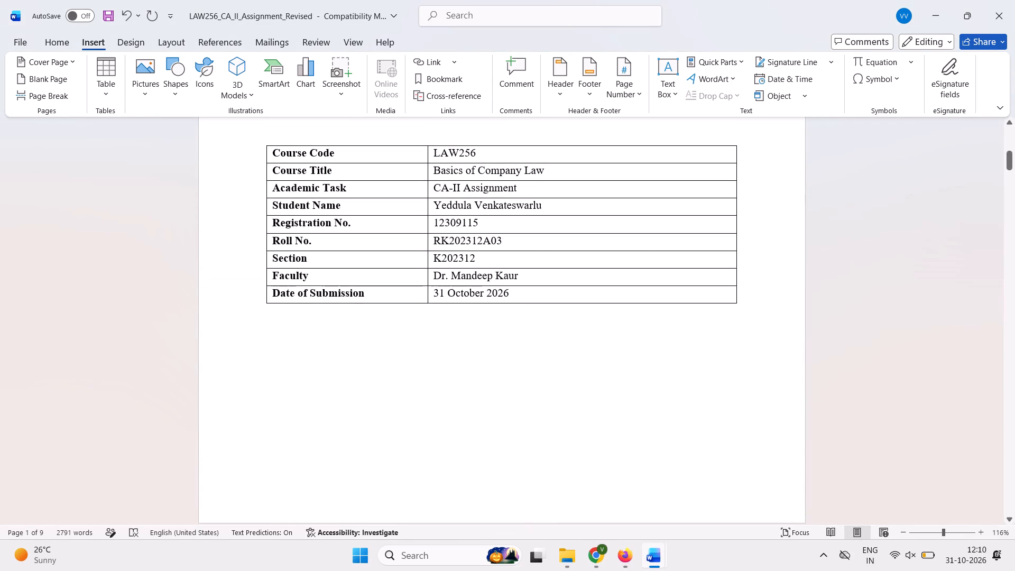
key(ctrl+v)
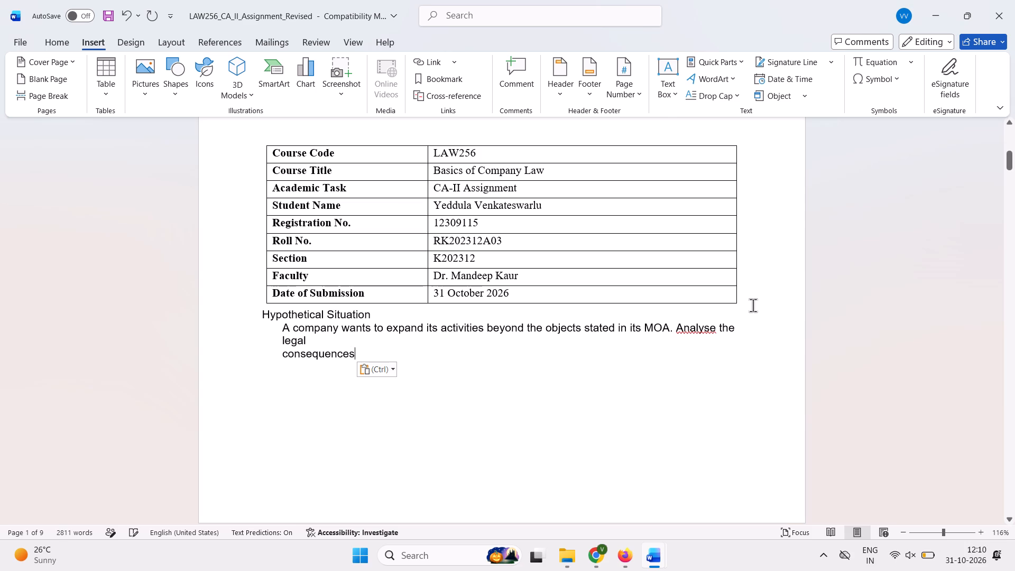
Insert a blank line between the Hypothetical Situation heading and its text, and two blank lines between the details table and the heading.
scroll(753, 305, right, 1)
scroll(753, 305, up, 1)
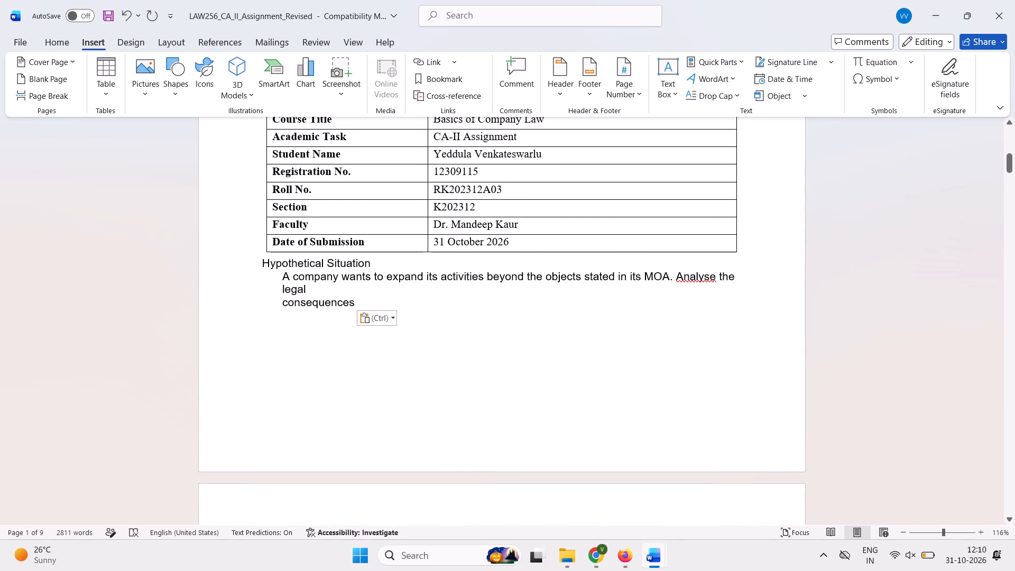
click(395, 267)
key(Return)
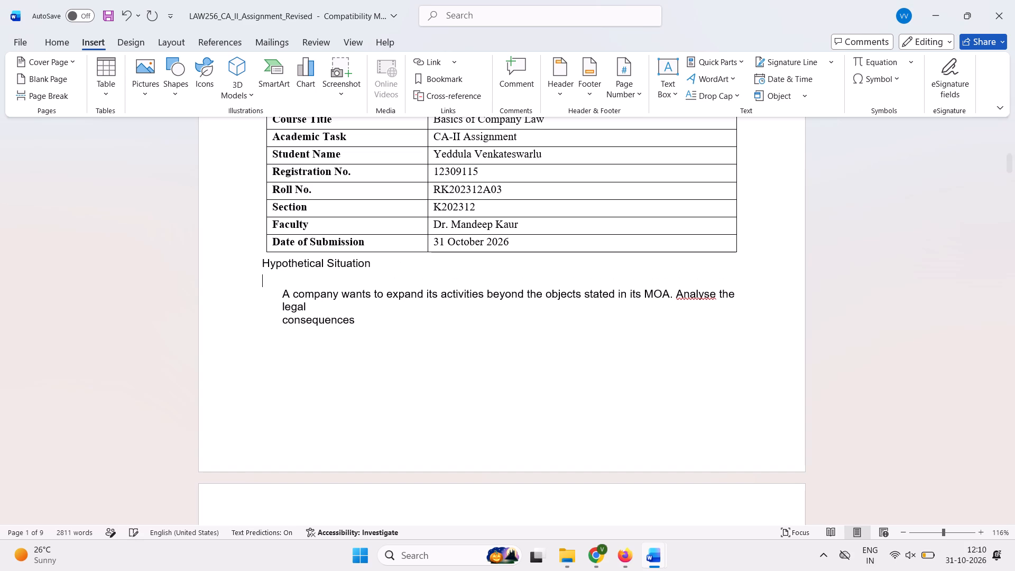
click(257, 261)
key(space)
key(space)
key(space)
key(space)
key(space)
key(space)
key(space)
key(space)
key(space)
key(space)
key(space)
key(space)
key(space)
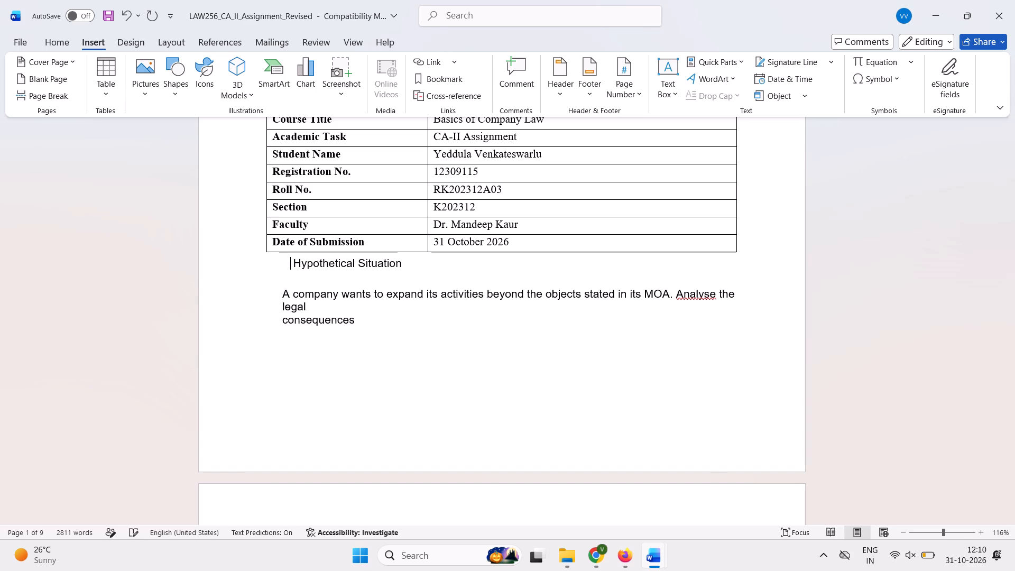
key(Return)
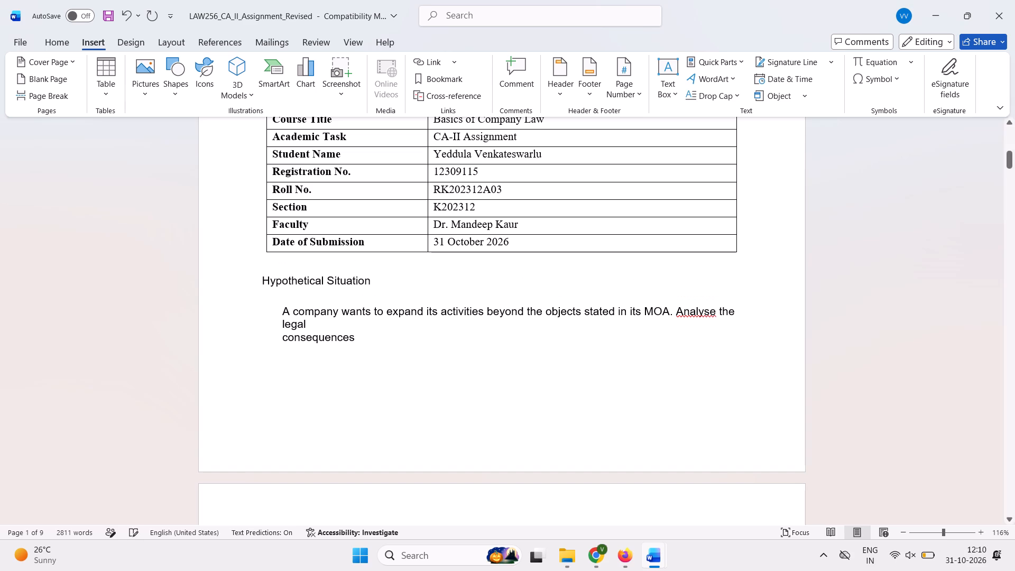
key(Return)
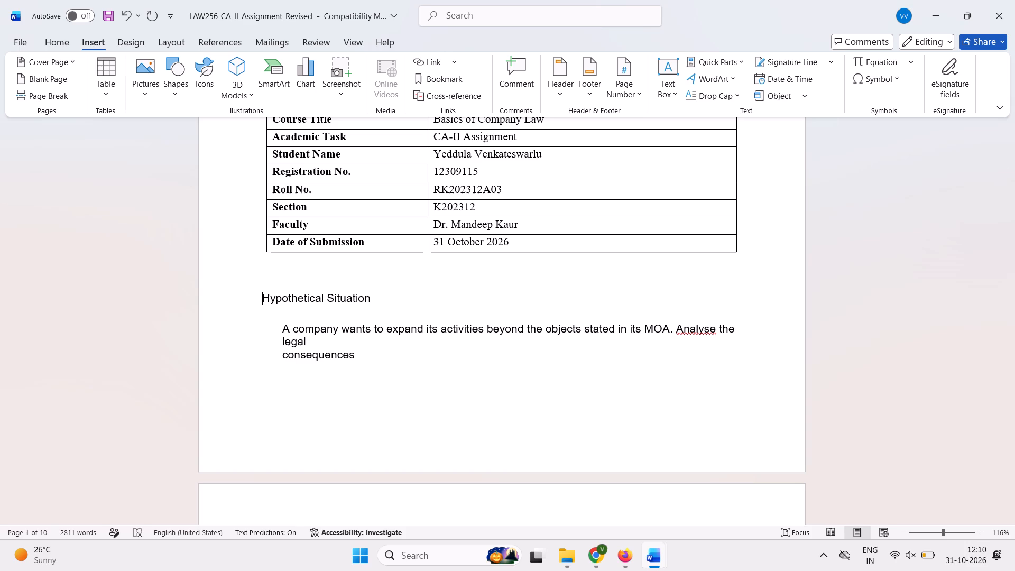
Indent the Hypothetical Situation heading with spaces so it sits roughly centred below the details table.
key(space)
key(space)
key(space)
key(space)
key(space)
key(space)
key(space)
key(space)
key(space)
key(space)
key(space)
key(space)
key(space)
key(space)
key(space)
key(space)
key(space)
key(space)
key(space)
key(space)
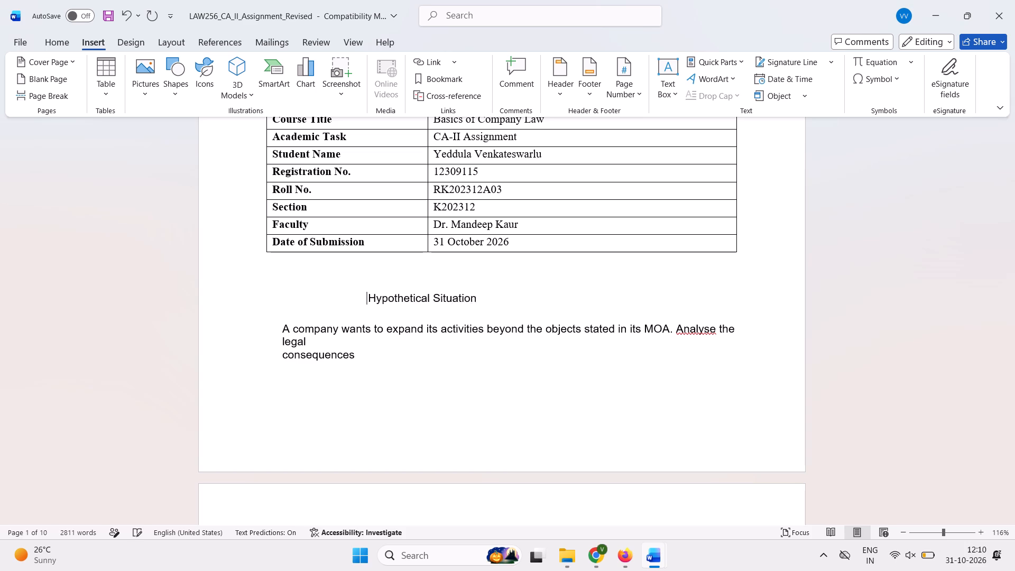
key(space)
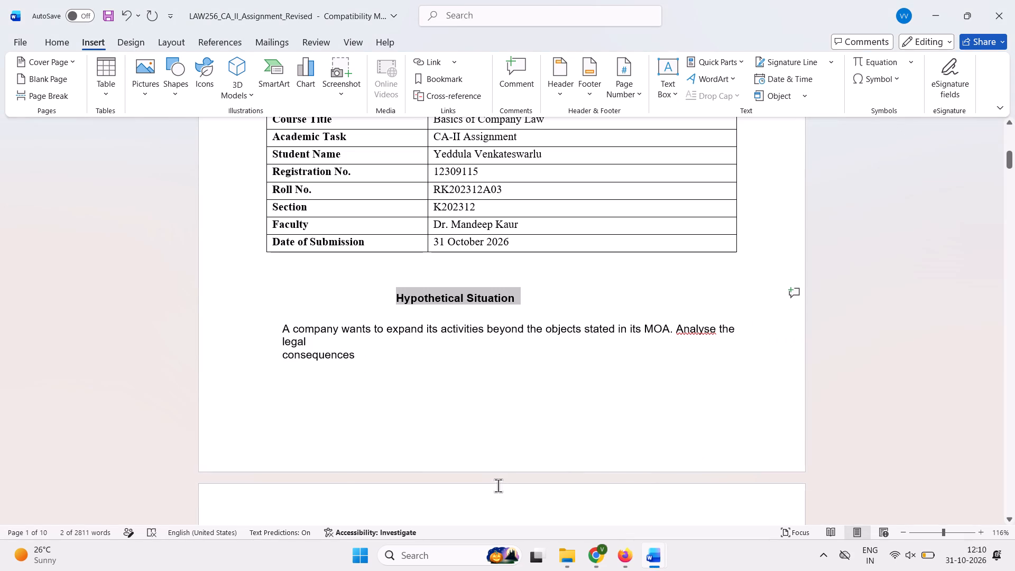
click(283, 362)
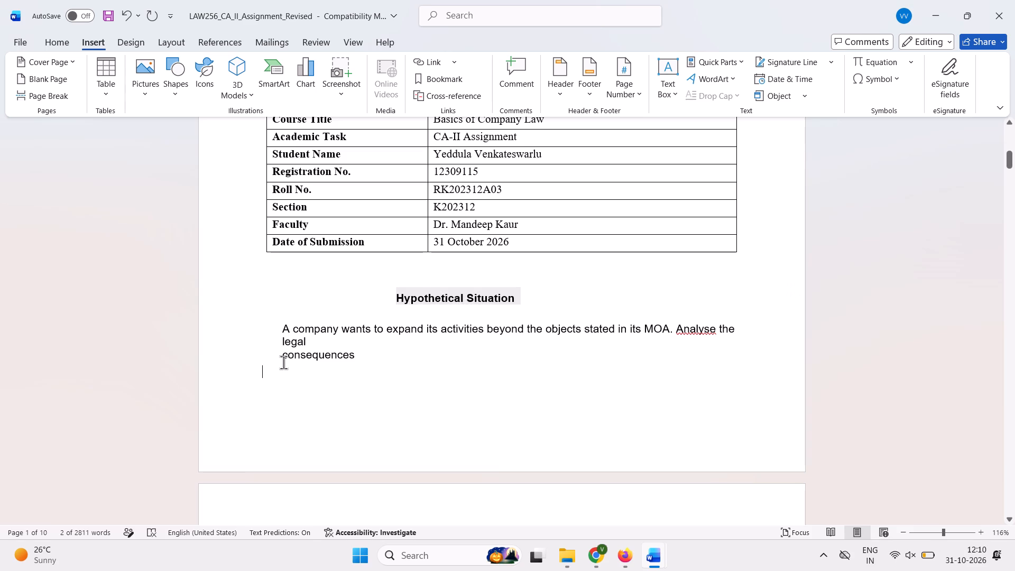
key(Up)
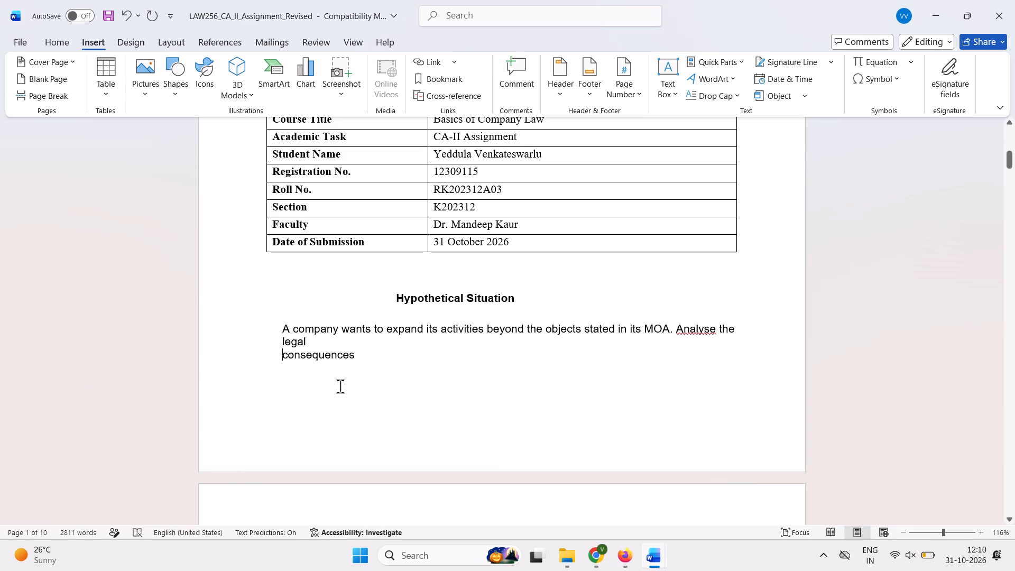
key(BackSpace)
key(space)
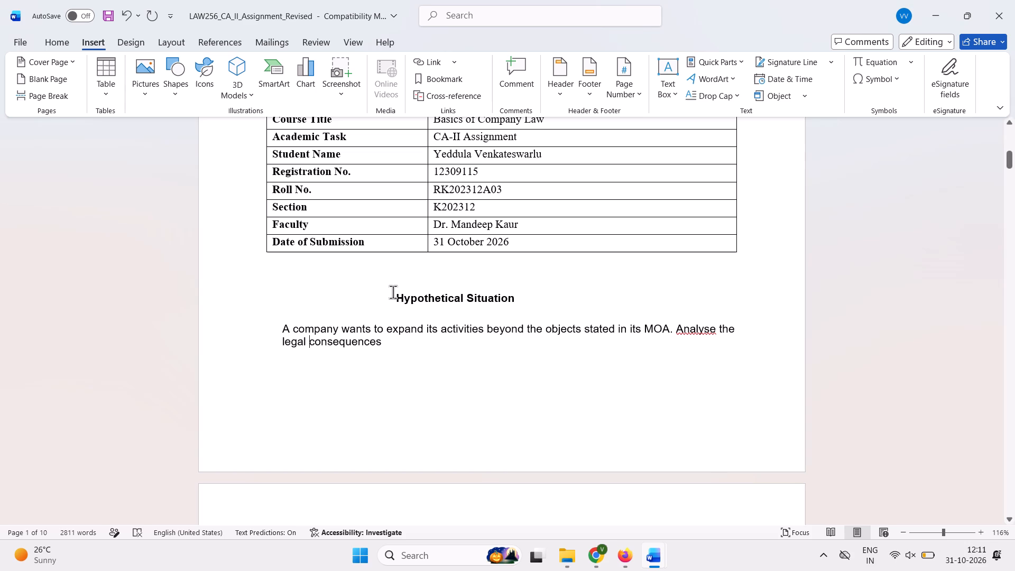
Copy the font name of the "1. Introduction" heading for reuse on the cover page heading.
drag(393, 292, 524, 294)
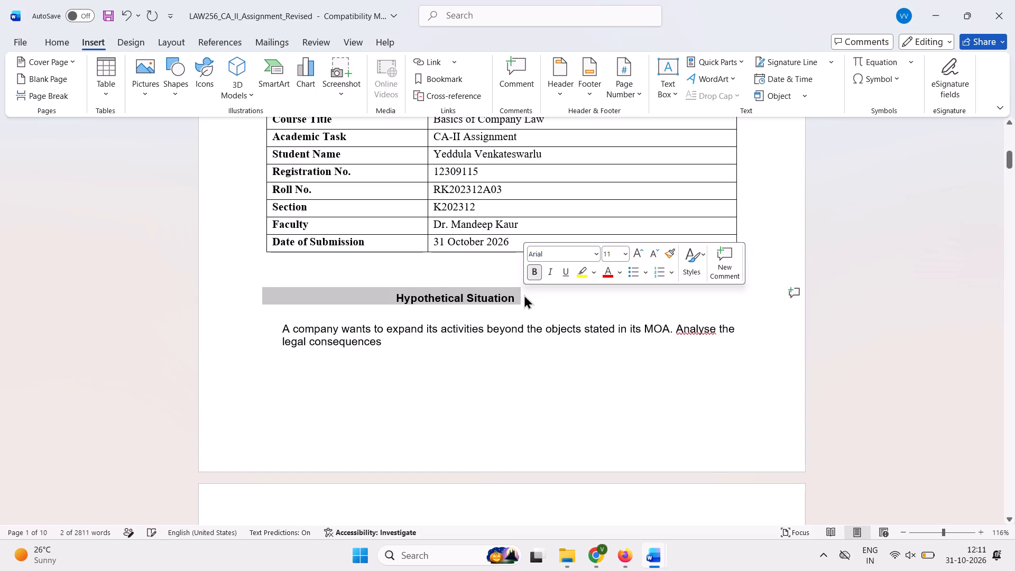
scroll(405, 437, down, 1)
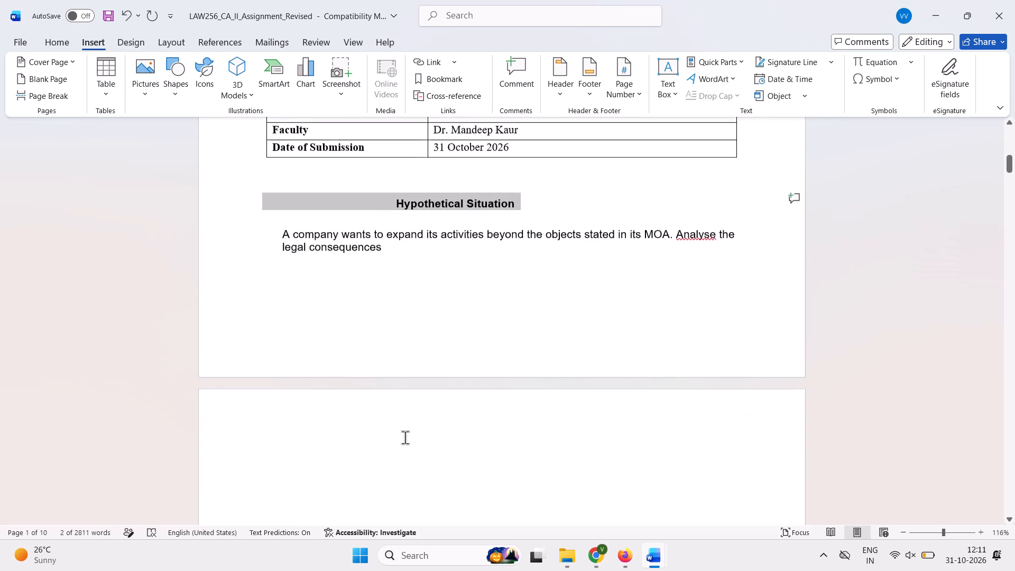
scroll(405, 423, down, 2)
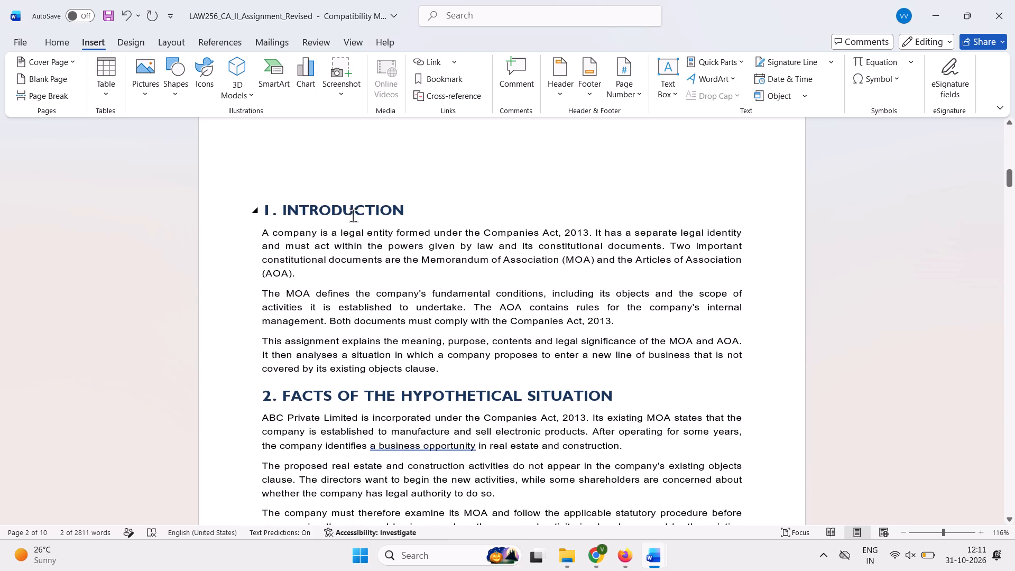
double_click(352, 212)
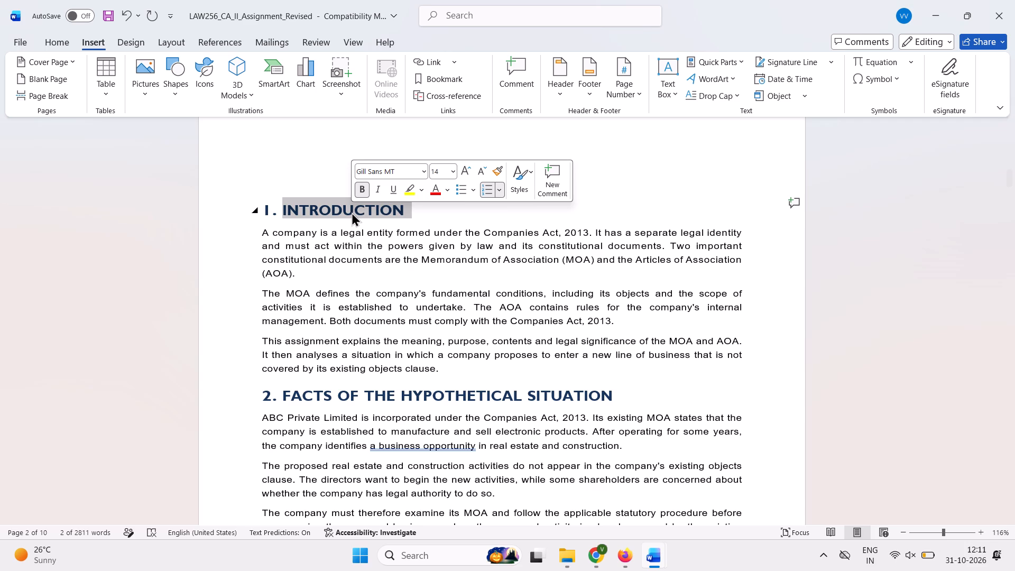
double_click(383, 171)
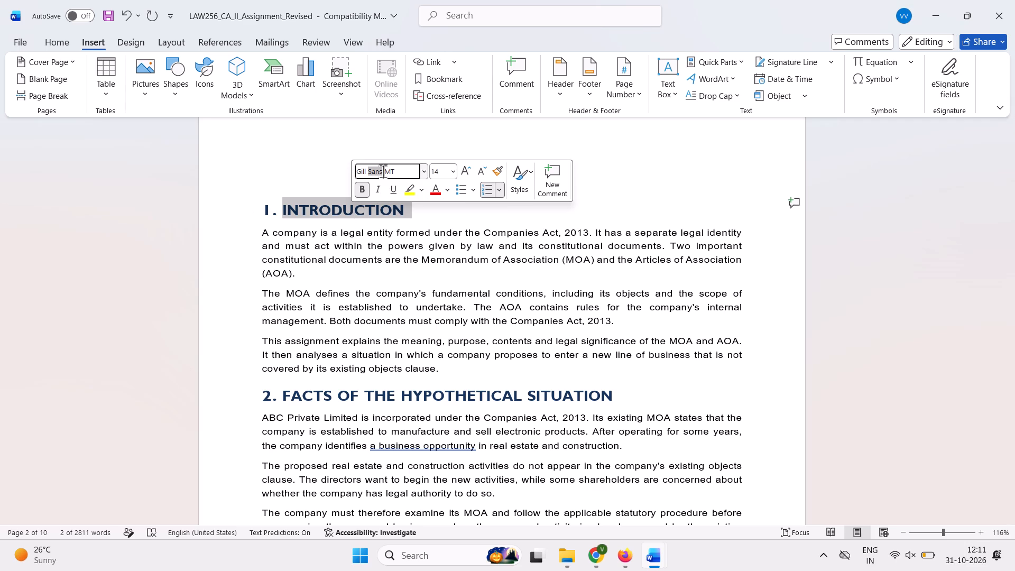
double_click(383, 171)
double_click(383, 171)
triple_click(383, 171)
key(ctrl+c)
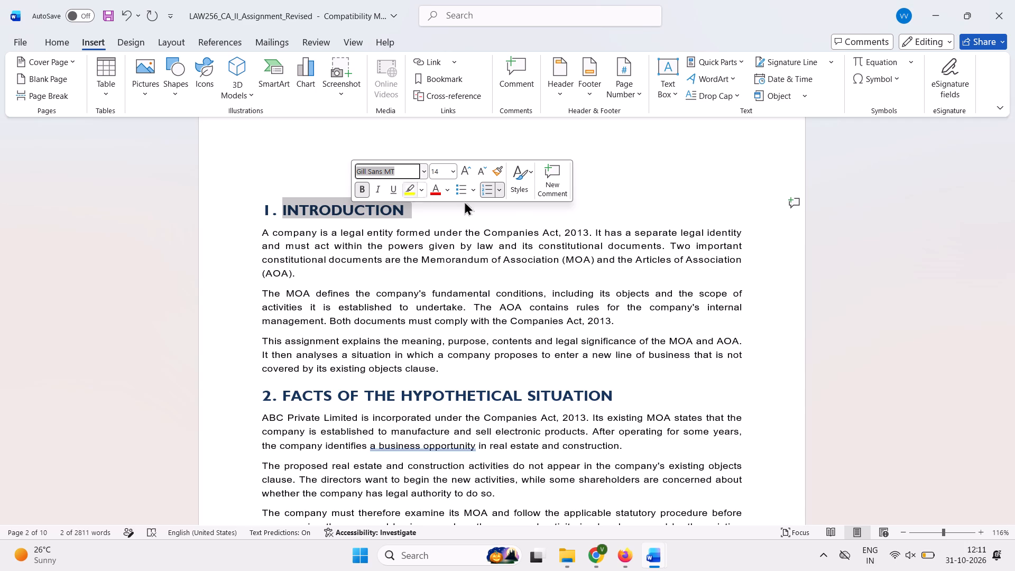
click(687, 194)
Set the Hypothetical Situation heading's font to the copied Gill Sans MT.
scroll(687, 194, up, 4)
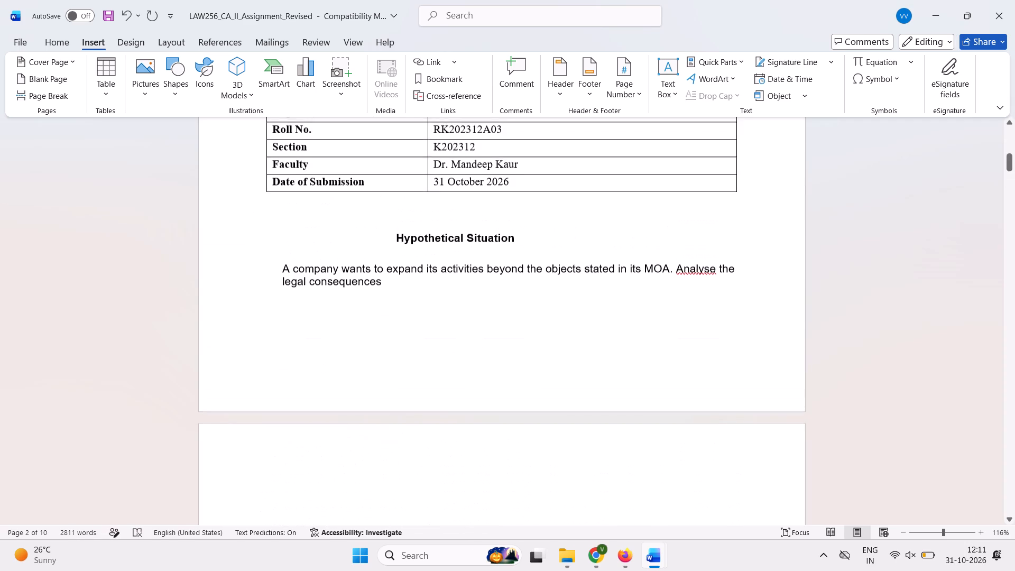
triple_click(465, 237)
click(465, 237)
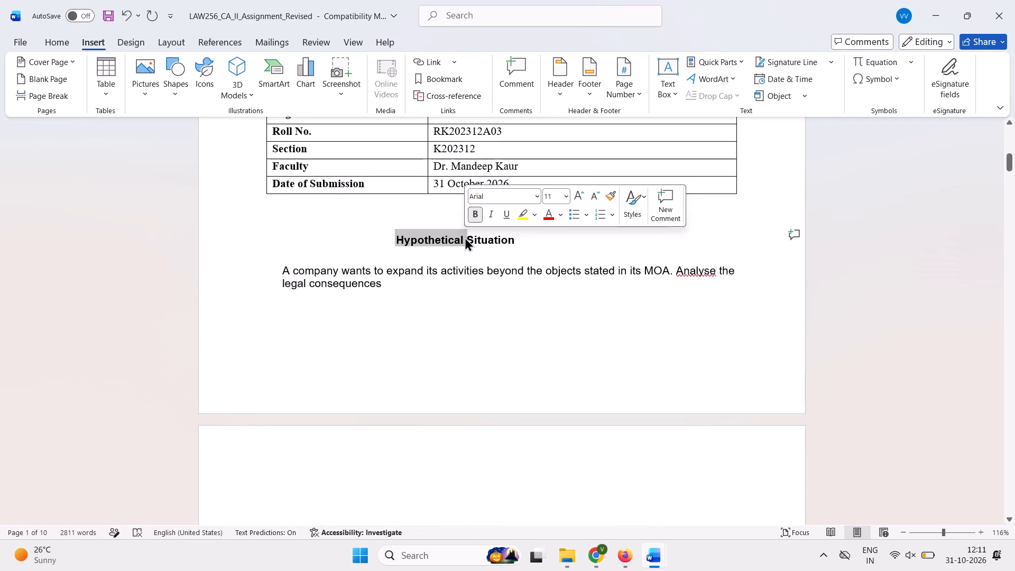
triple_click(465, 237)
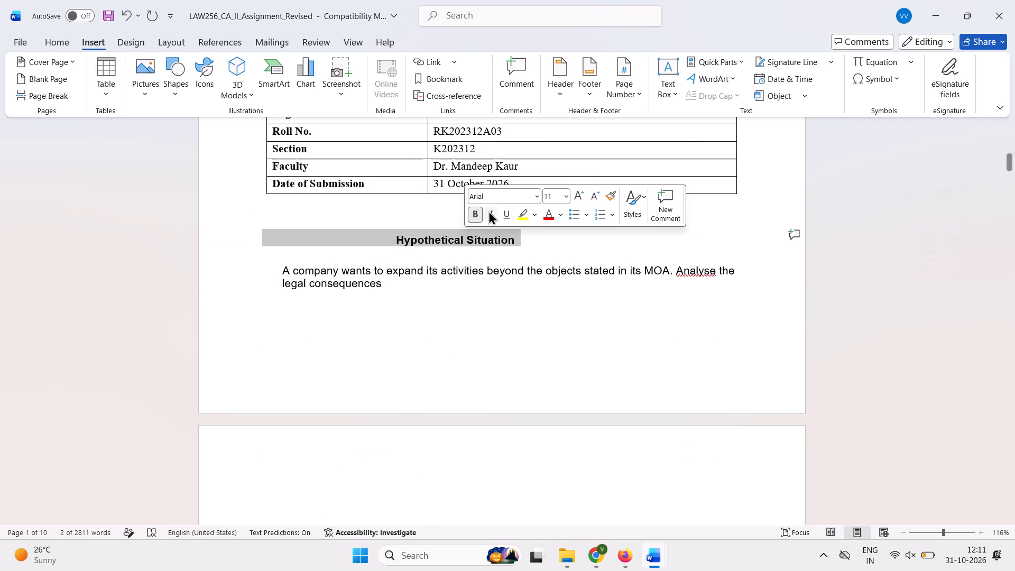
double_click(494, 195)
double_click(494, 195)
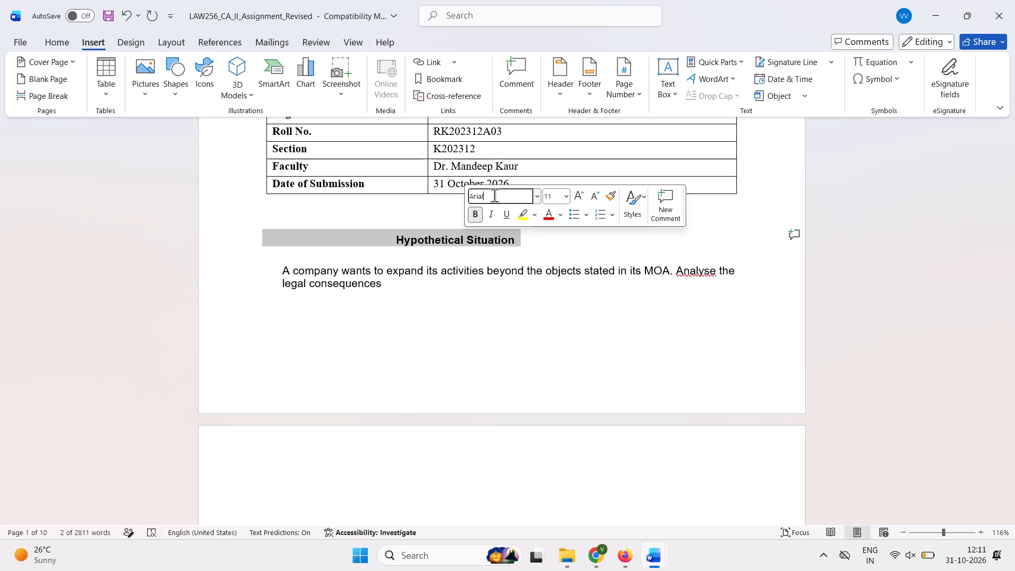
double_click(494, 195)
triple_click(494, 195)
key(ctrl+v)
Set the Hypothetical Situation heading's font size to 14.
click(568, 196)
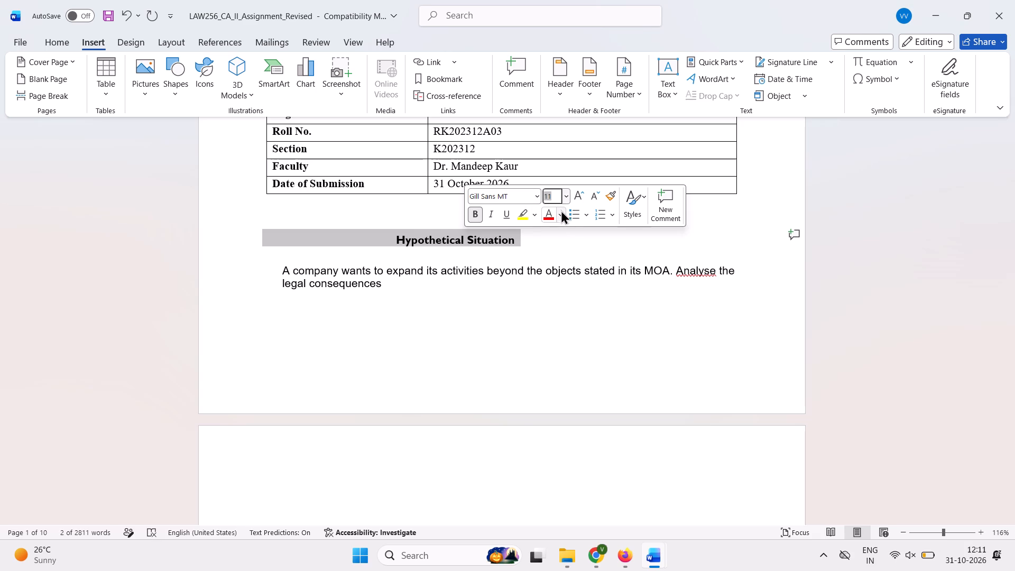
click(565, 198)
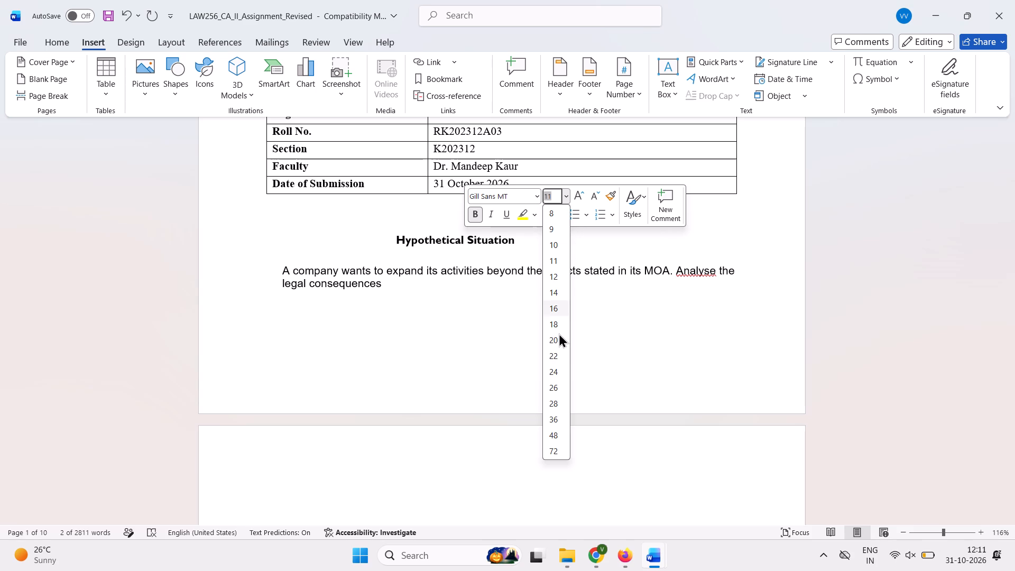
click(556, 292)
click(613, 346)
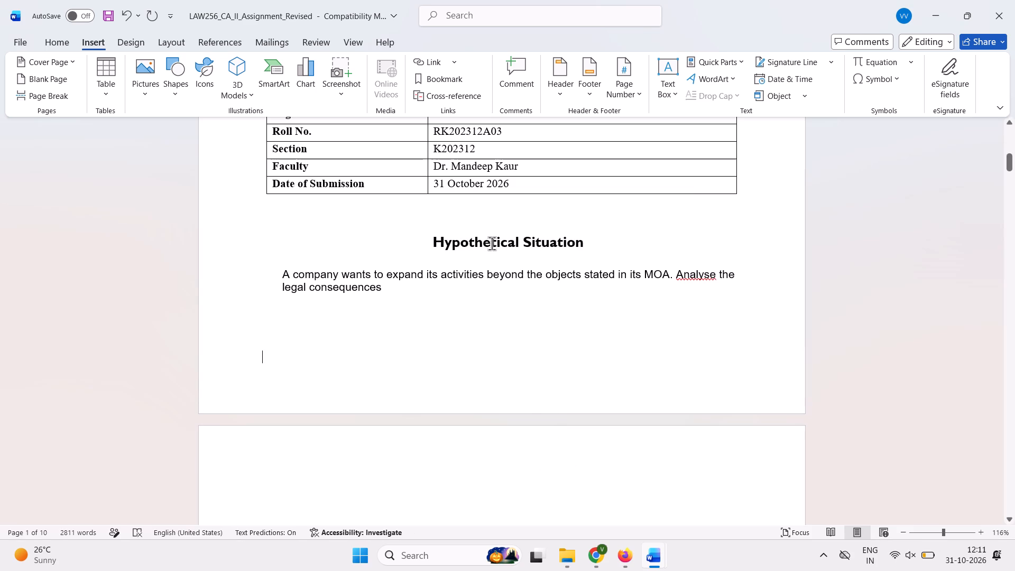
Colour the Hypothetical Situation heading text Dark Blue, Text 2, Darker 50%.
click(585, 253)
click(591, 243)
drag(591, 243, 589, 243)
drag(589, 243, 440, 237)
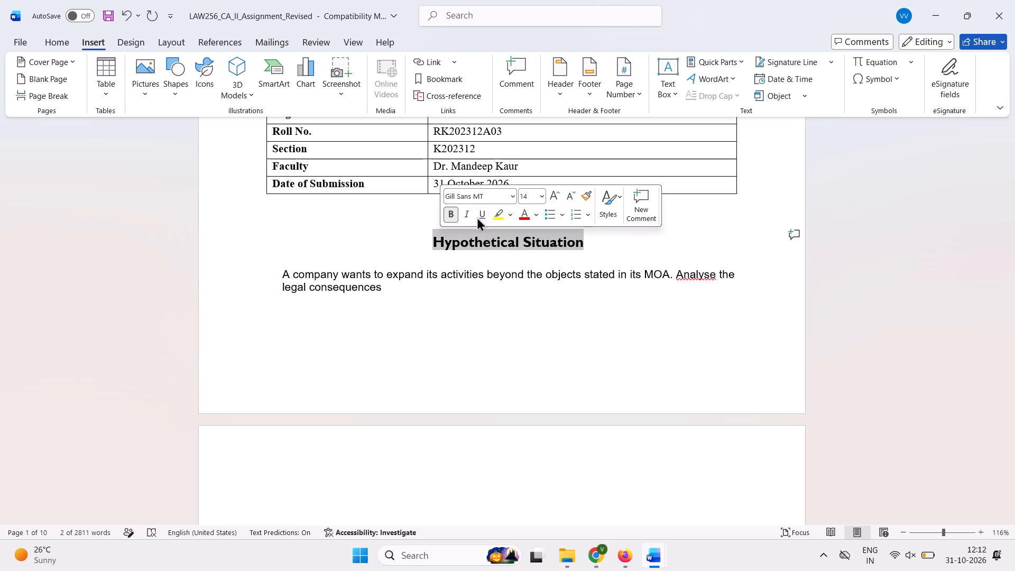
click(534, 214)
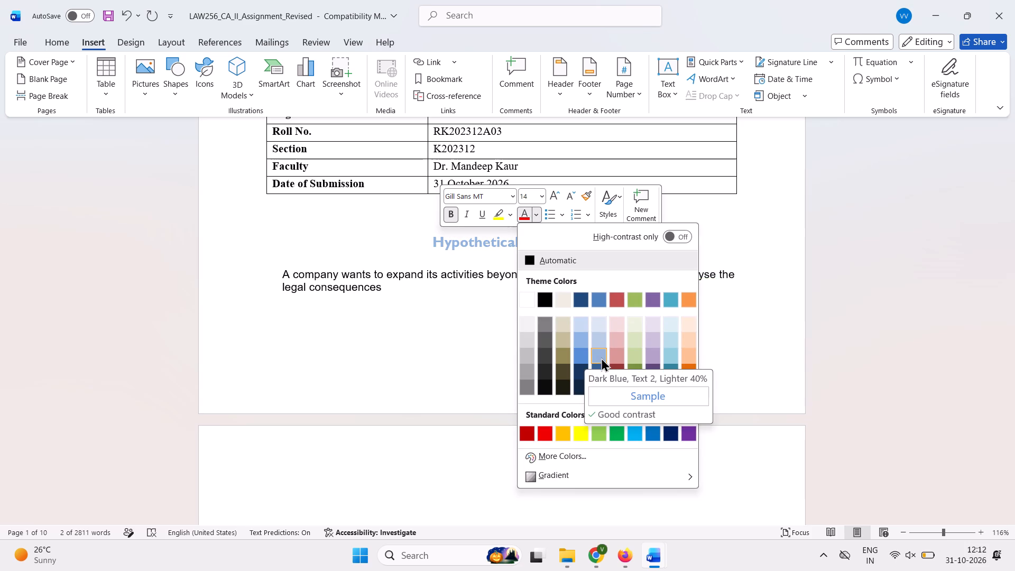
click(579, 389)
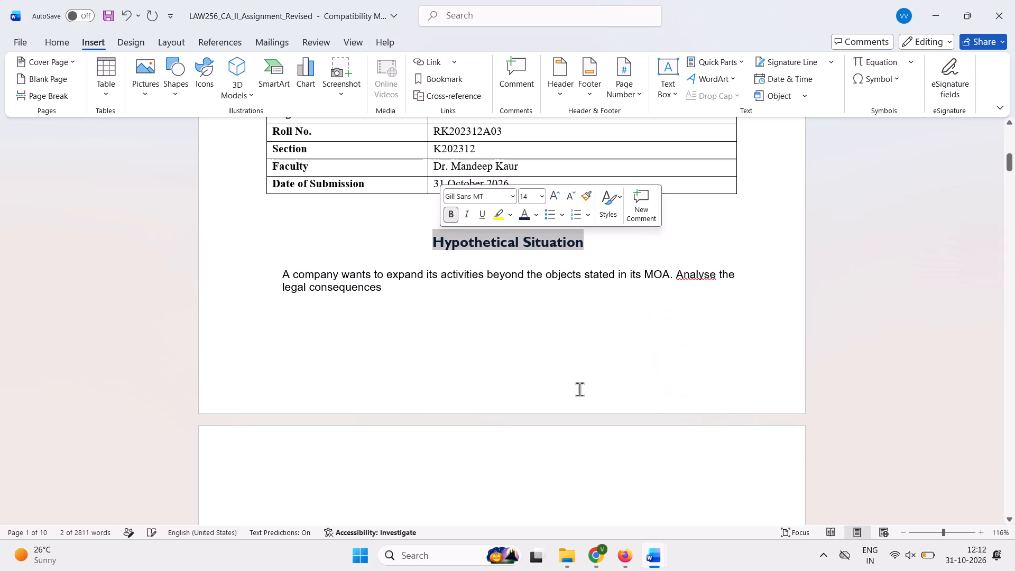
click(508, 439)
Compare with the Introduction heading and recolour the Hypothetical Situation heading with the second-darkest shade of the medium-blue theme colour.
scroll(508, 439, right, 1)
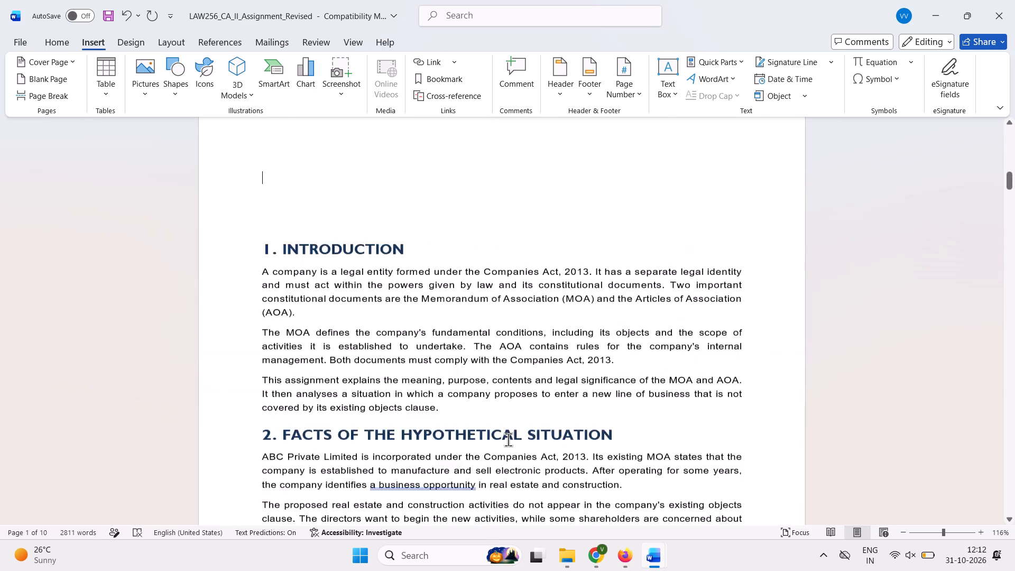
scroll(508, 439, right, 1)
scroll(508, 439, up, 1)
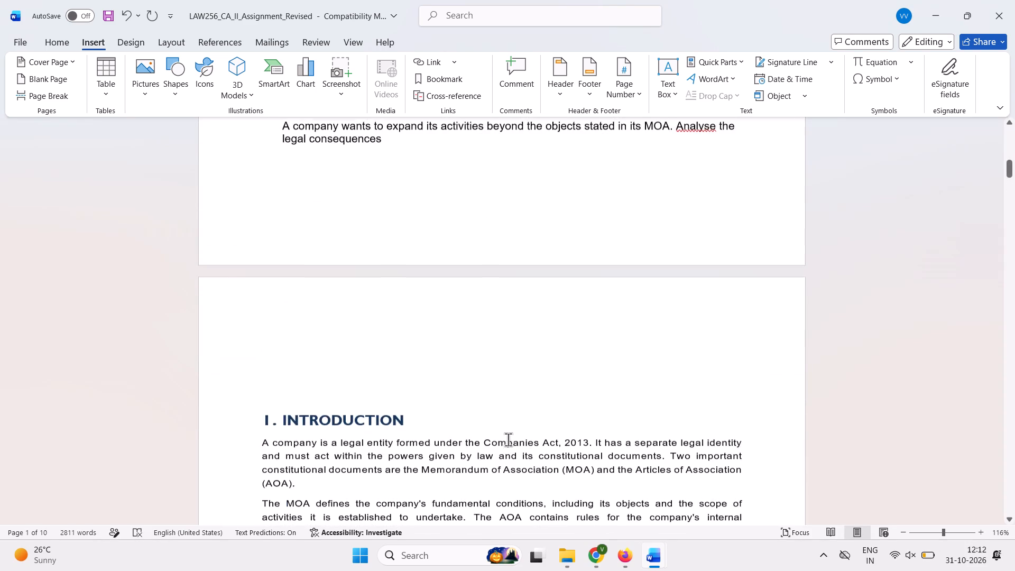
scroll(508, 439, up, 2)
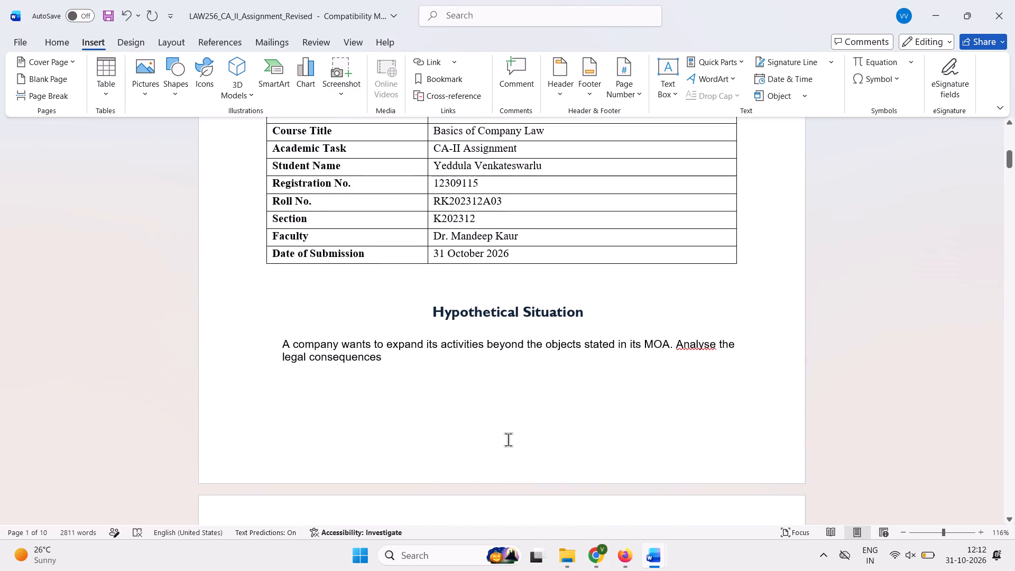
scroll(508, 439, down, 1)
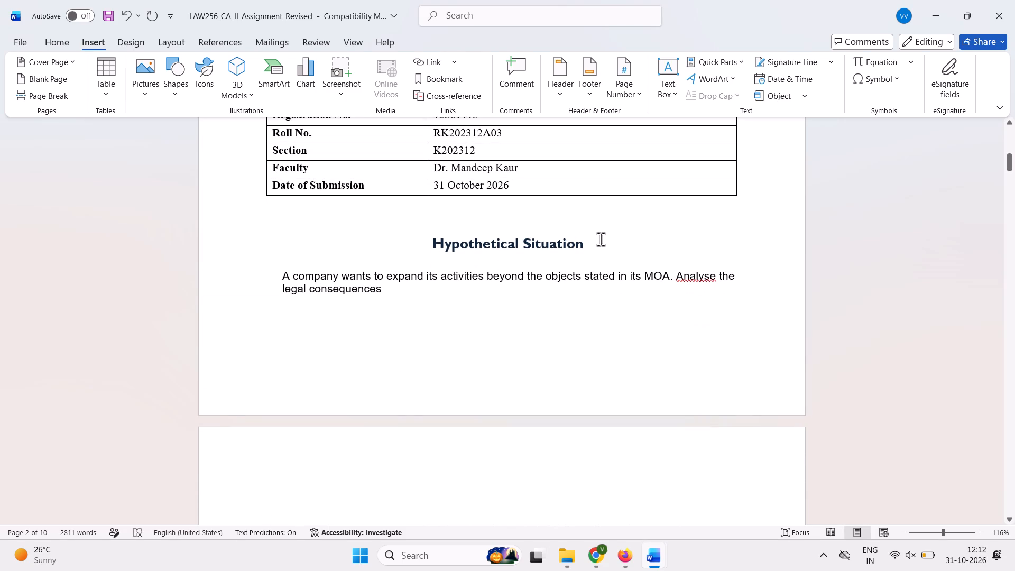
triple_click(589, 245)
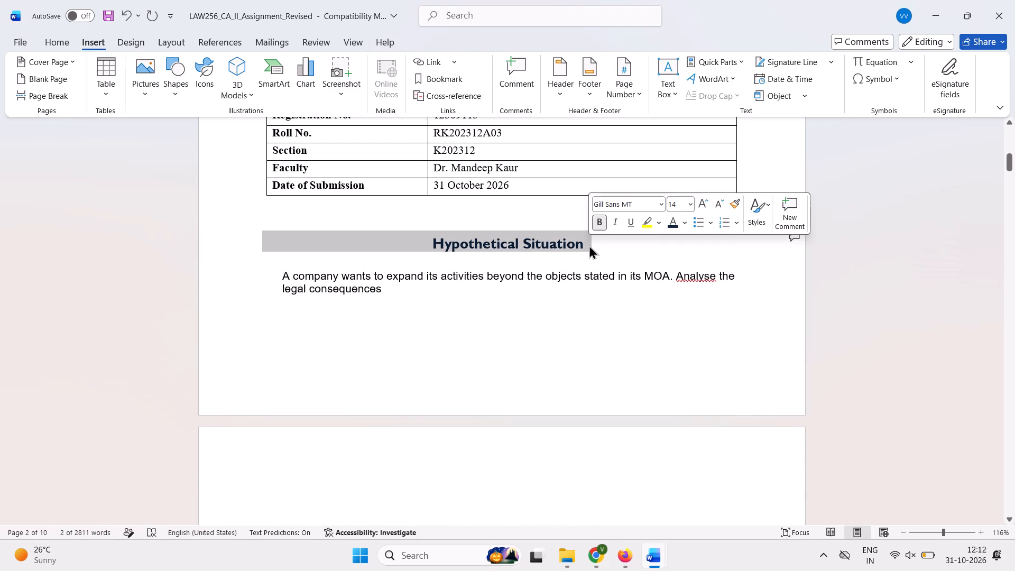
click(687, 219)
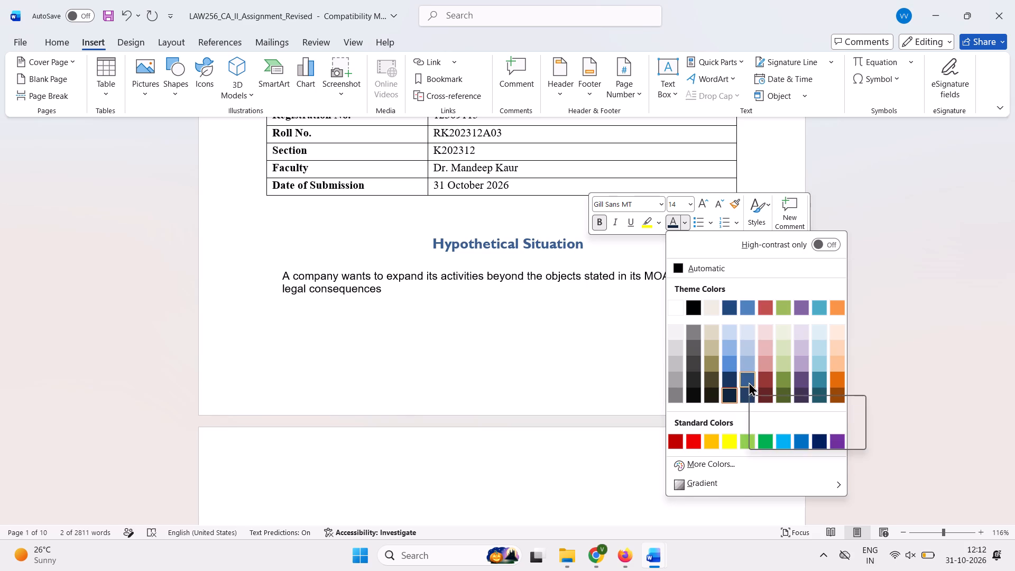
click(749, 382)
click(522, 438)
Recolour the Hypothetical Situation heading with the darkest shade of the medium-blue theme colour, to match the Introduction heading.
scroll(522, 438, right, 1)
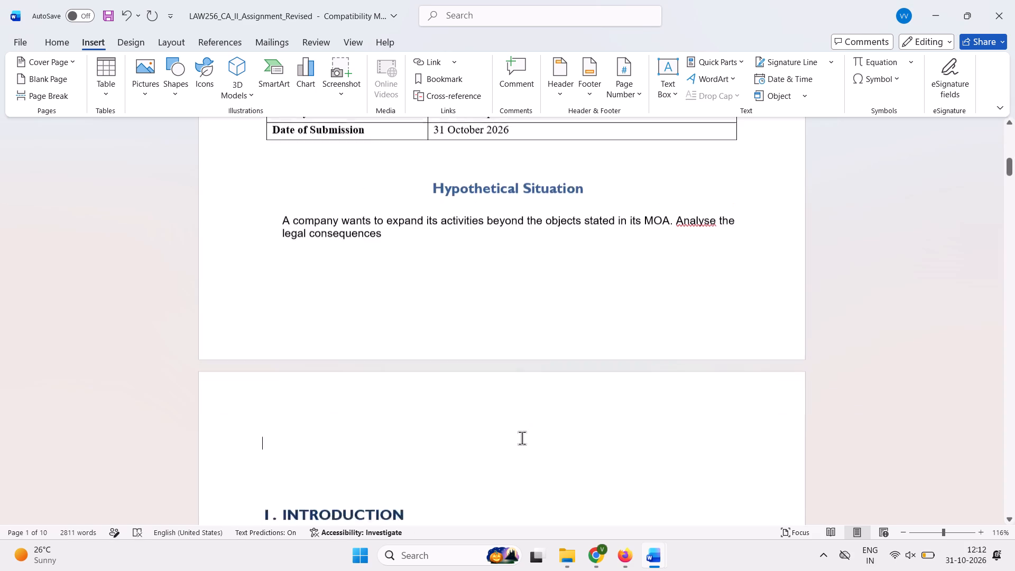
scroll(522, 438, right, 3)
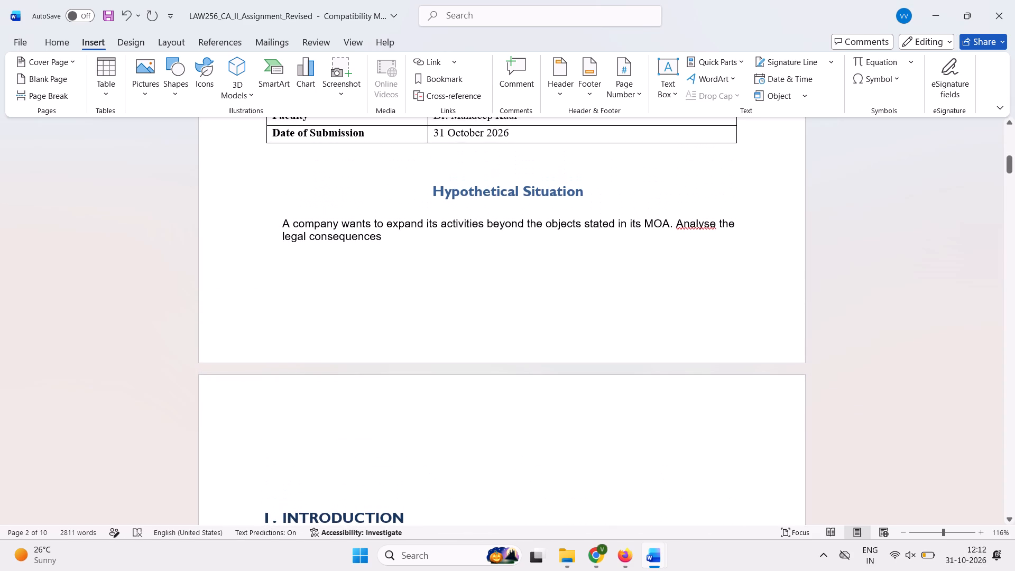
drag(426, 191, 578, 187)
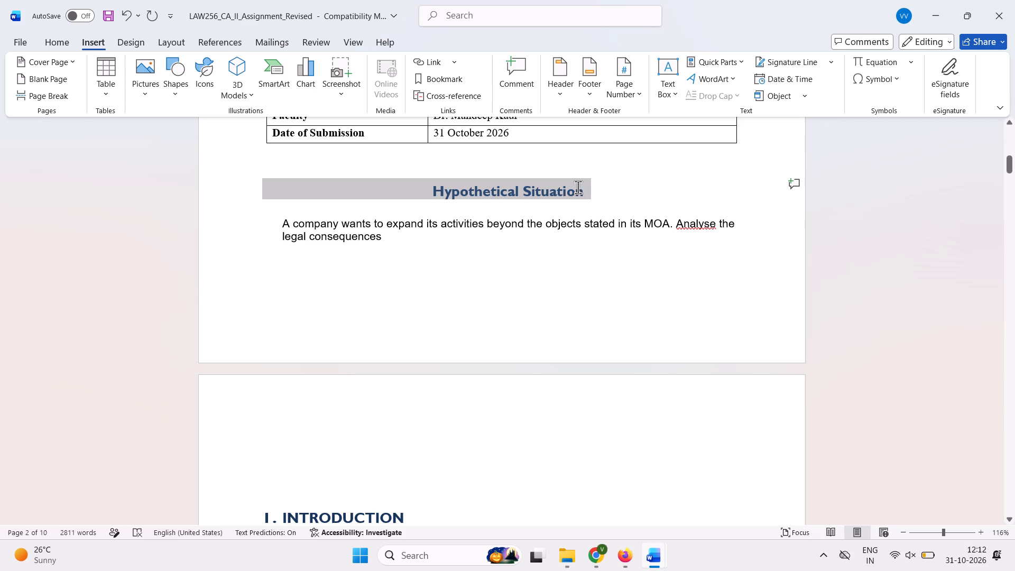
drag(578, 187, 583, 191)
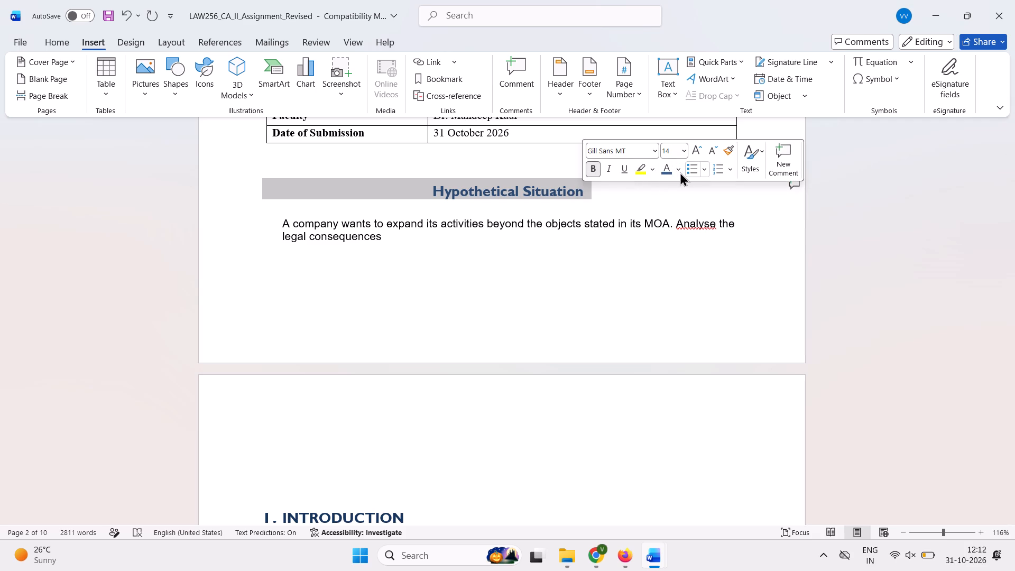
click(680, 170)
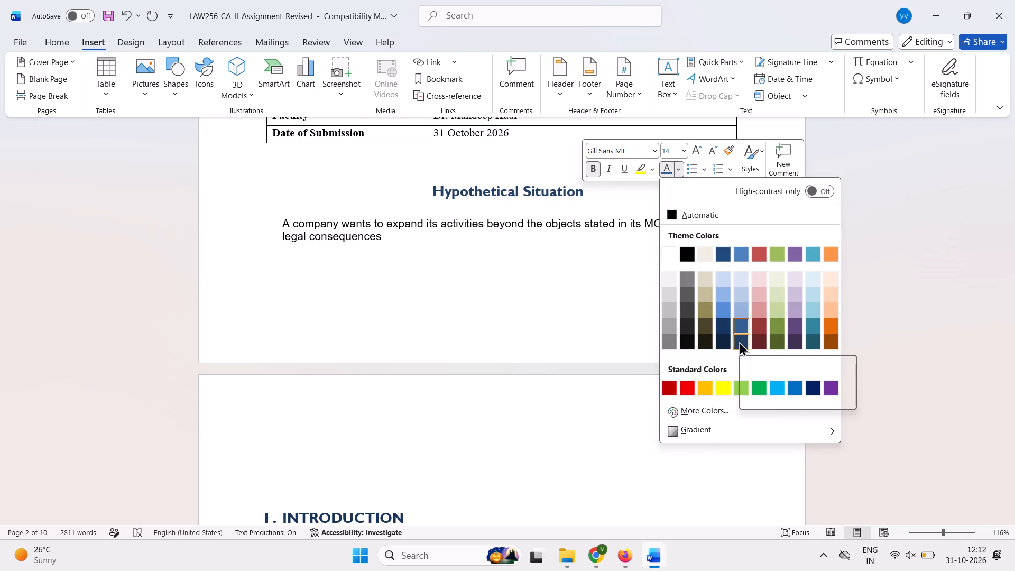
click(739, 342)
click(633, 374)
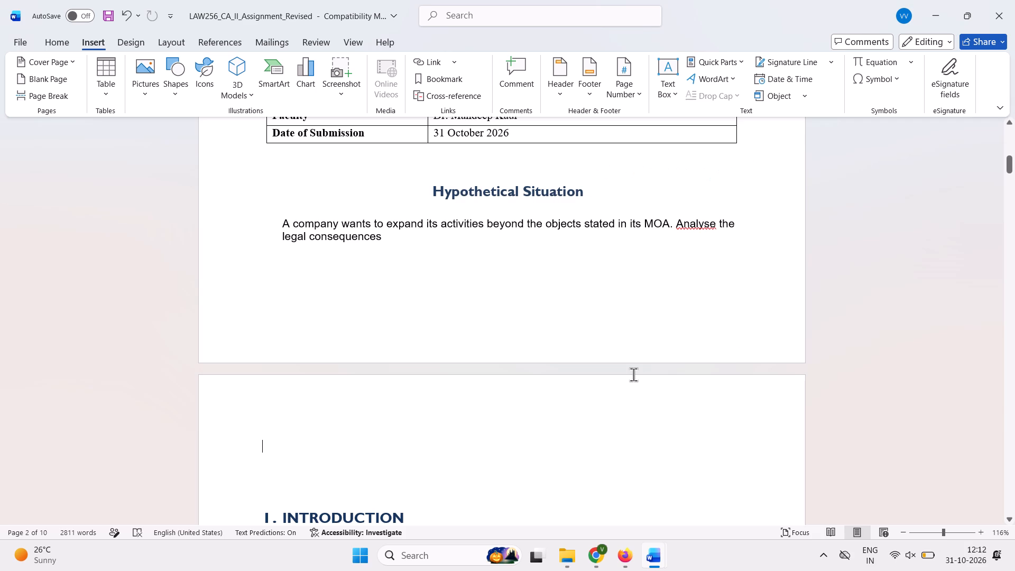
Compare the cover page's Hypothetical Situation heading with the numbered section headings on the following page.
scroll(633, 374, up, 1)
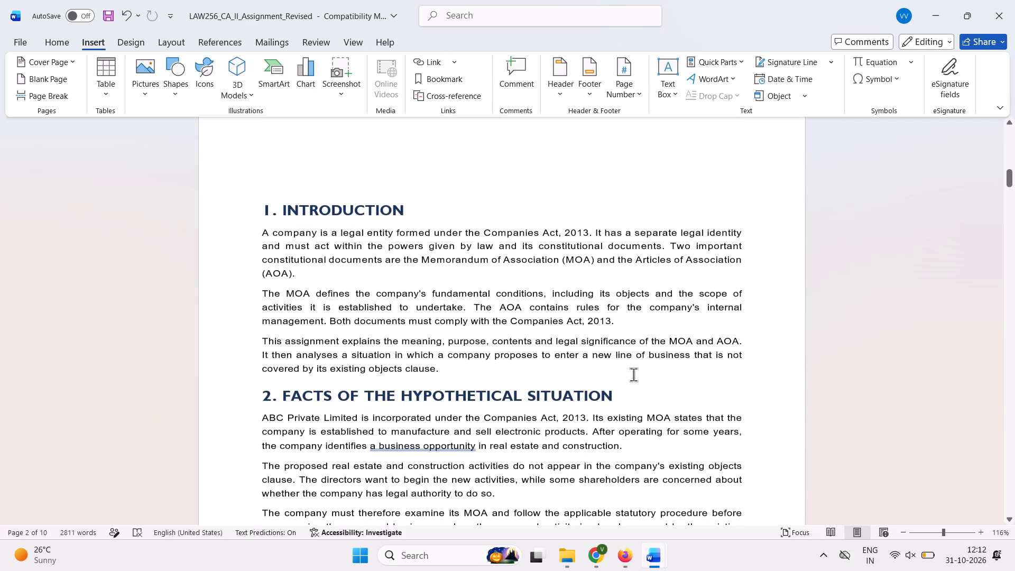
scroll(633, 374, up, 1)
scroll(549, 376, down, 2)
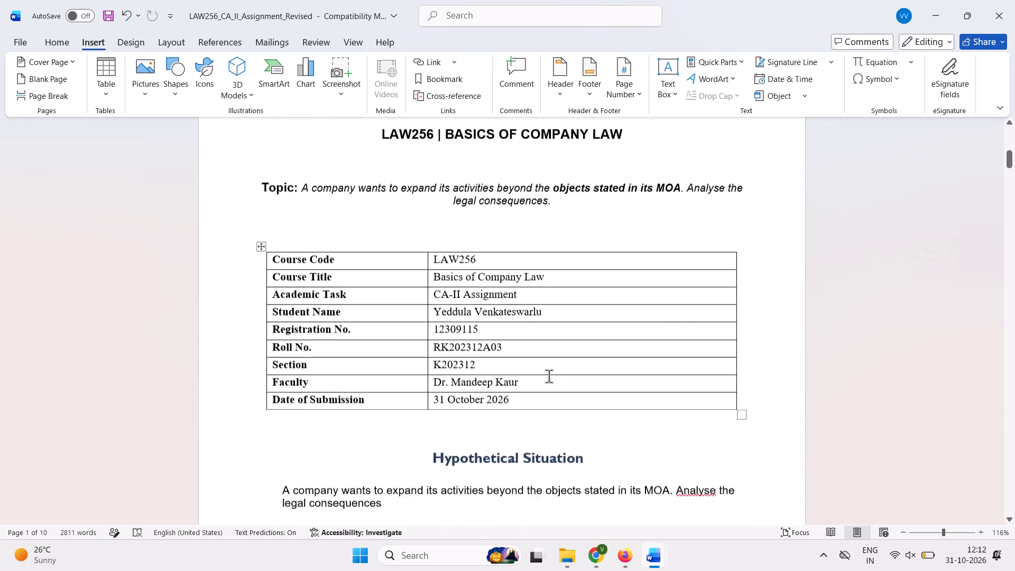
scroll(549, 376, down, 4)
scroll(549, 376, right, 2)
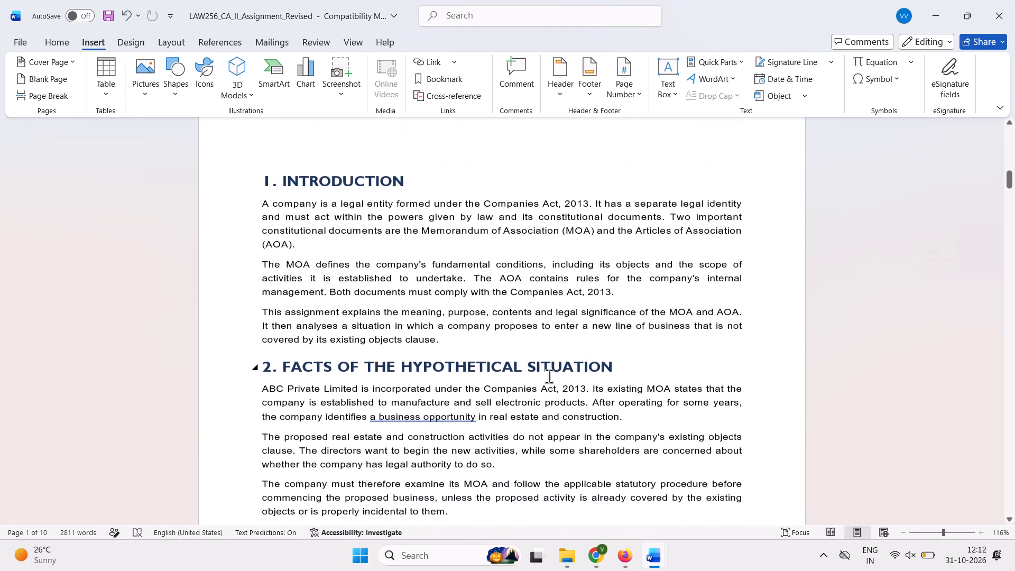
Replace the cover page's Hypothetical Situation heading with the words HYPOTHETICAL SITUATION copied from the section 2 heading.
scroll(549, 376, right, 1)
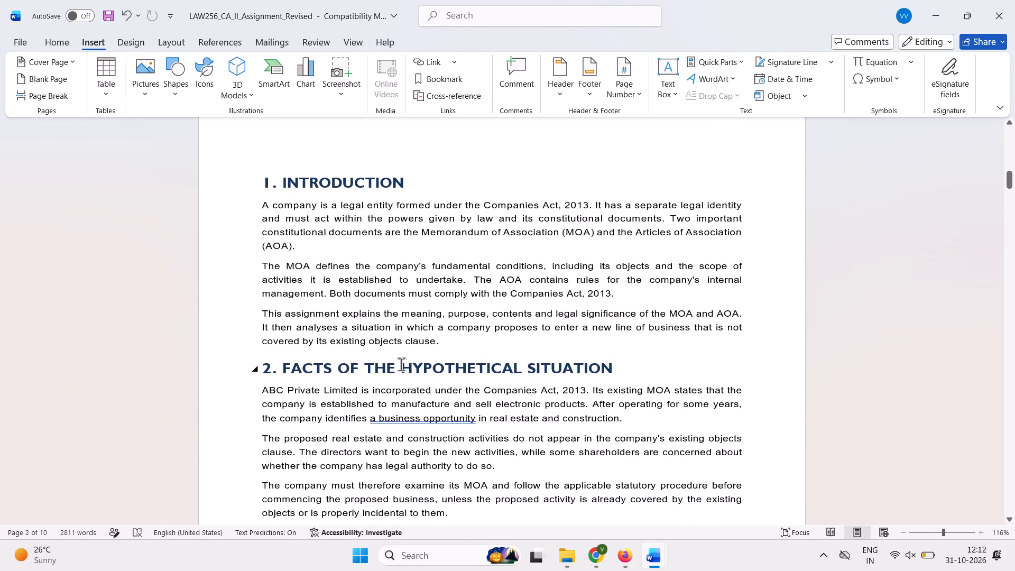
drag(401, 364, 615, 362)
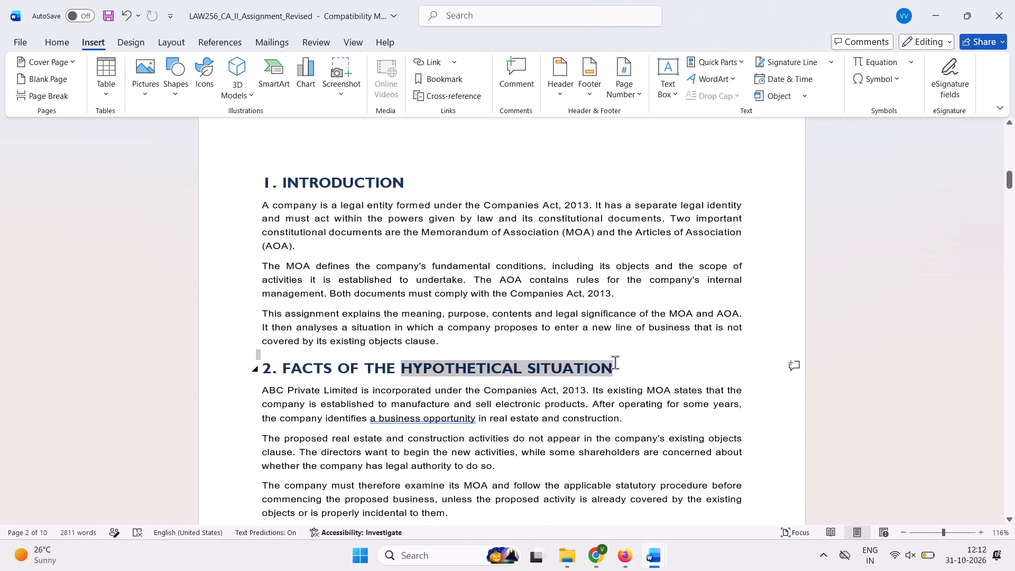
drag(615, 362, 610, 365)
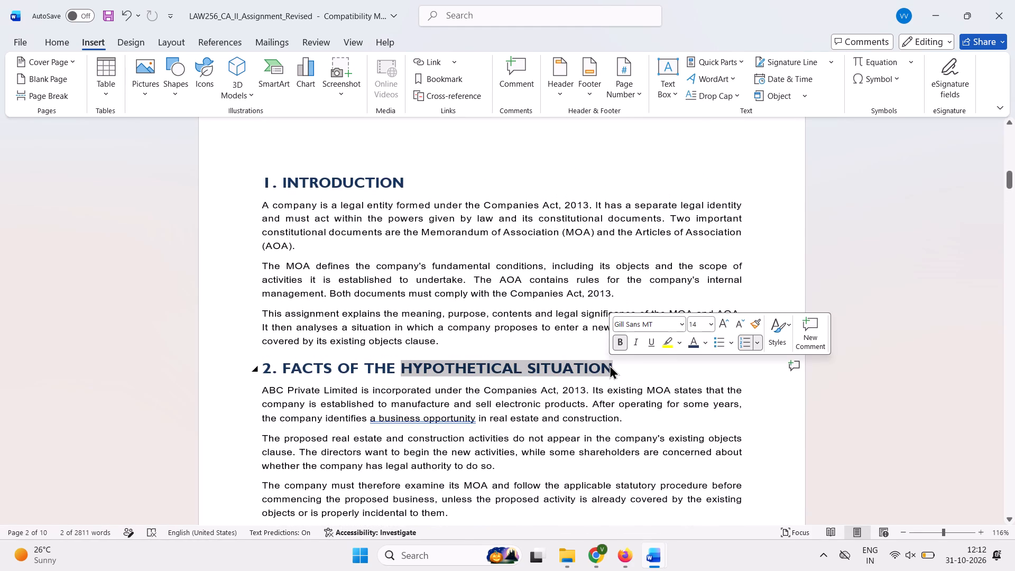
key(ctrl+c)
scroll(610, 365, up, 3)
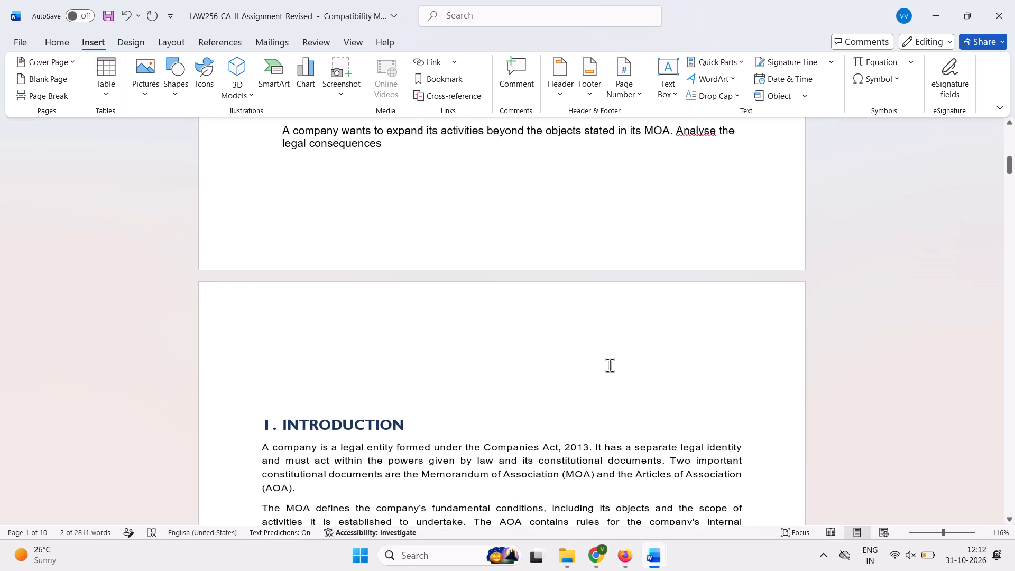
scroll(610, 365, up, 2)
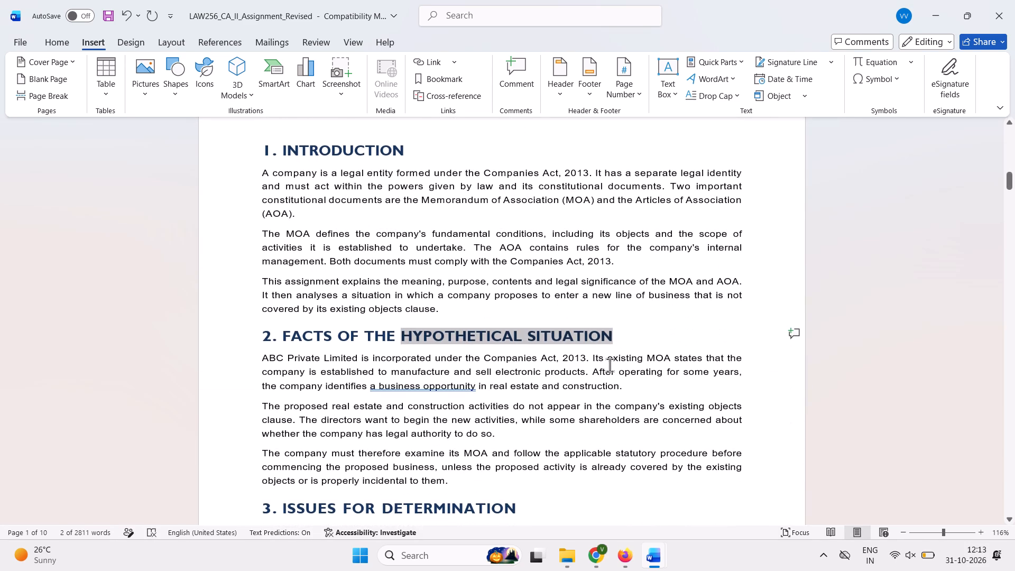
scroll(610, 365, up, 1)
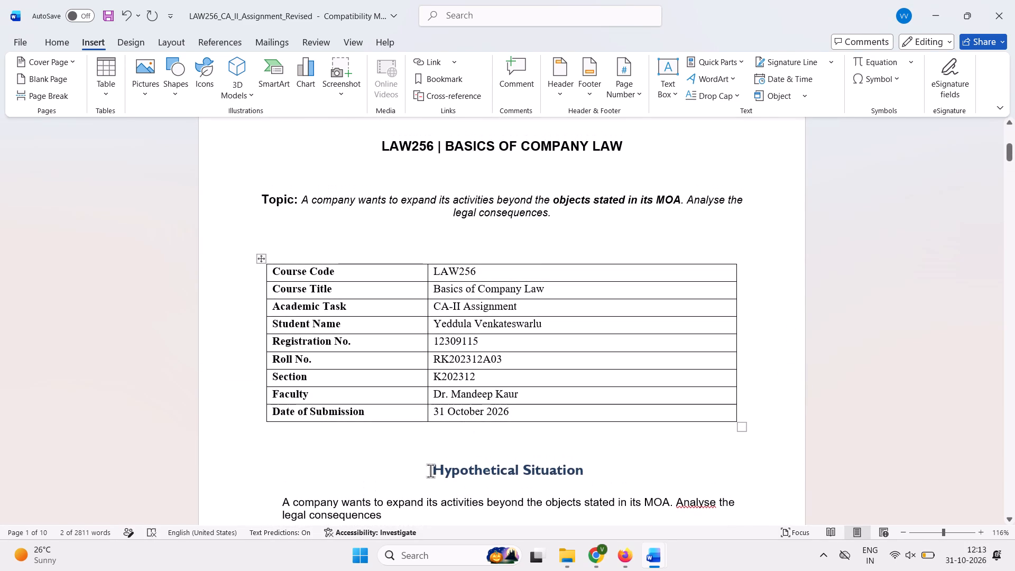
drag(430, 466, 585, 469)
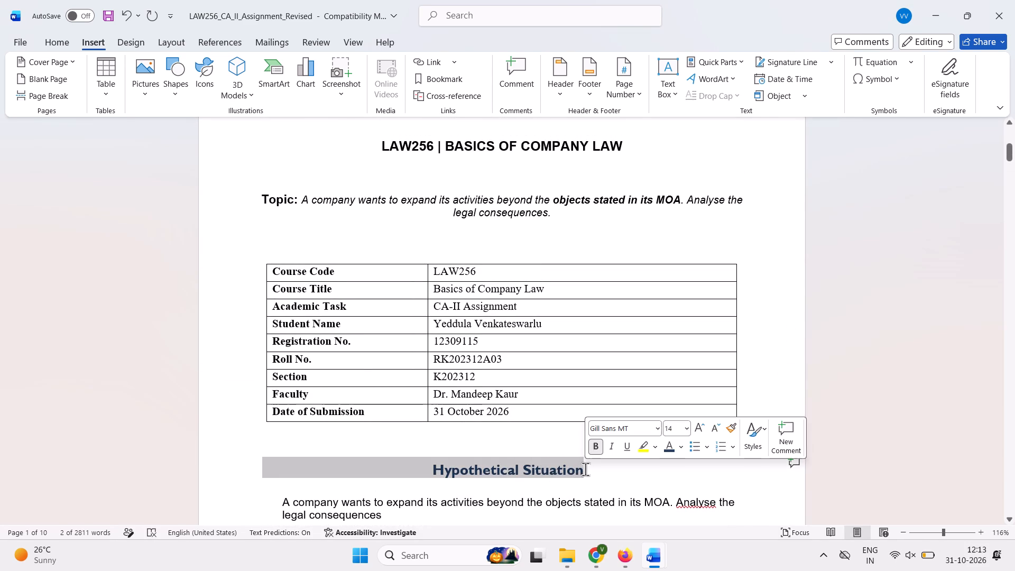
key(ctrl+v)
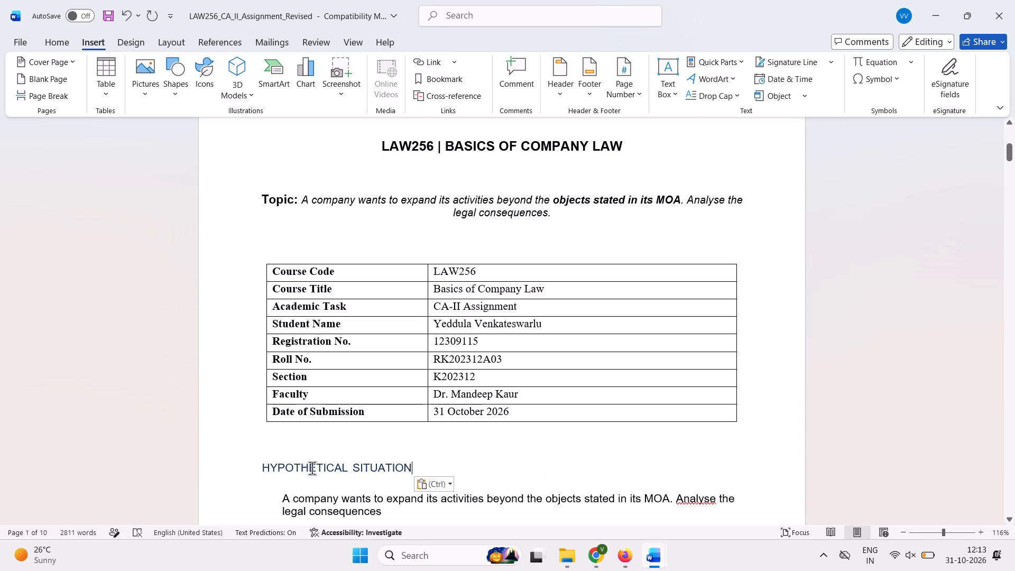
Shift the pasted HYPOTHETICAL SITUATION heading towards the middle of the line by inserting about 20 leading spaces.
click(261, 466)
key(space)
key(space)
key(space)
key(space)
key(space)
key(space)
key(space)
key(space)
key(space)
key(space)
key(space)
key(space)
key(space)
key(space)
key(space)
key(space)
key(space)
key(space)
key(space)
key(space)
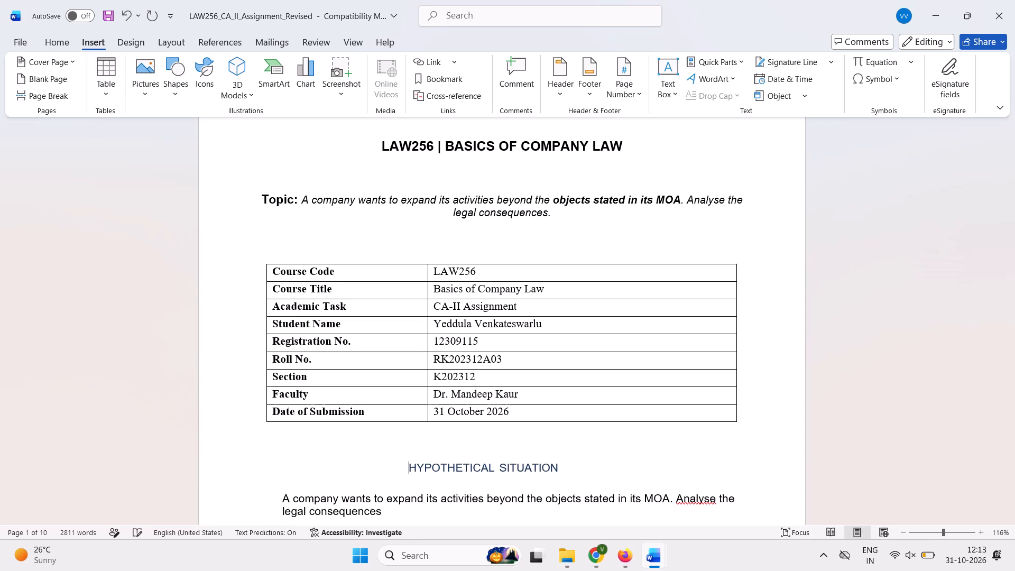
Make the cover page's HYPOTHETICAL SITUATION heading bold and set its font size to 14.
drag(407, 470, 535, 471)
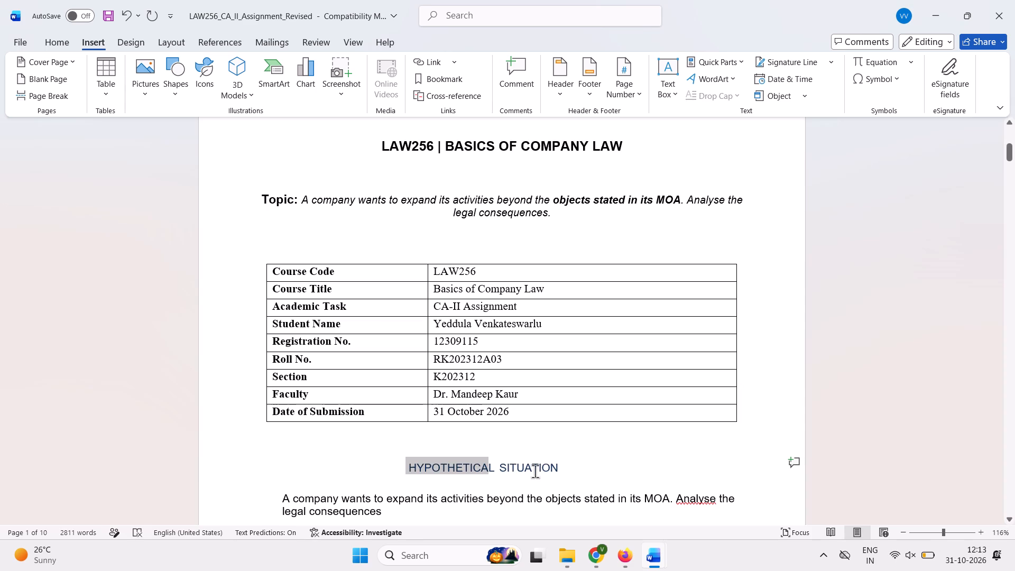
drag(535, 471, 589, 473)
click(598, 451)
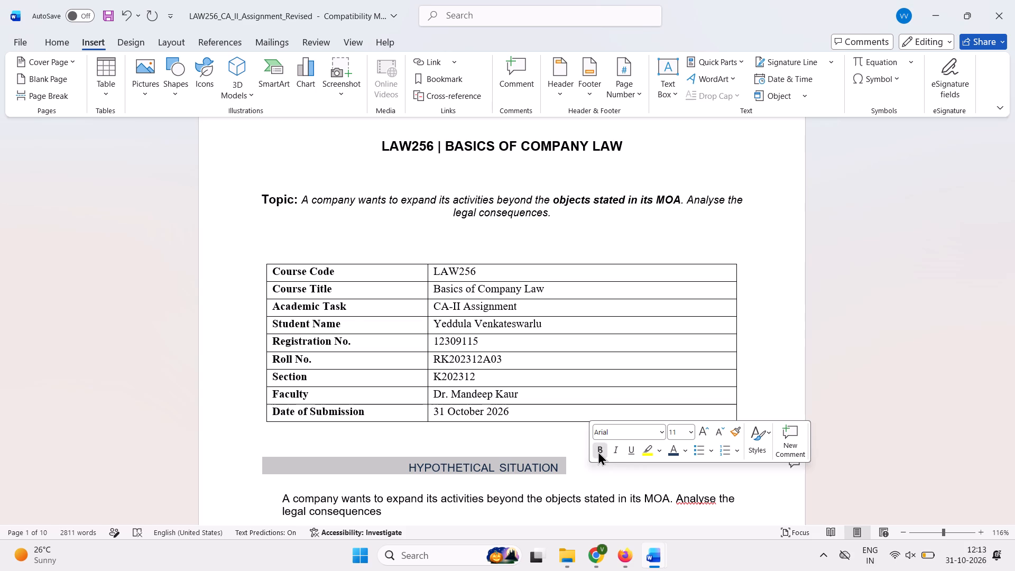
click(692, 434)
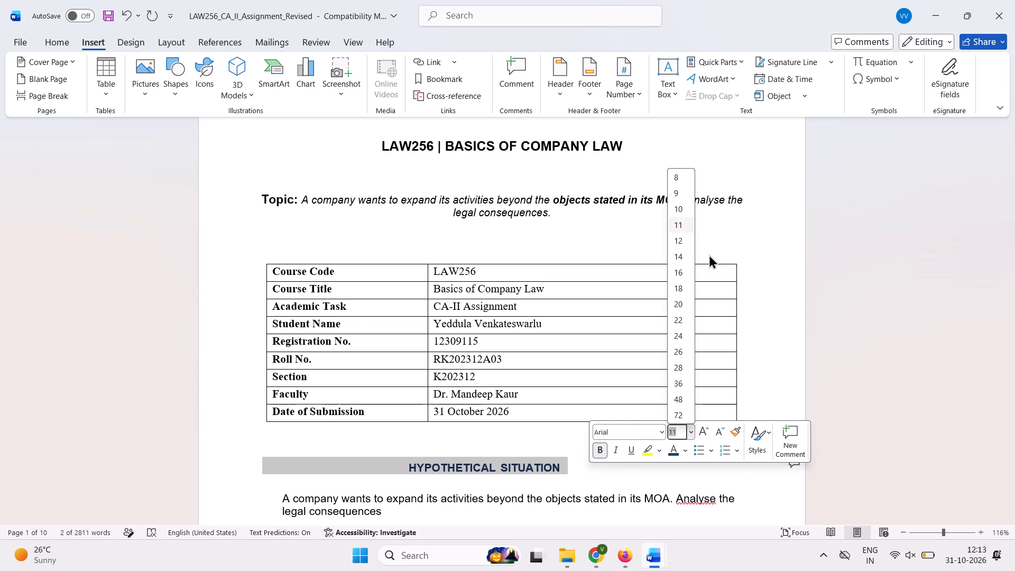
click(681, 254)
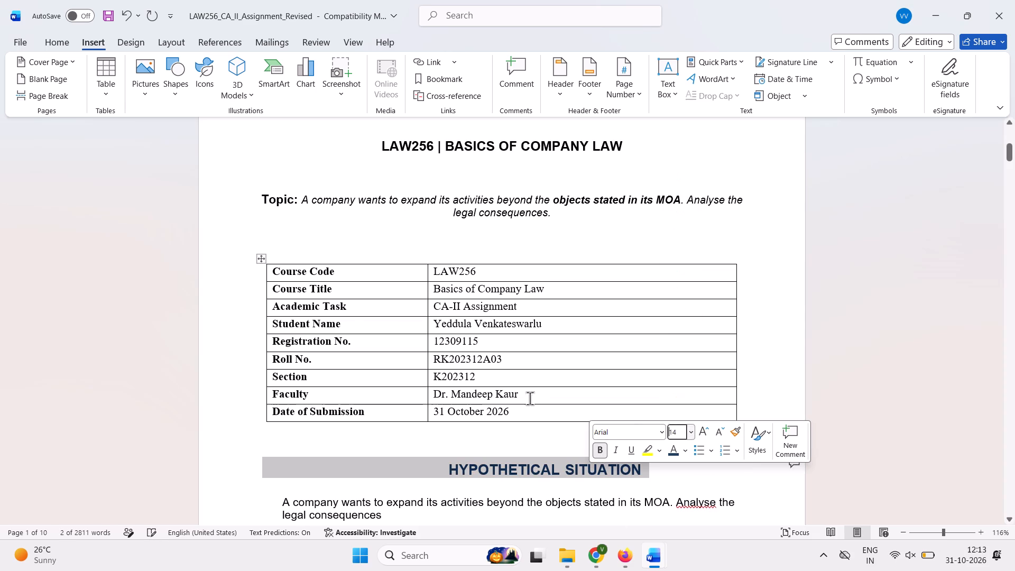
click(441, 487)
Remove 12 of the leading spaces before the HYPOTHETICAL SITUATION heading so it sits centred below the details table.
scroll(441, 487, down, 1)
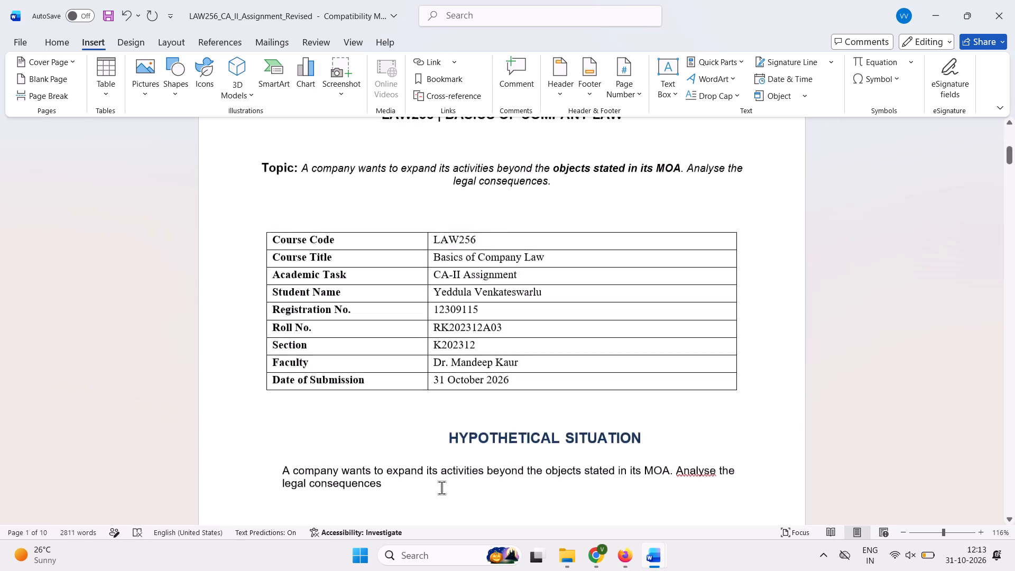
scroll(441, 487, down, 1)
click(442, 343)
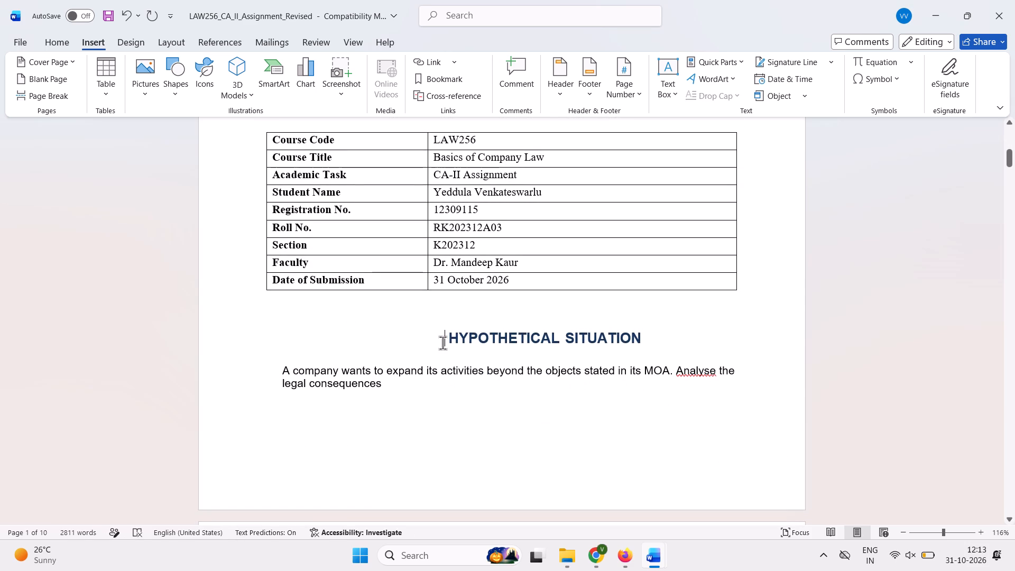
key(BackSpace)
key(BackSpace)
key(BackSpace)
key(BackSpace)
key(BackSpace)
key(BackSpace)
key(BackSpace)
key(BackSpace)
key(BackSpace)
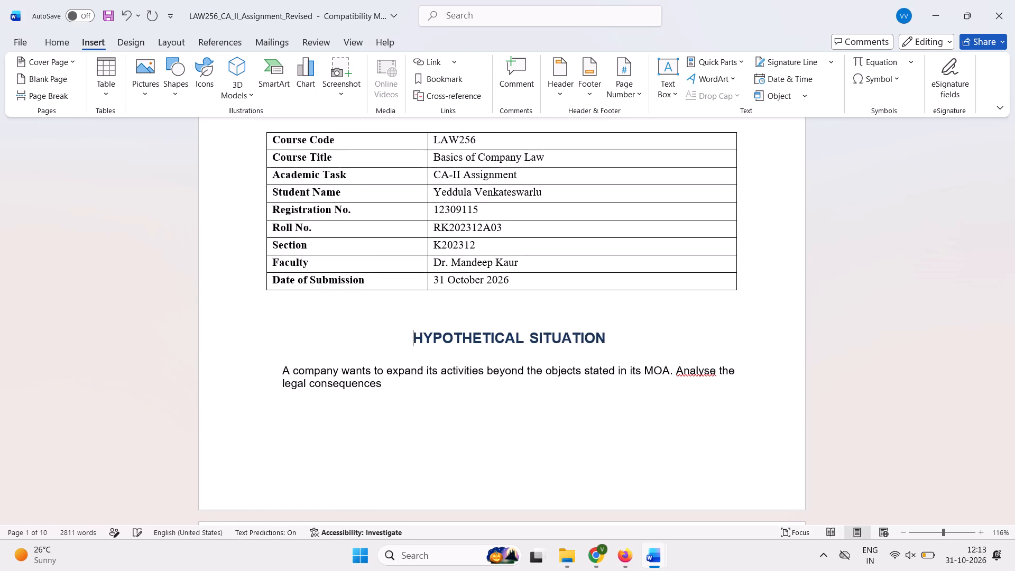
key(BackSpace)
key(BackSpace)
key(BackSpace)
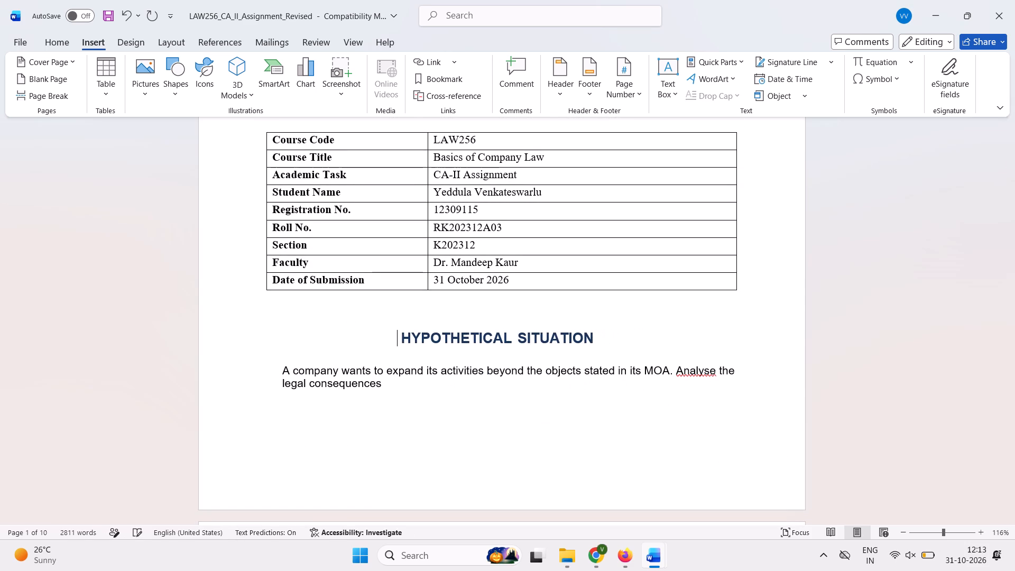
click(457, 419)
Underline the cover page's HYPOTHETICAL SITUATION heading.
drag(403, 338, 568, 338)
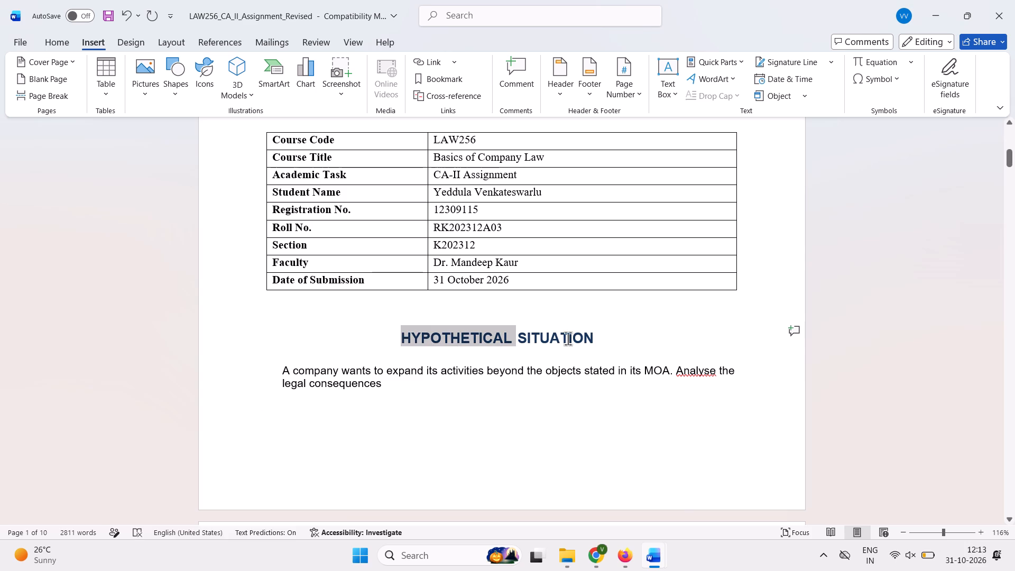
drag(568, 338, 625, 332)
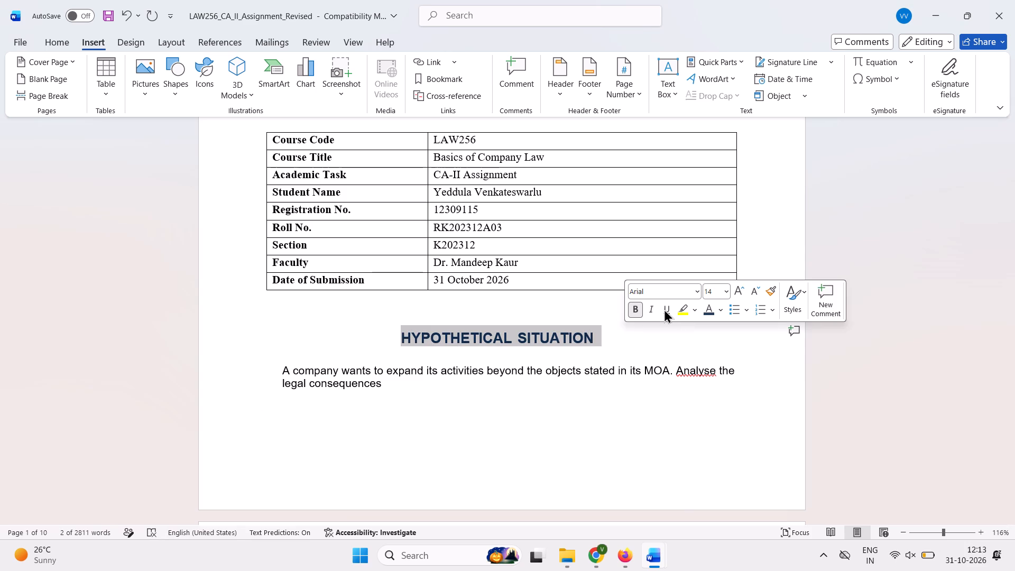
click(664, 309)
click(613, 440)
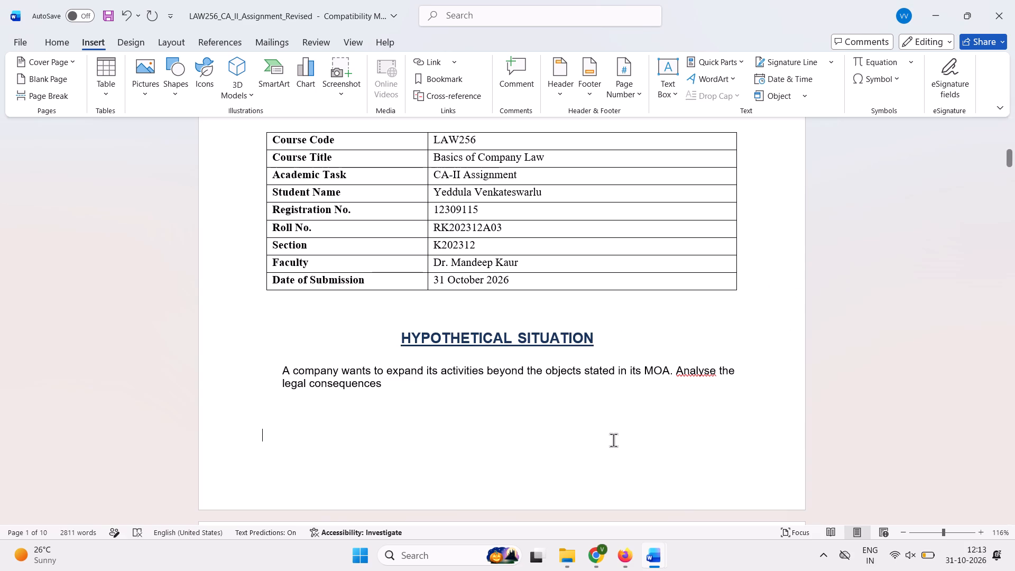
Delete the blank lines above the 1. Introduction heading, keeping the heading at the start of page 2.
scroll(613, 440, down, 2)
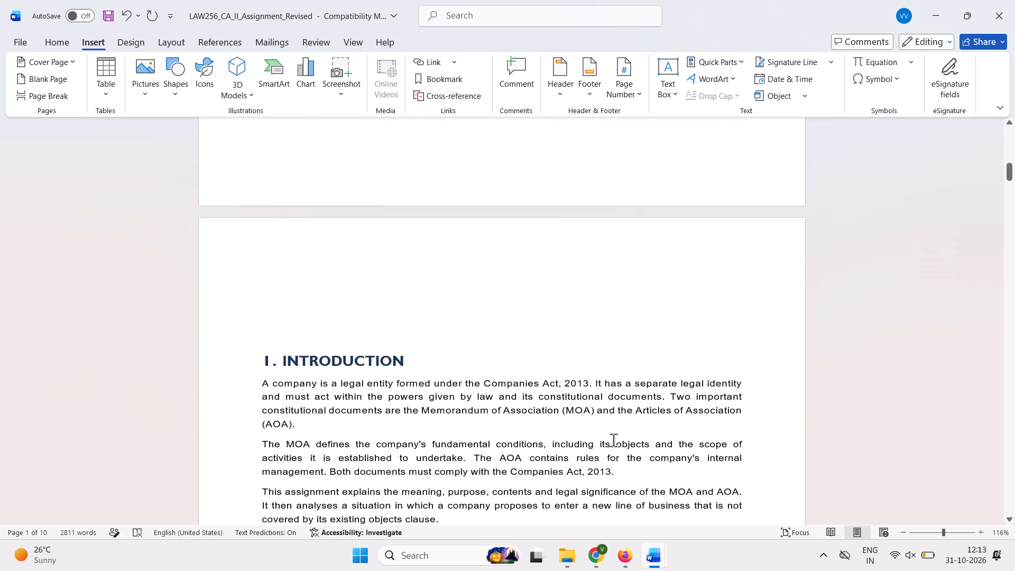
scroll(613, 440, down, 1)
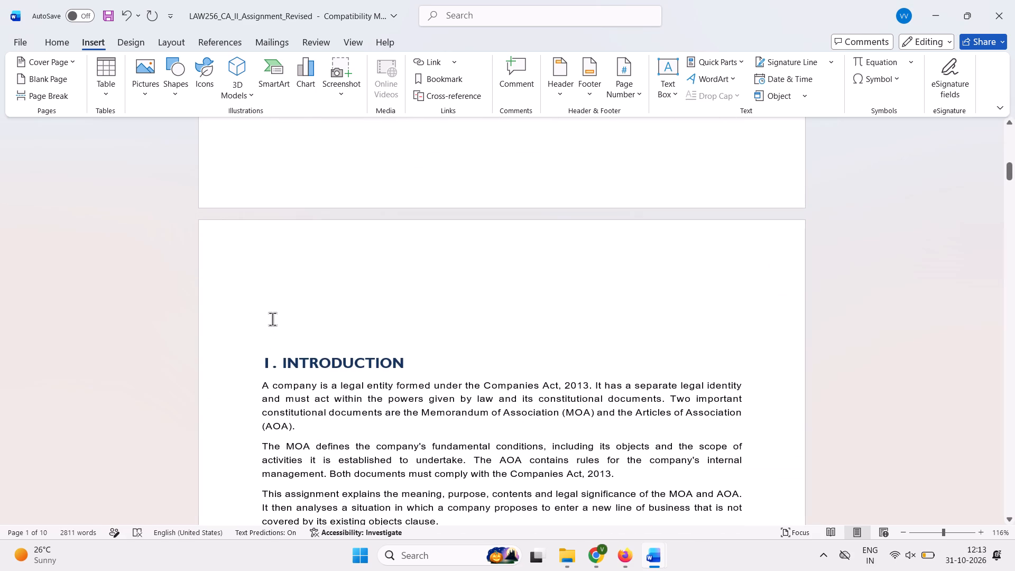
click(272, 319)
key(BackSpace)
key(BackSpace)
key(BackSpace)
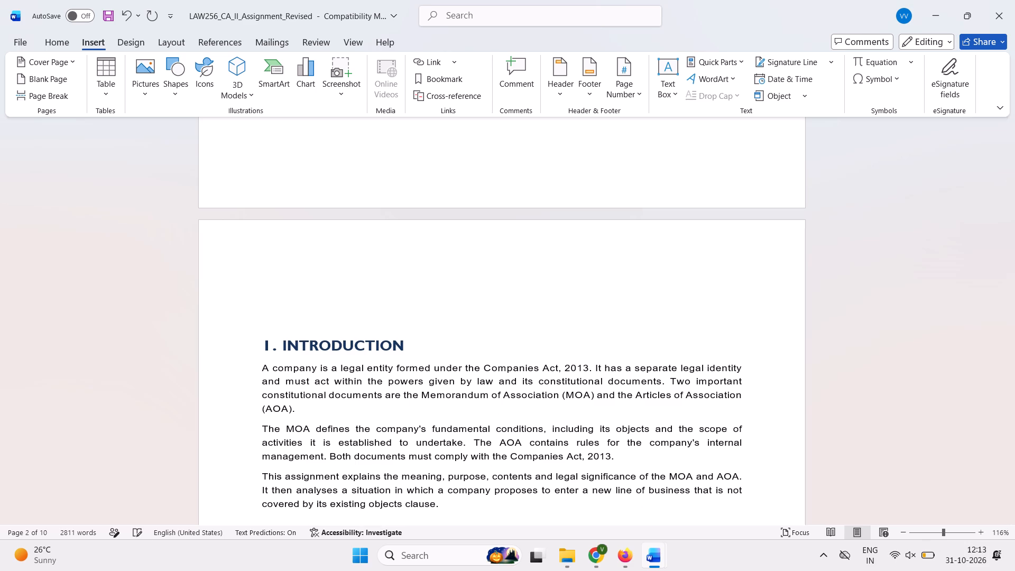
key(BackSpace)
key(BackSpace)
key(BackSpace)
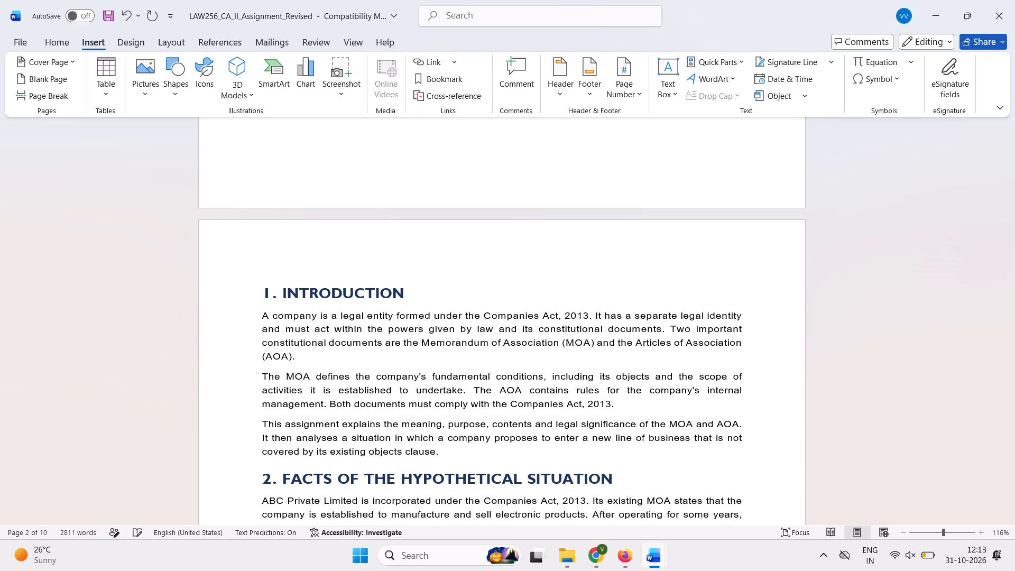
key(BackSpace)
key(Return)
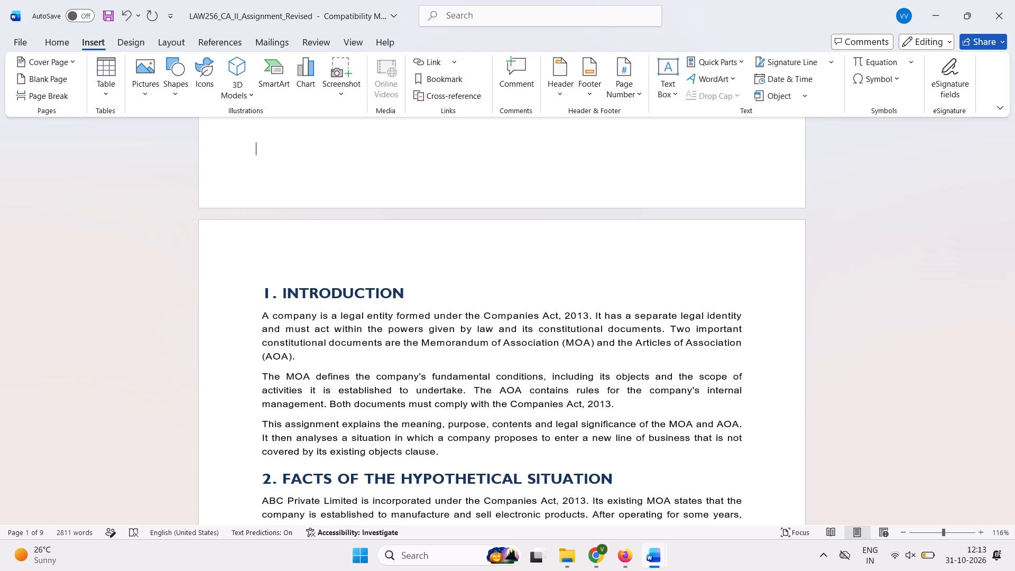
Bring up the spelling suggestions for the word Analyse in the cover page's hypothetical situation text.
scroll(708, 391, up, 1)
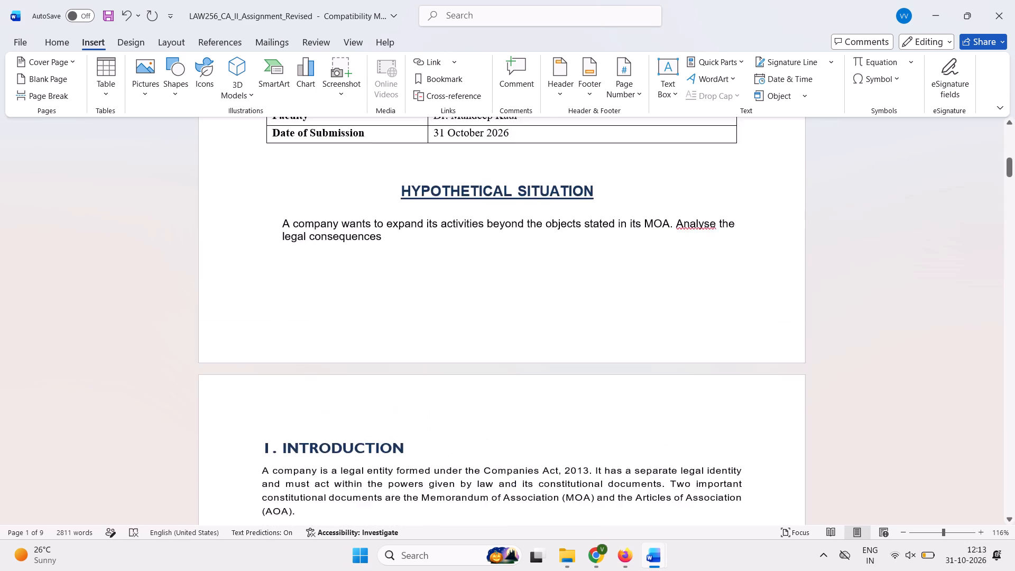
scroll(708, 391, up, 2)
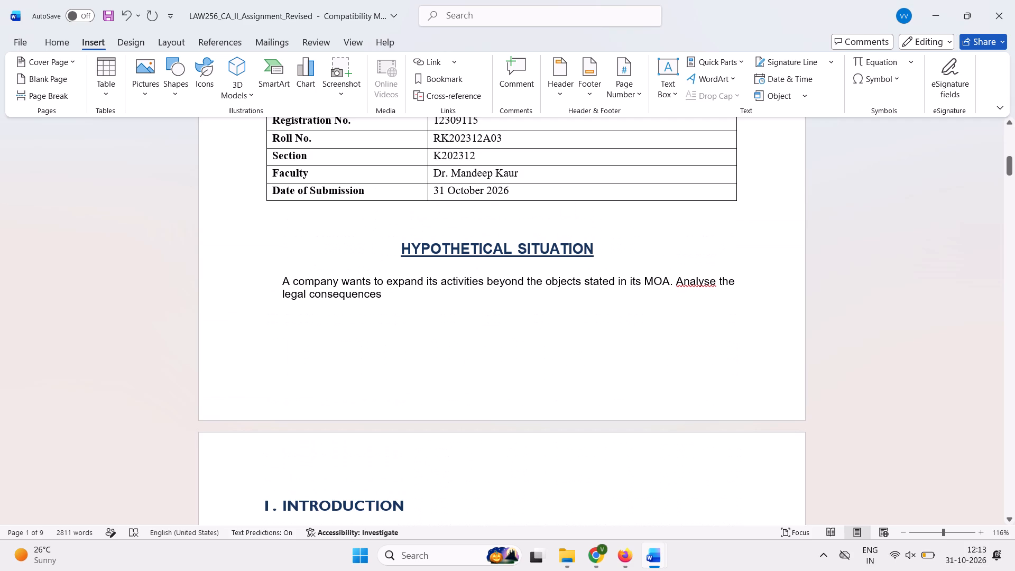
click(705, 285)
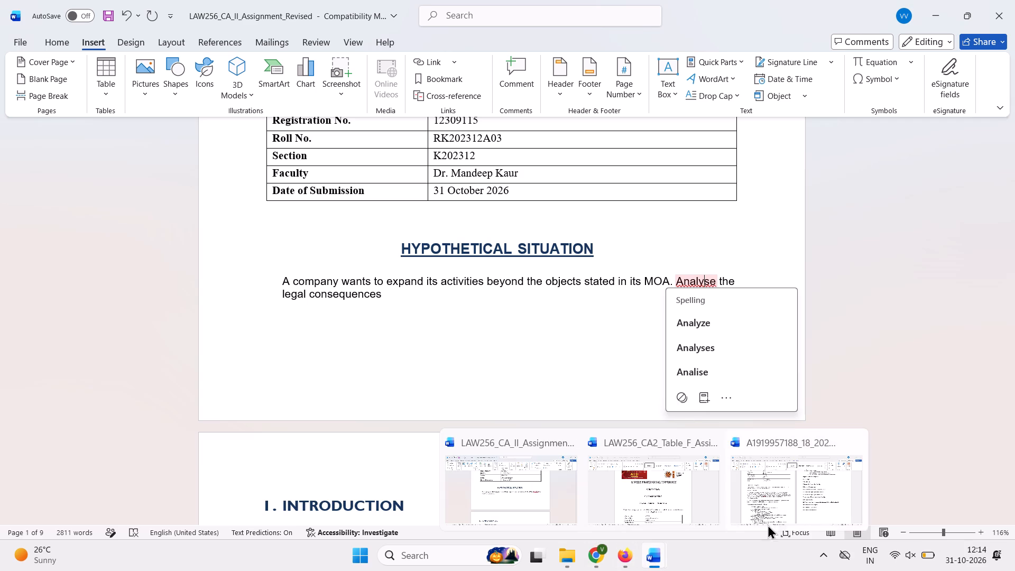
Switch to the assignment brief document and review its suggested format, evaluation criteria and assigned situations.
click(779, 508)
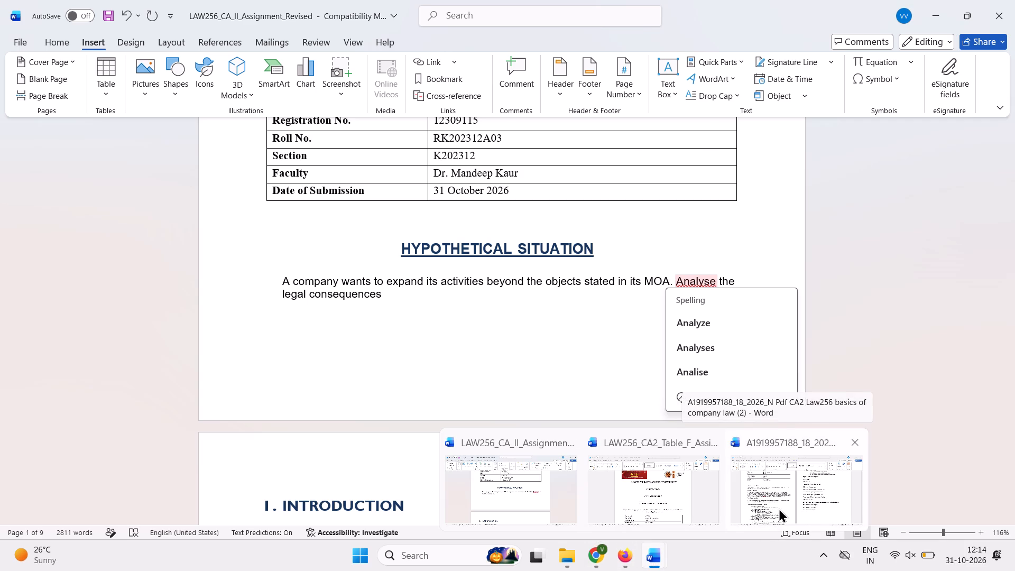
scroll(589, 461, down, 1)
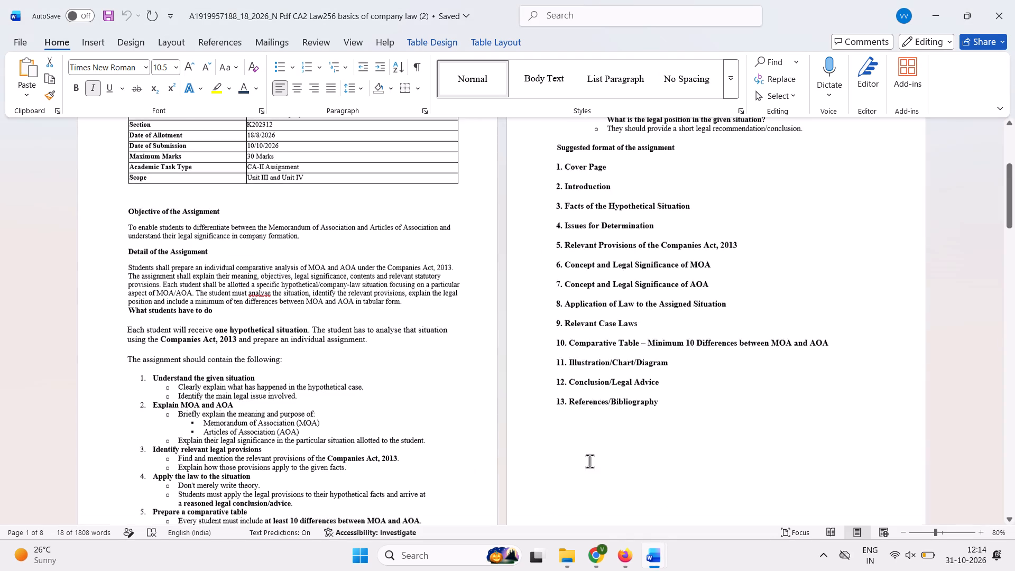
scroll(589, 461, down, 3)
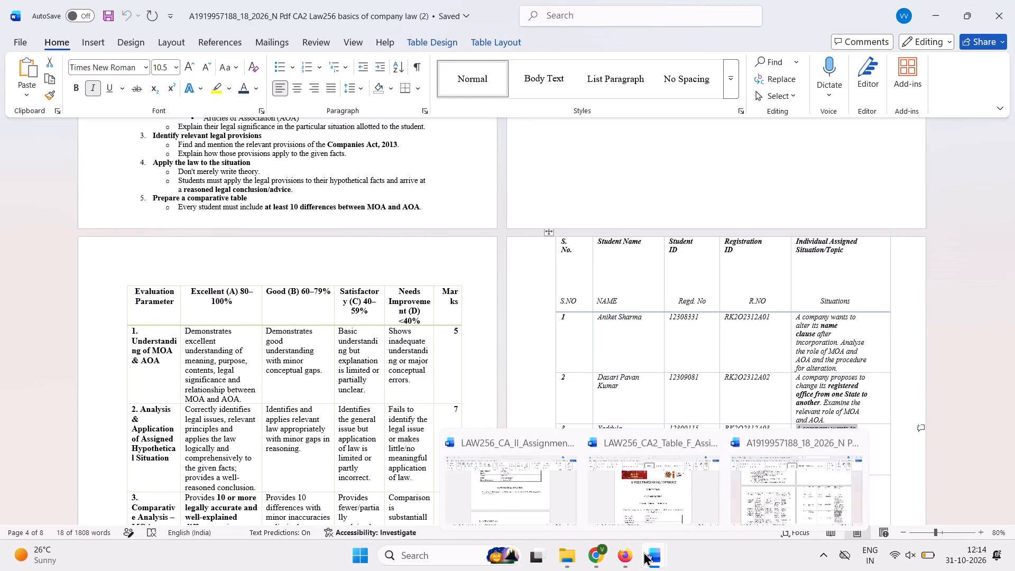
Return to the revised assignment and replace "a business opportunity" with the suggested "business opportunities" in section 2's first paragraph.
click(532, 513)
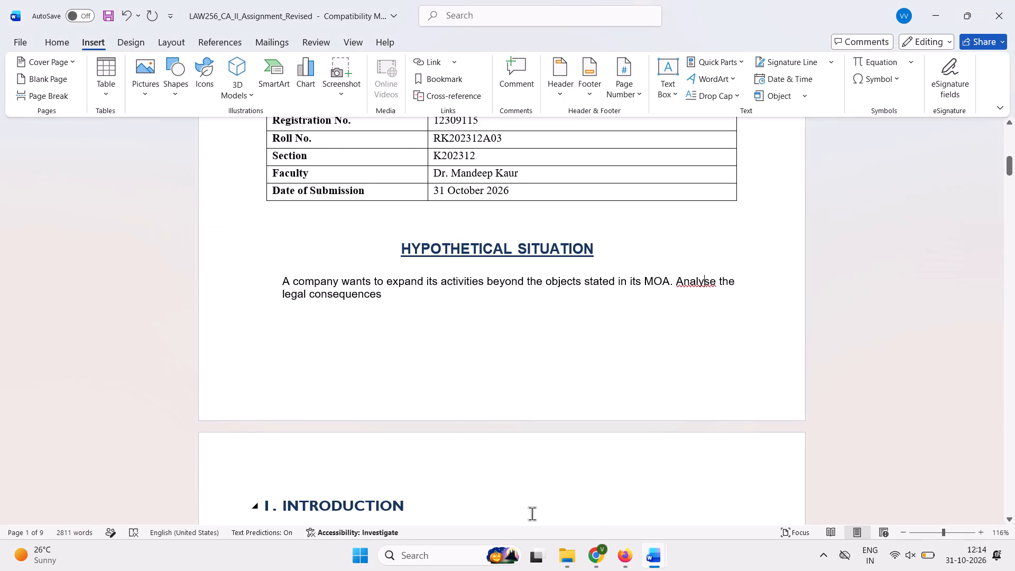
scroll(532, 513, down, 1)
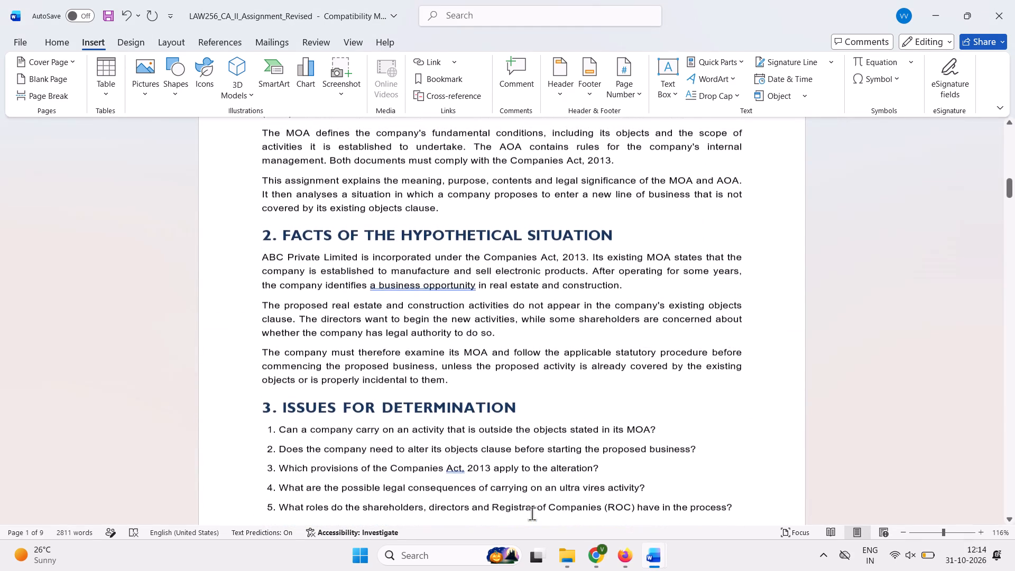
scroll(532, 513, down, 2)
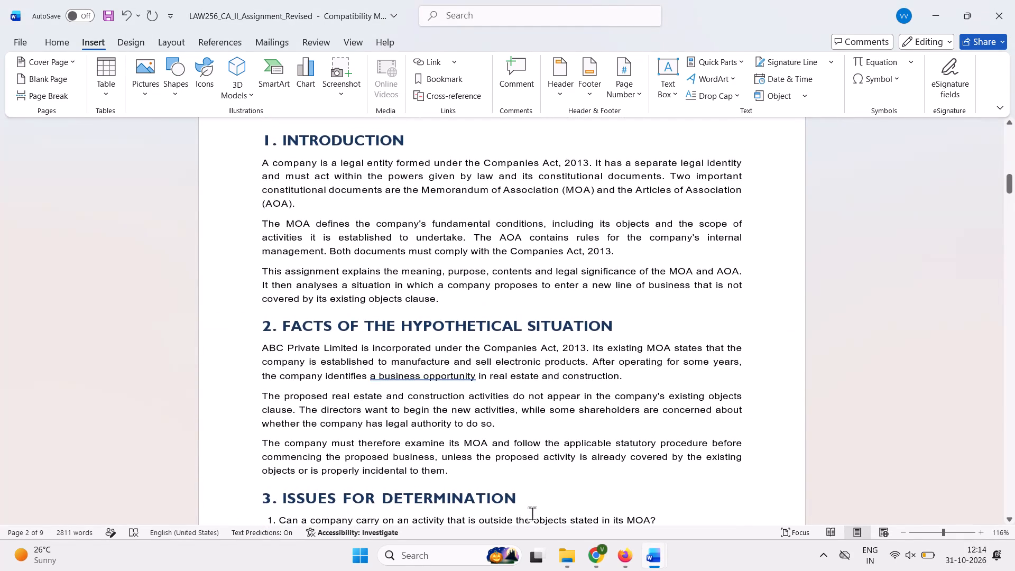
drag(532, 513, 464, 410)
click(464, 410)
click(426, 378)
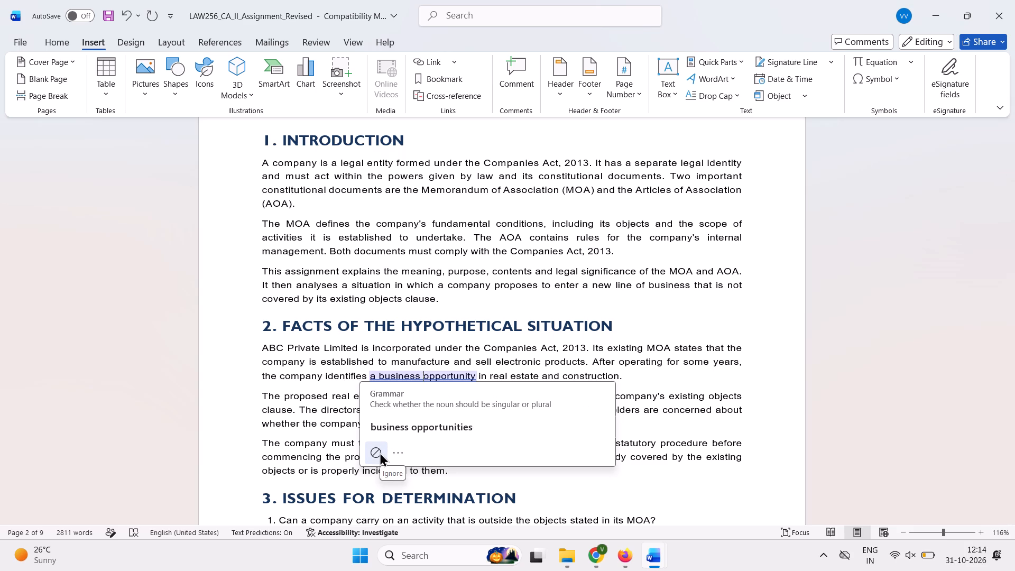
click(412, 427)
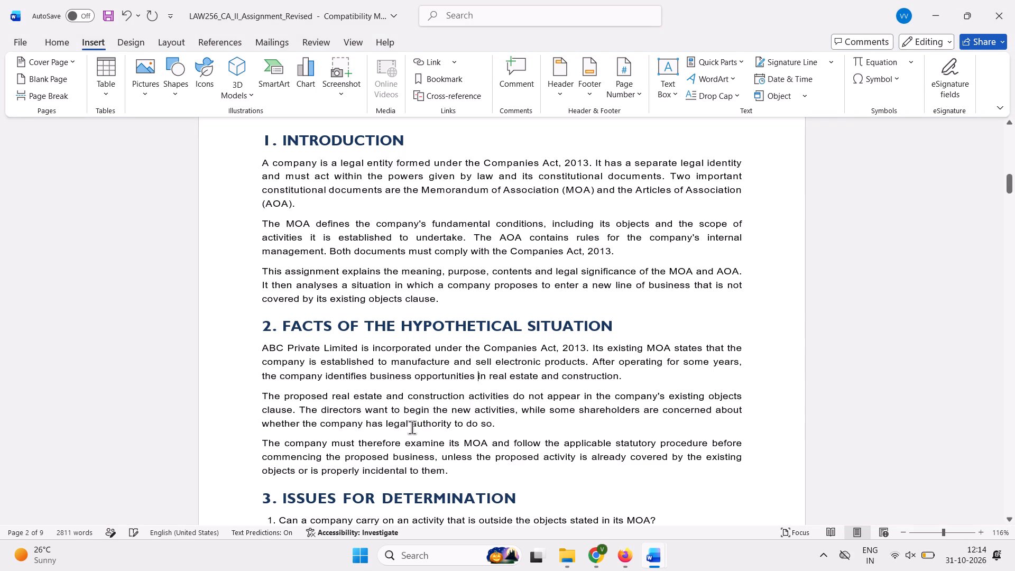
Review the remaining sections of the assignment through to the references, then check the overall page layout with several pages in view.
scroll(514, 410, down, 3)
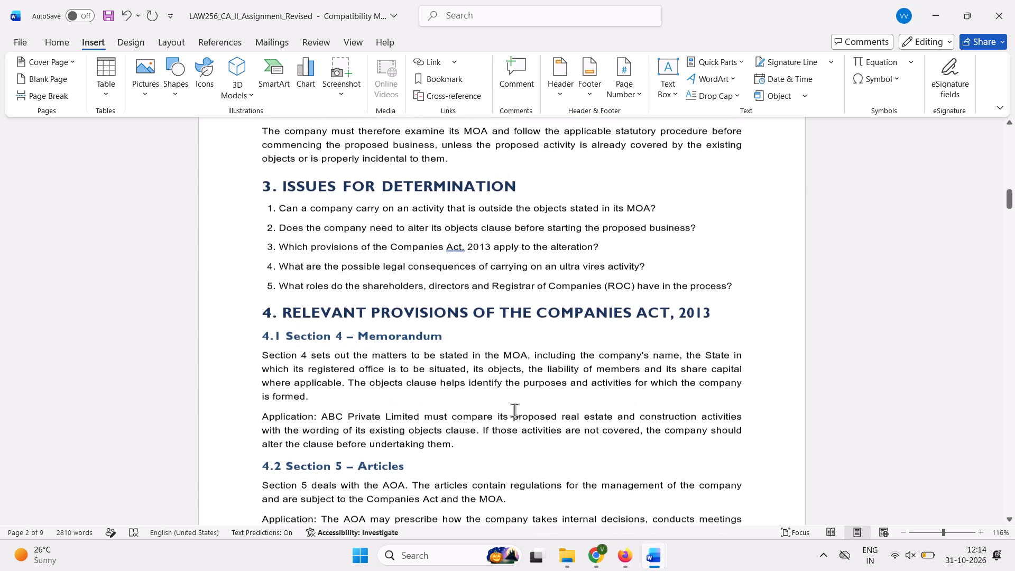
scroll(514, 360, down, 2)
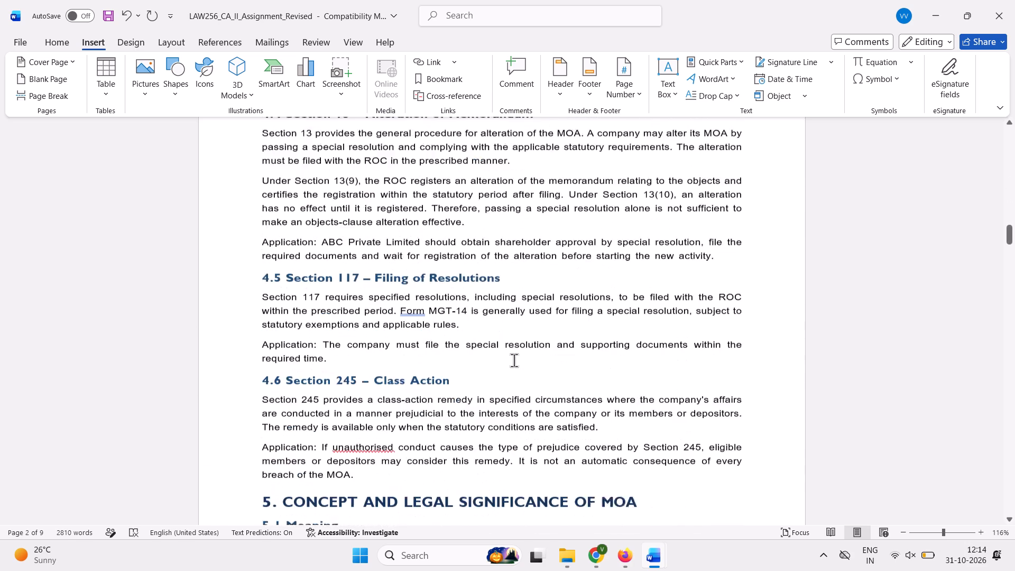
scroll(514, 360, down, 4)
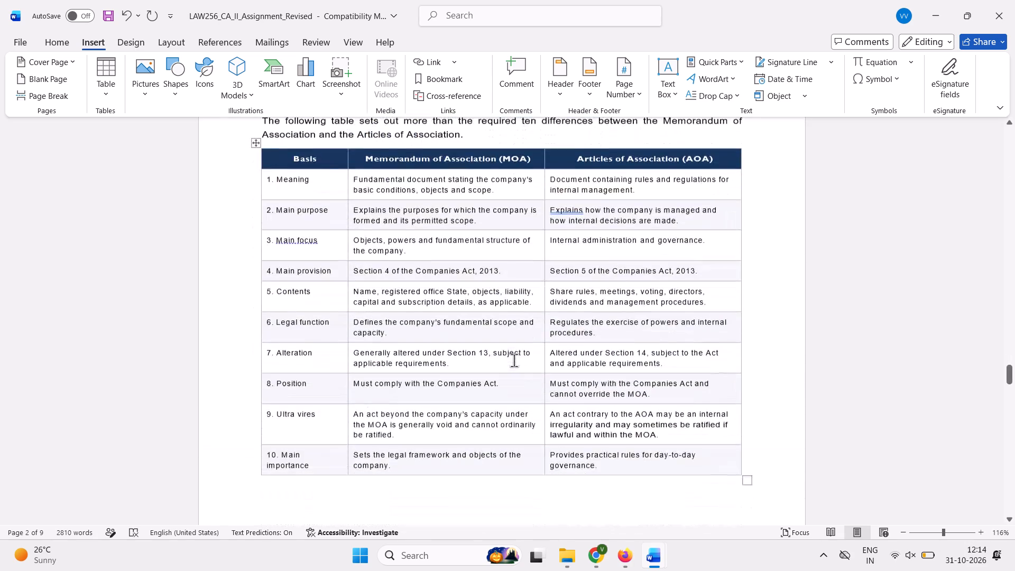
scroll(514, 360, down, 7)
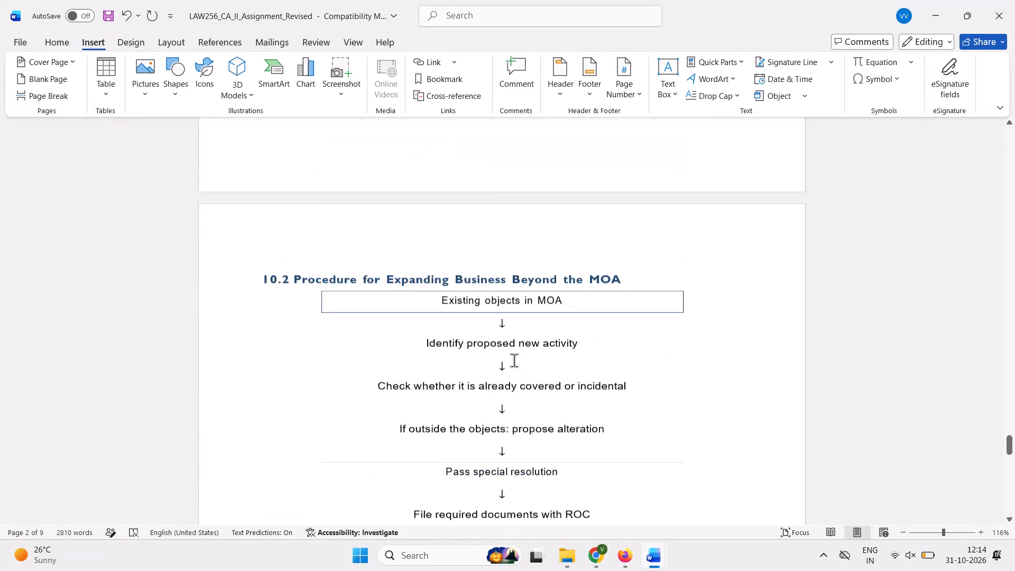
ctrl+scroll(514, 360, down, 4)
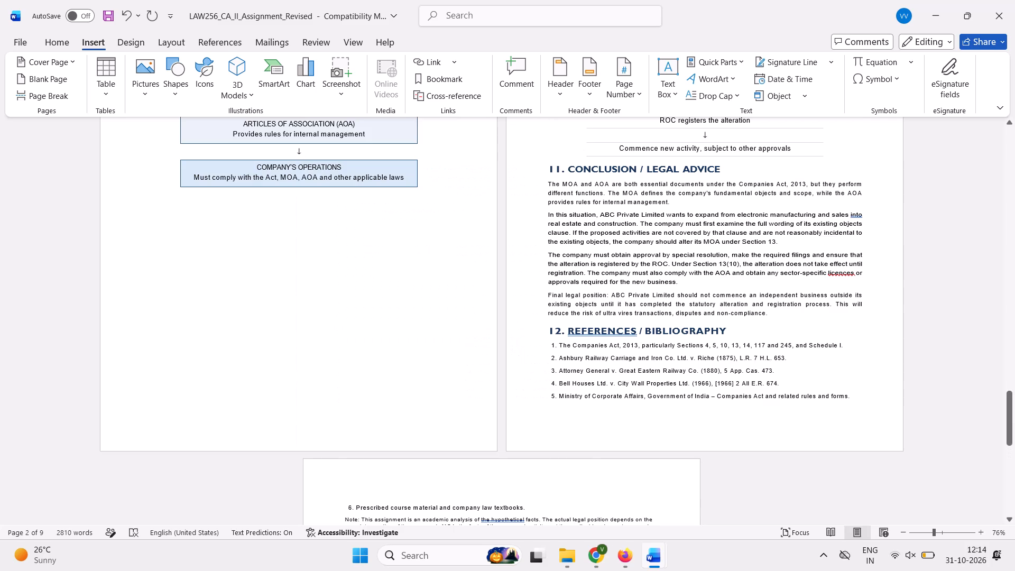
scroll(514, 360, up, 18)
ctrl+scroll(514, 360, down, 2)
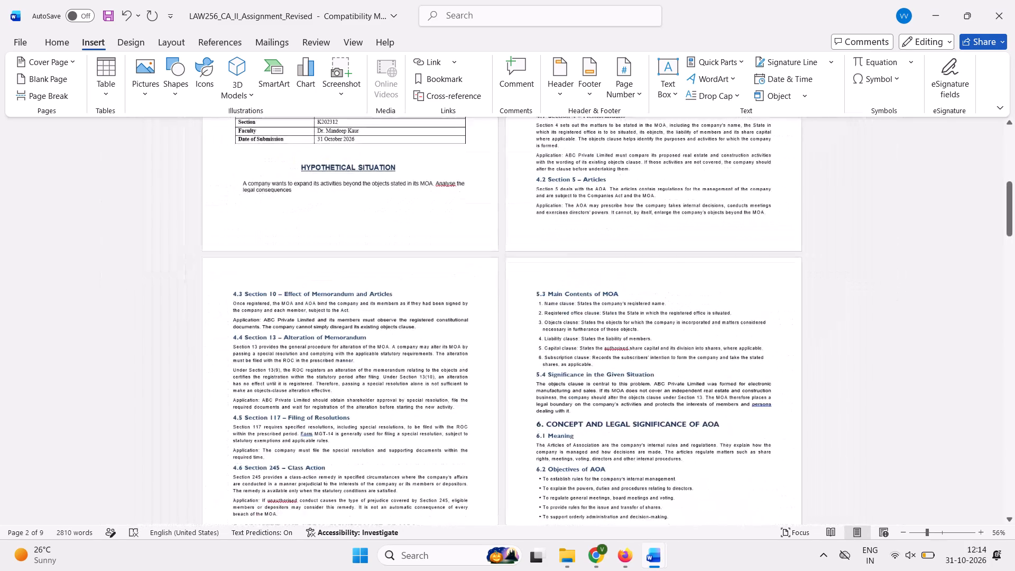
scroll(514, 360, up, 20)
scroll(514, 360, up, 1)
scroll(514, 360, down, 1)
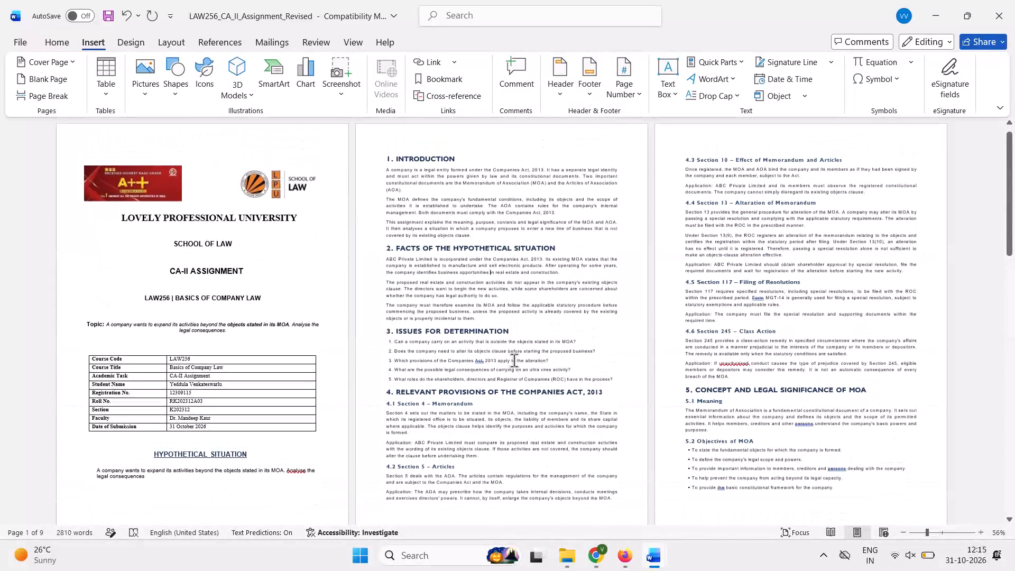
Ignore the spelling flag on the word Analyse in the cover page's hypothetical situation text.
scroll(514, 360, down, 2)
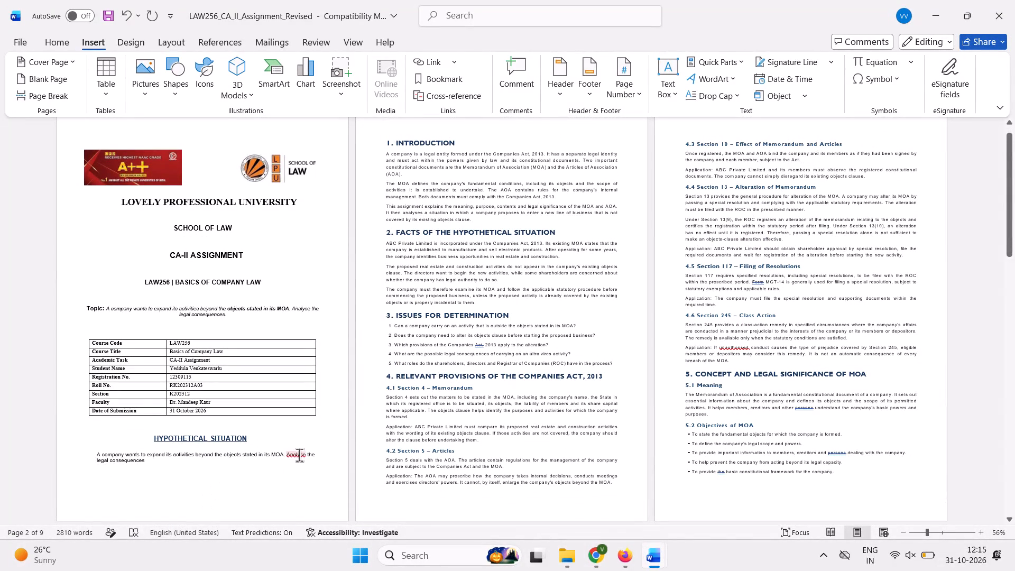
click(300, 454)
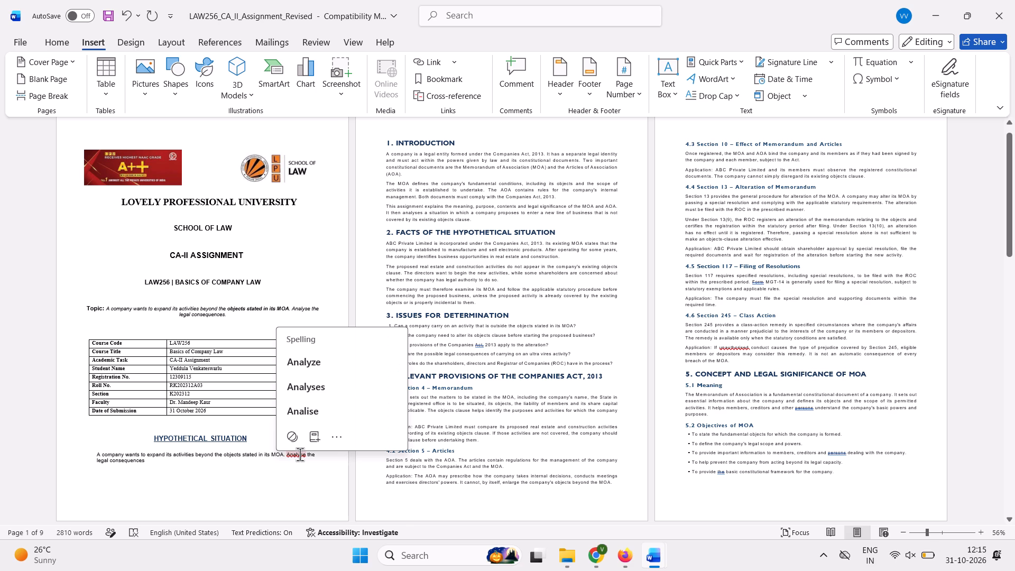
click(297, 487)
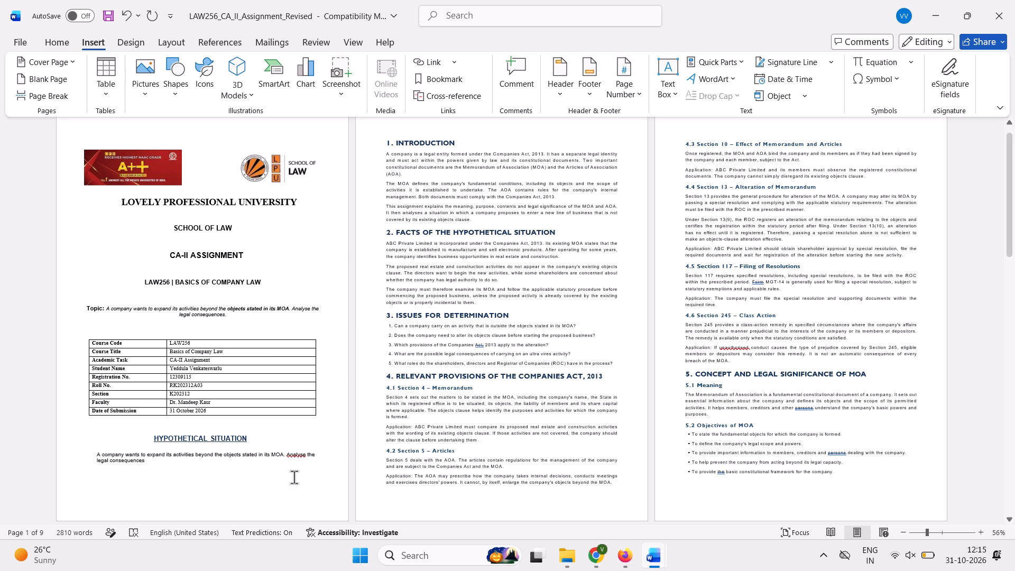
click(297, 460)
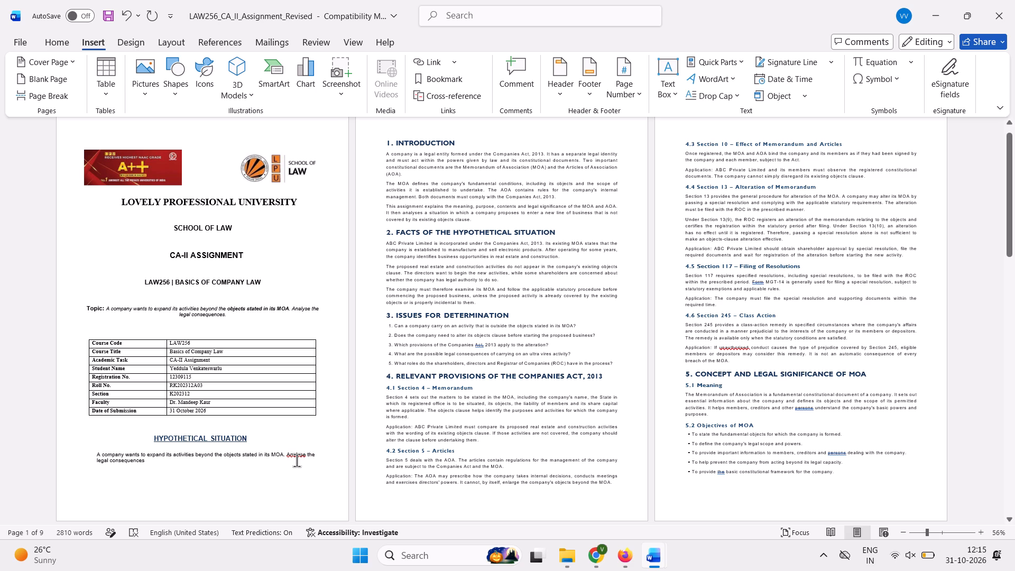
click(298, 456)
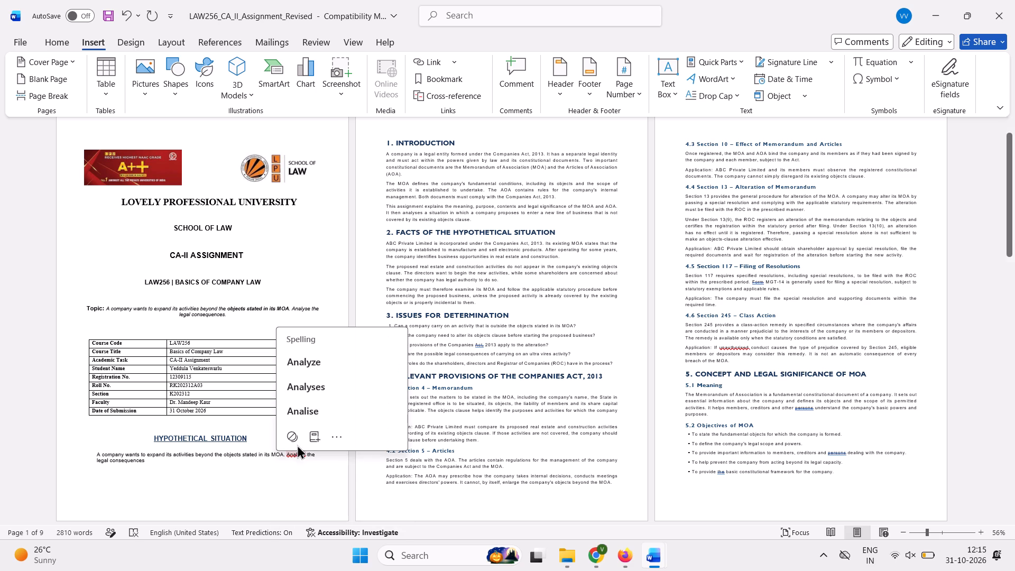
click(294, 435)
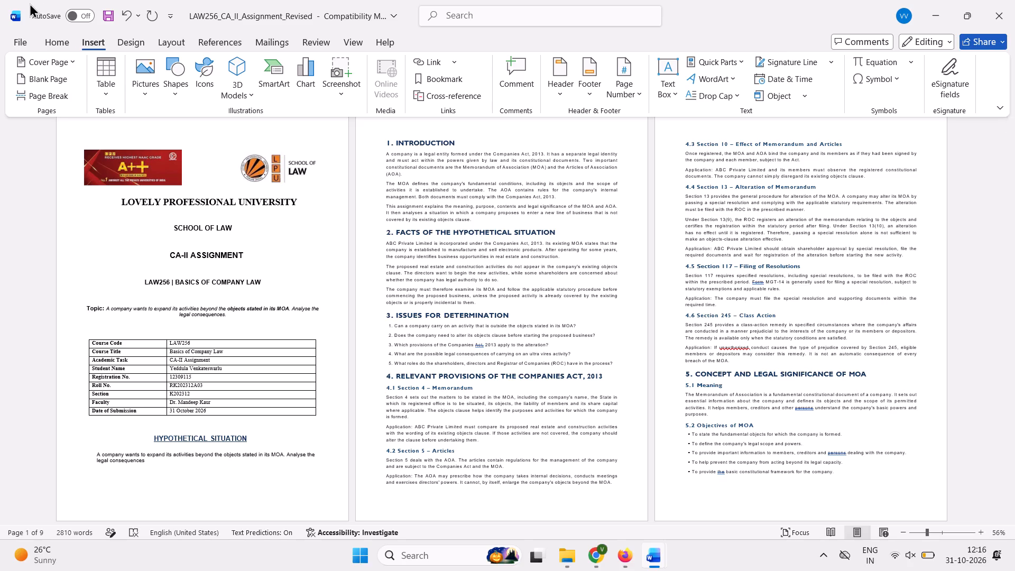
Save the assignment as a PDF in Downloads, named LAW256_CA_II_Assignment- followed by the student's registration number.
click(20, 45)
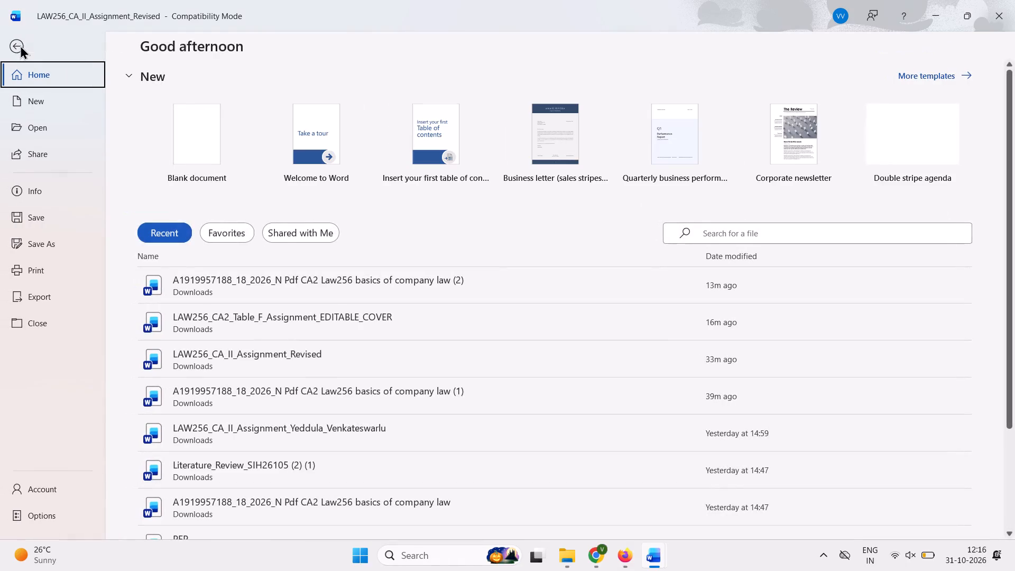
click(45, 242)
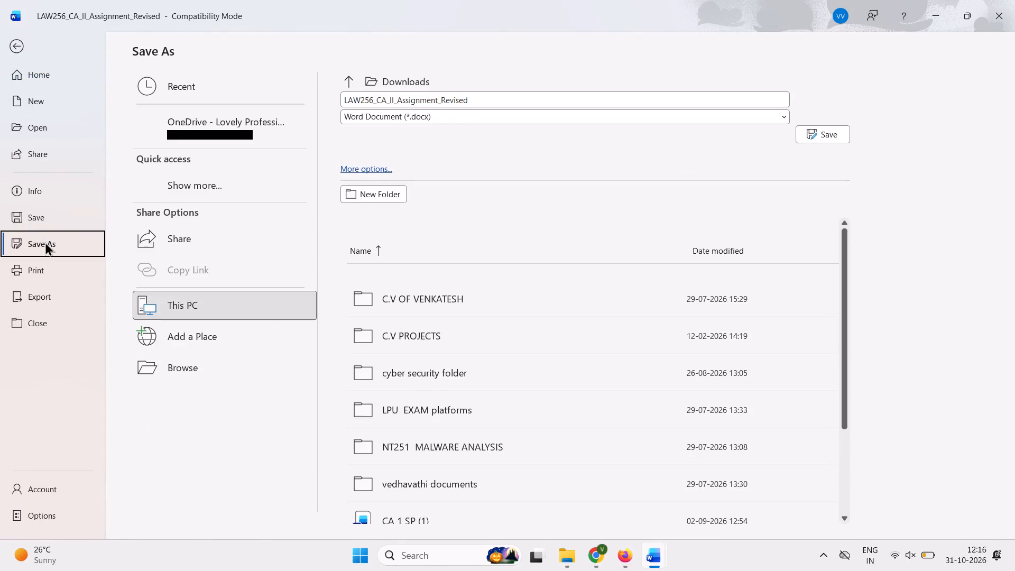
click(450, 117)
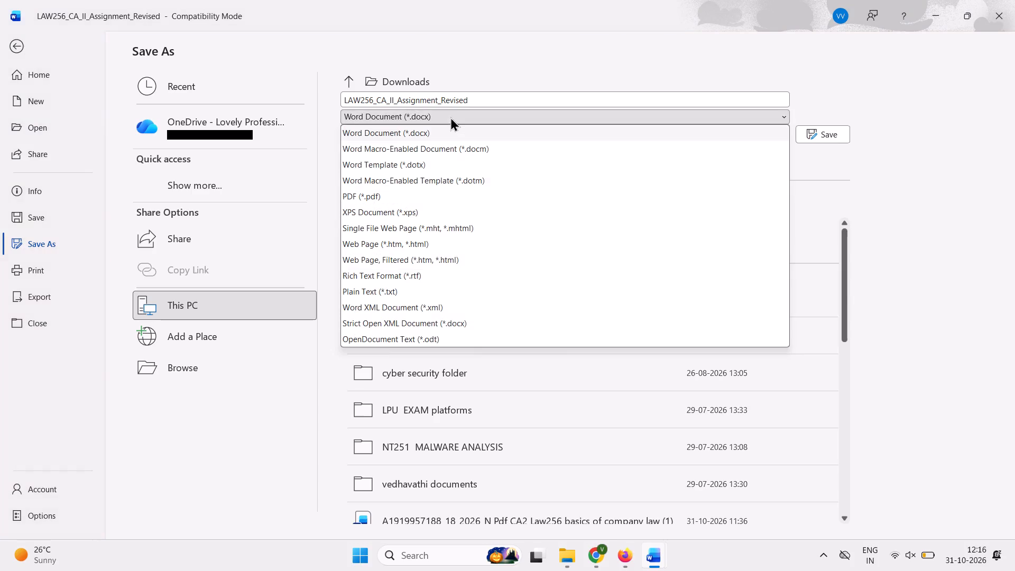
click(404, 196)
click(476, 97)
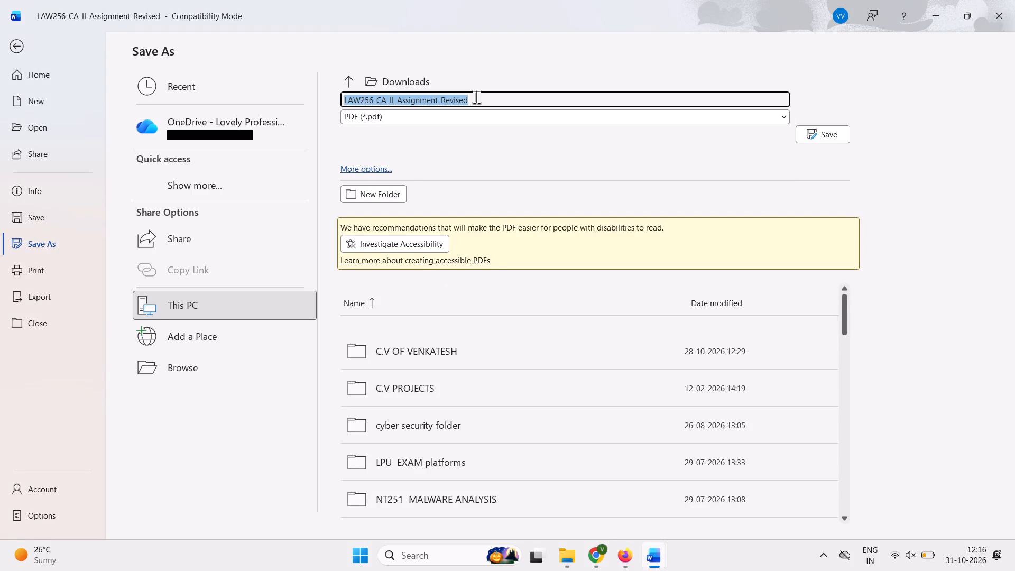
click(476, 97)
key(BackSpace)
key(BackSpace)
key(BackSpace)
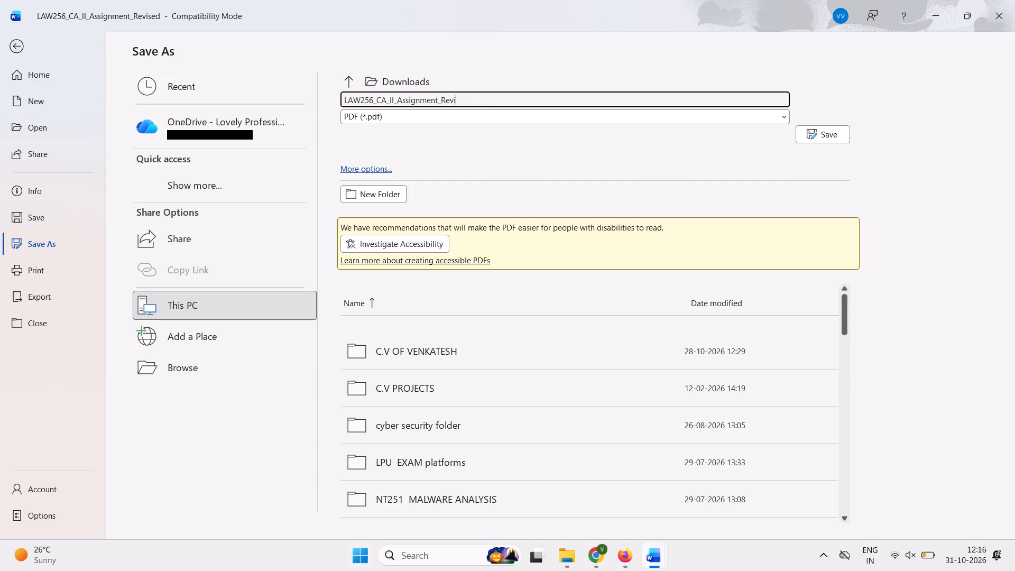
key(BackSpace)
key(BackSpace)
key(BackSpace)
key(BackSpace)
key(BackSpace)
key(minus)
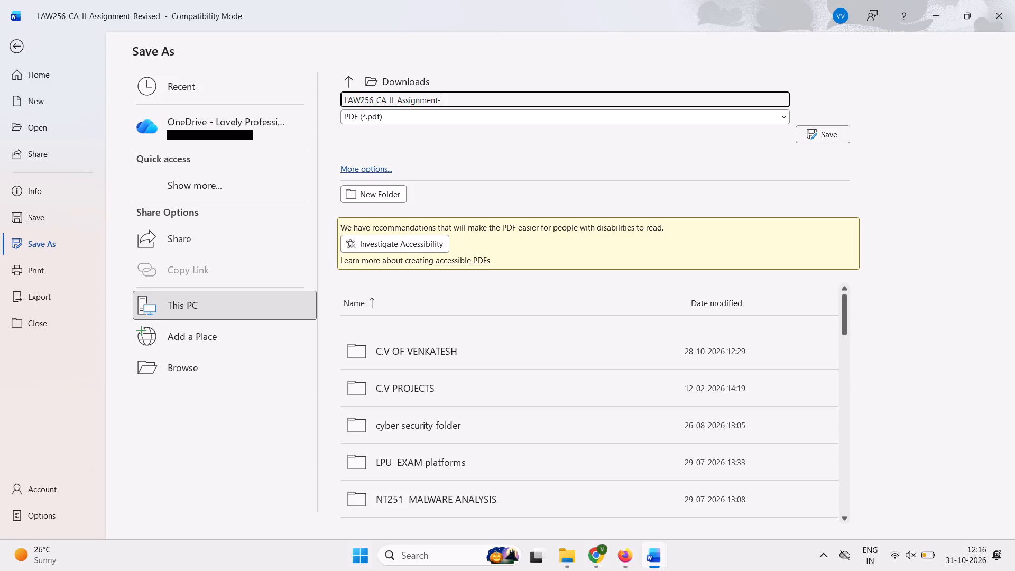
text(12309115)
click(839, 131)
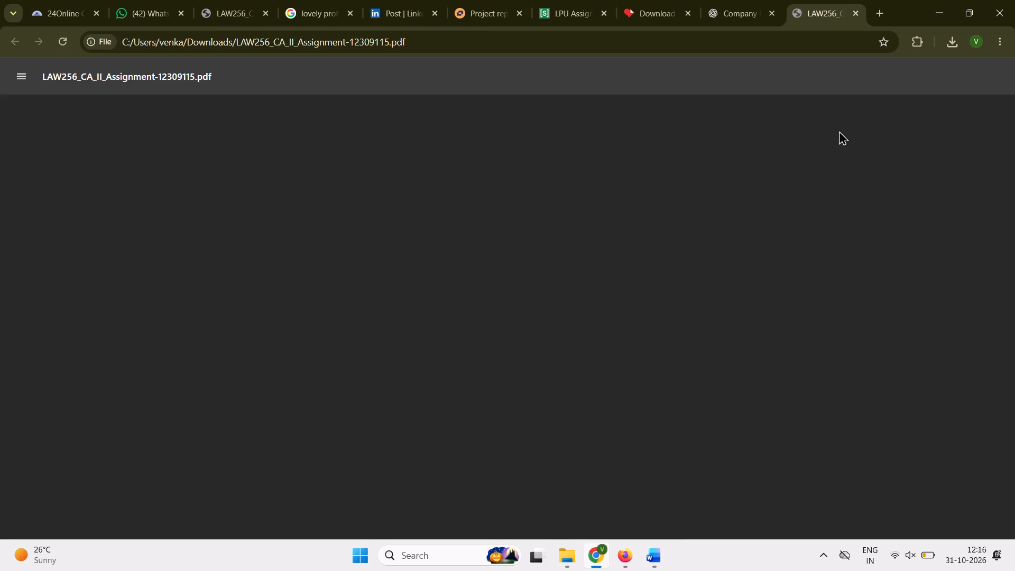
Check the cover page of the exported assignment PDF in Chrome, including its logos, titles and details table.
scroll(839, 131, down, 1)
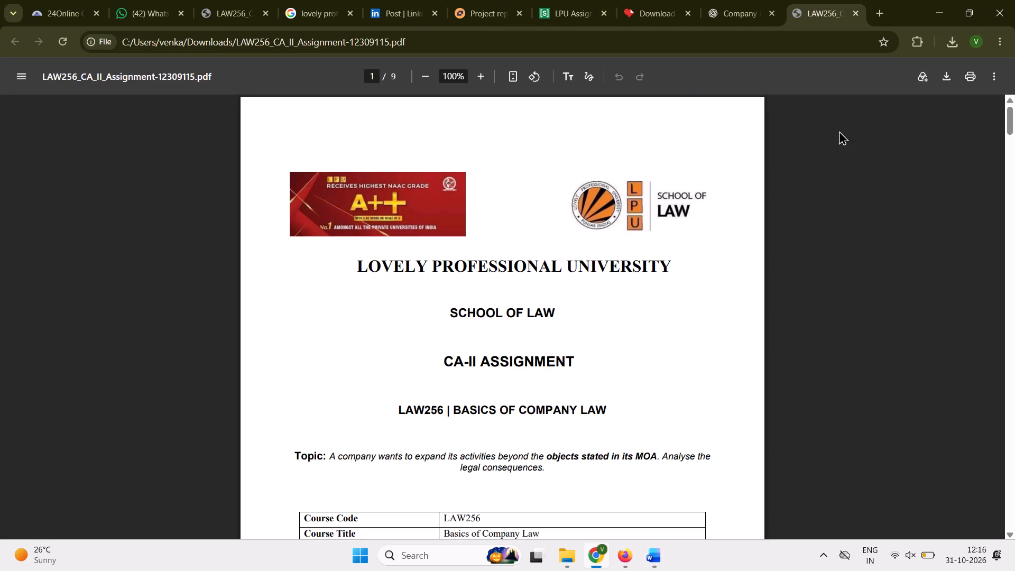
scroll(839, 131, down, 1)
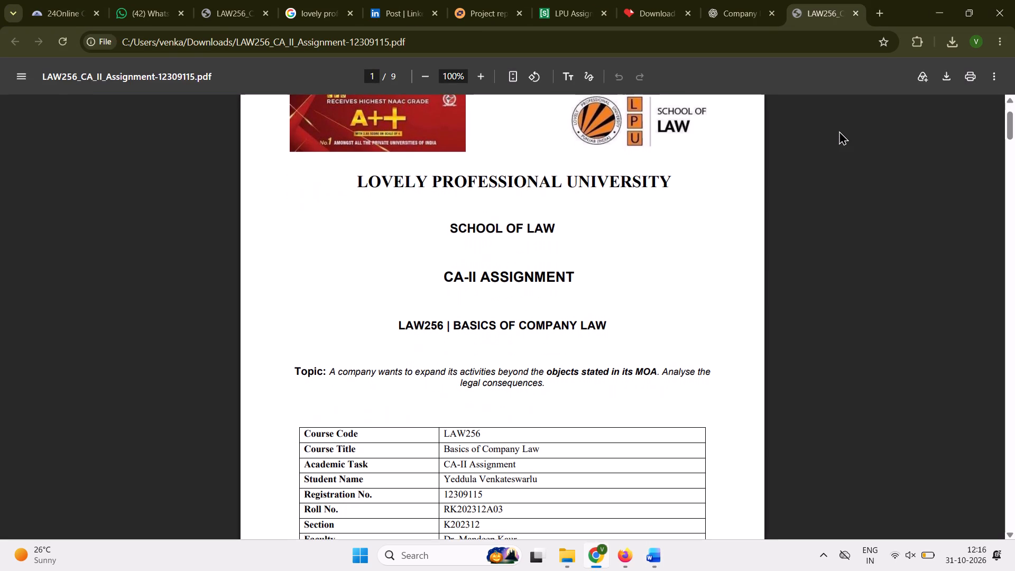
scroll(839, 131, down, 1)
scroll(839, 131, right, 1)
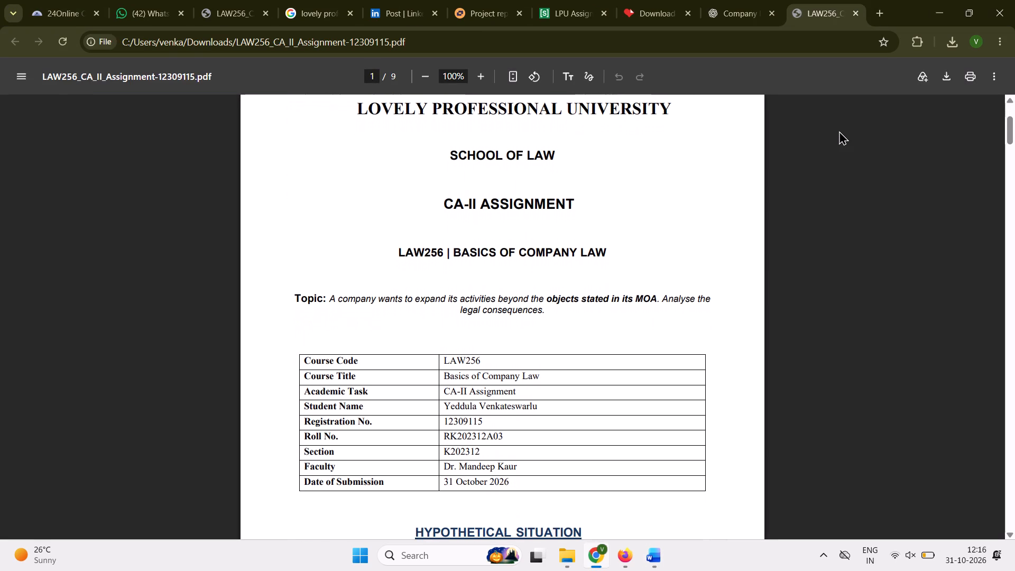
scroll(839, 131, right, 1)
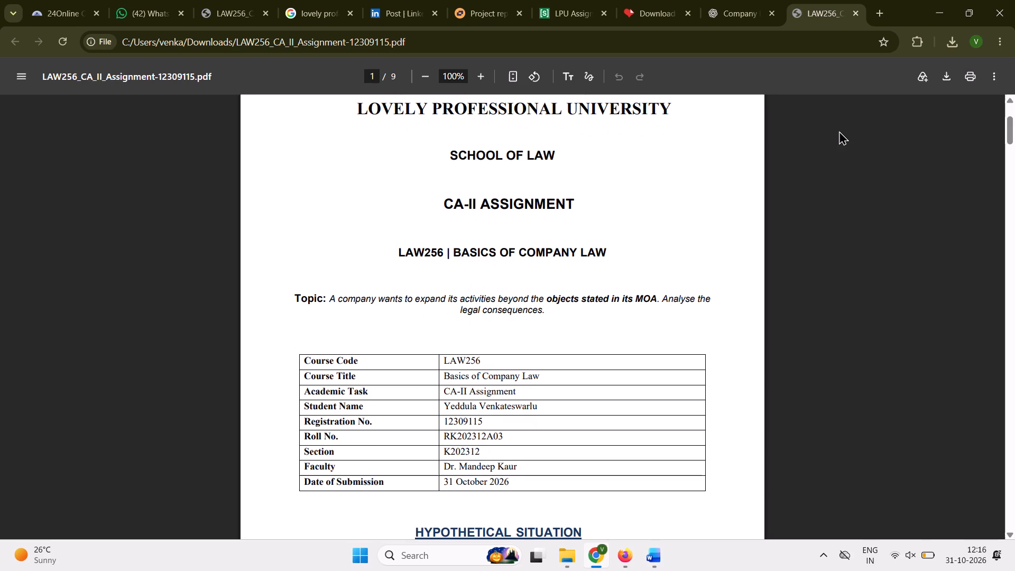
Check the remaining pages of the exported assignment PDF, from the introduction through the MOA and AOA comparison table to the last page.
scroll(839, 131, down, 3)
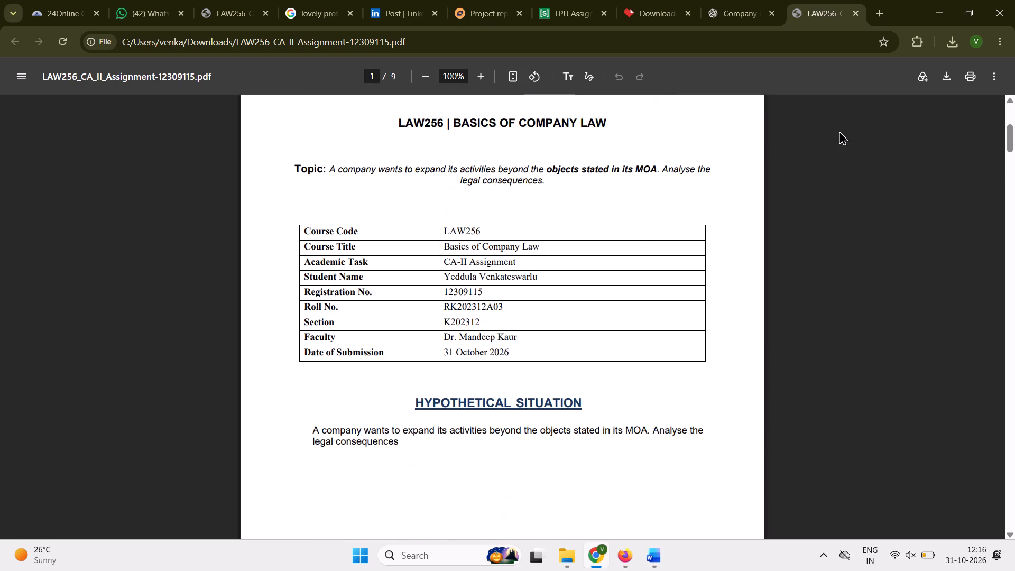
scroll(839, 131, down, 4)
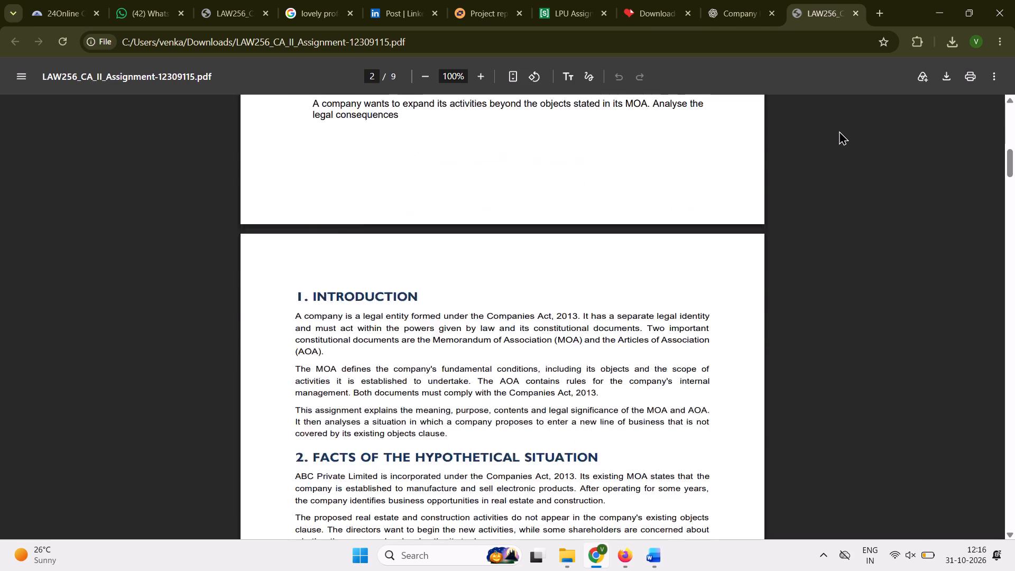
scroll(839, 131, down, 5)
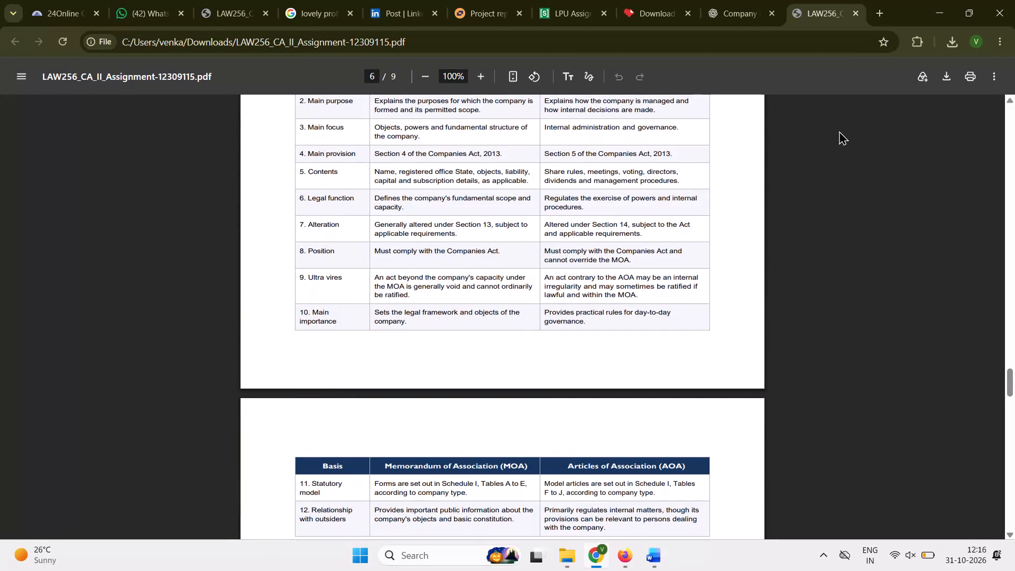
scroll(839, 131, down, 19)
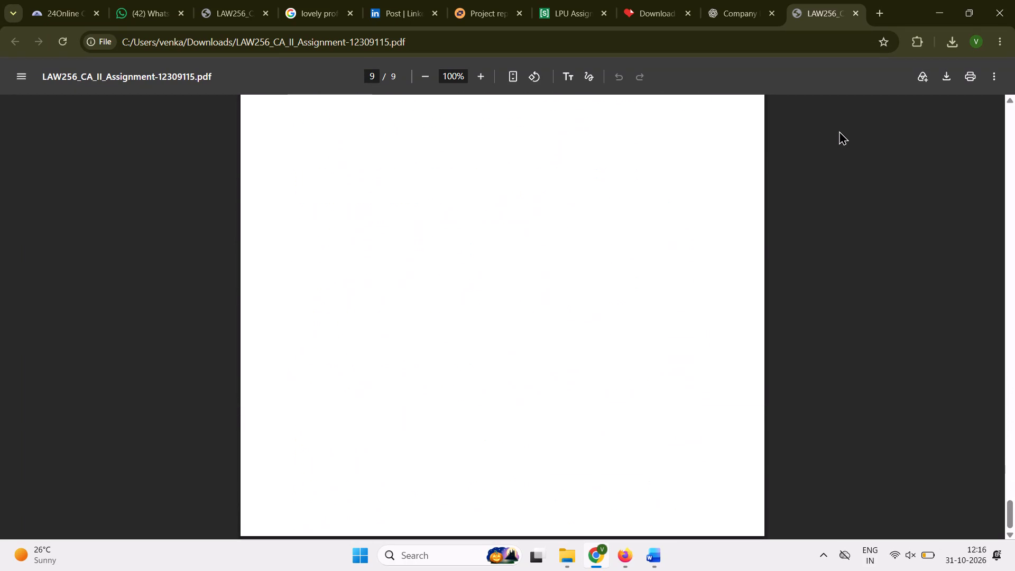
scroll(839, 131, up, 11)
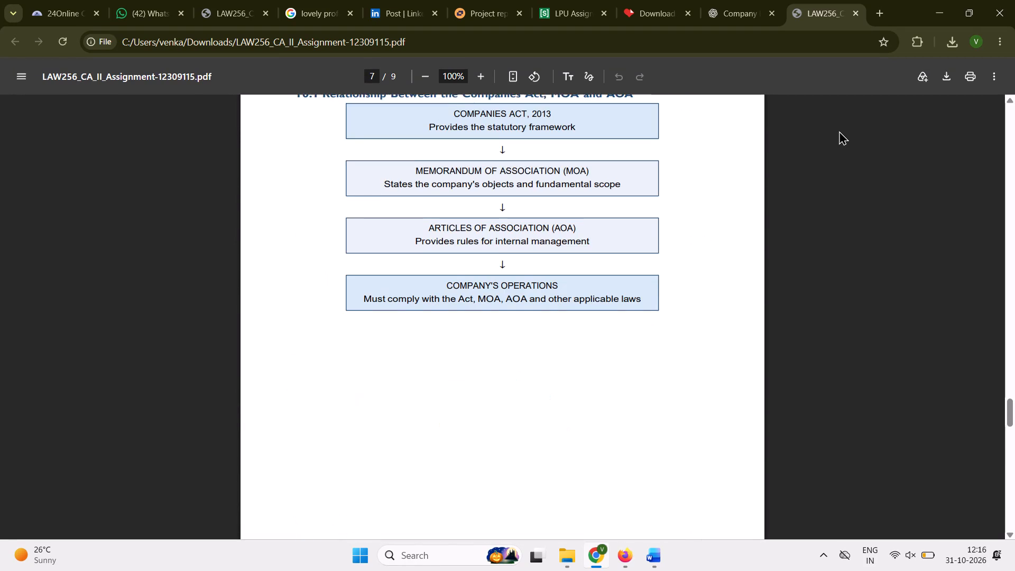
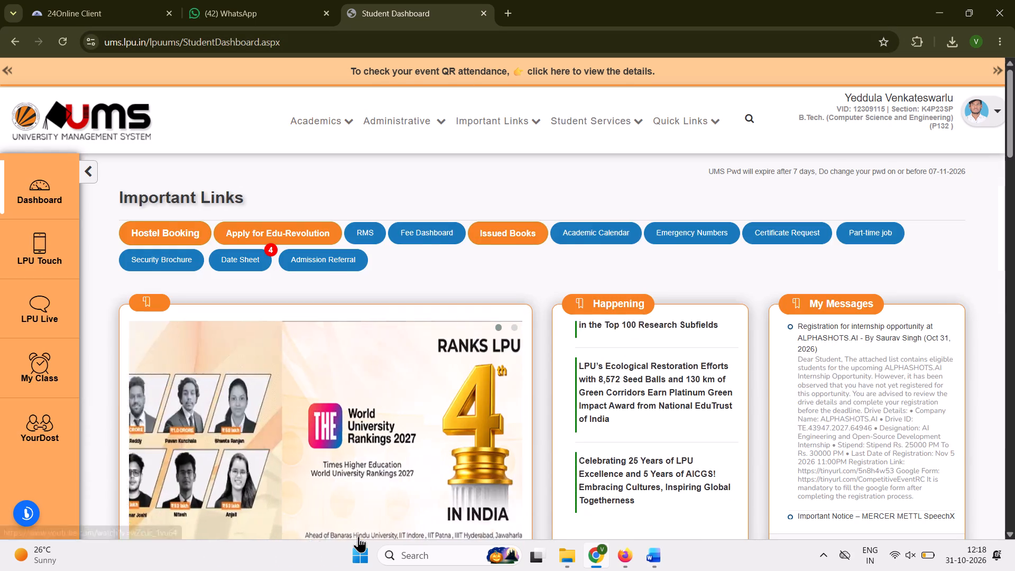
Open the upload page for the pending LAW256 assignment and choose LAW256::BASICS OF COMPANY LAW with the teacher titled Dr.
scroll(358, 536, down, 4)
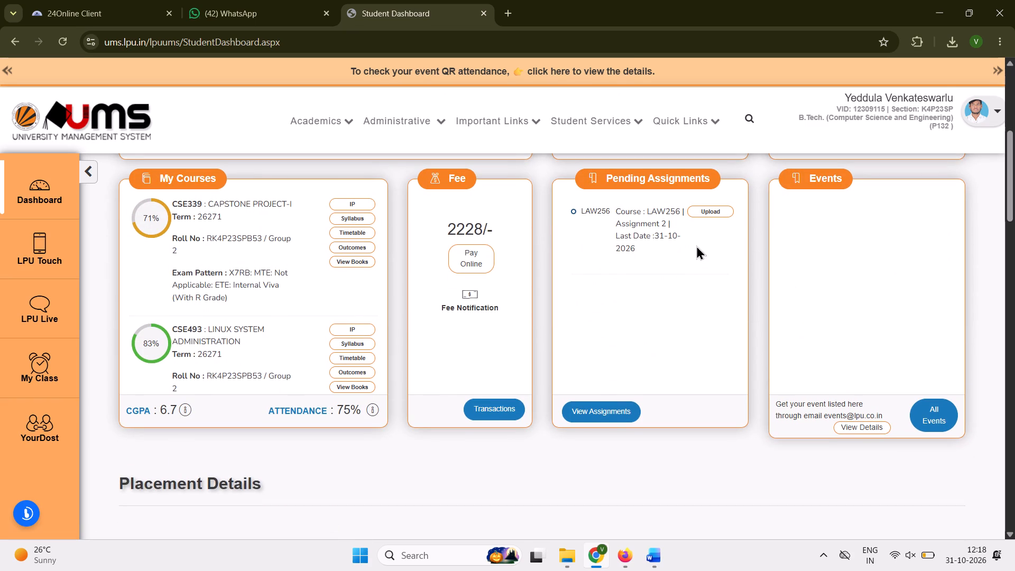
click(695, 206)
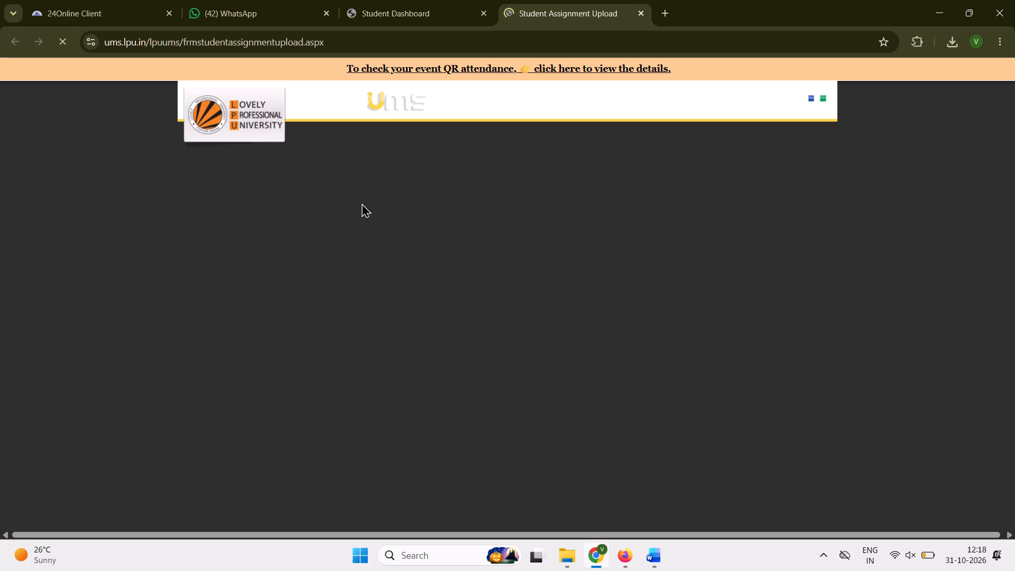
click(470, 207)
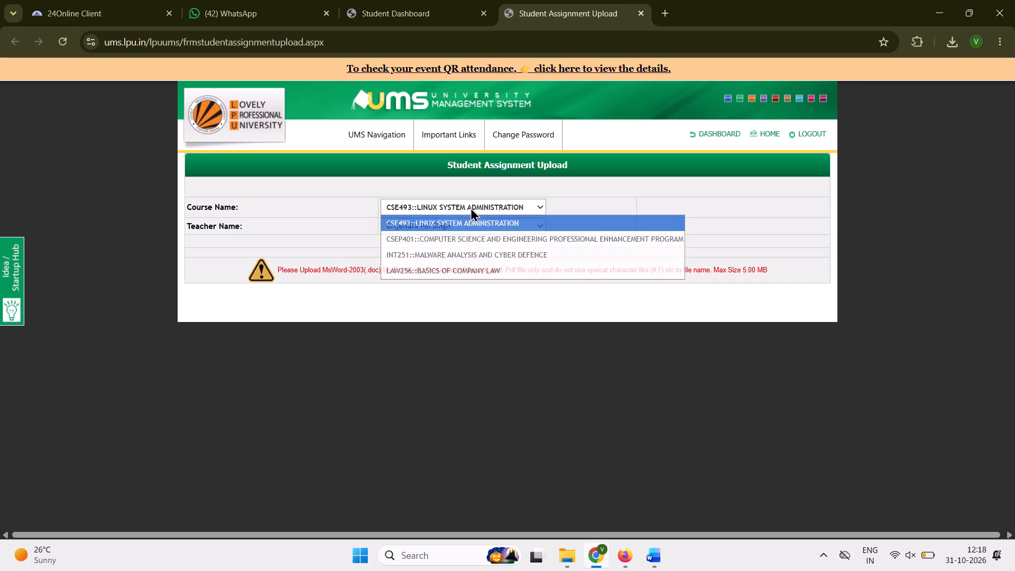
click(463, 271)
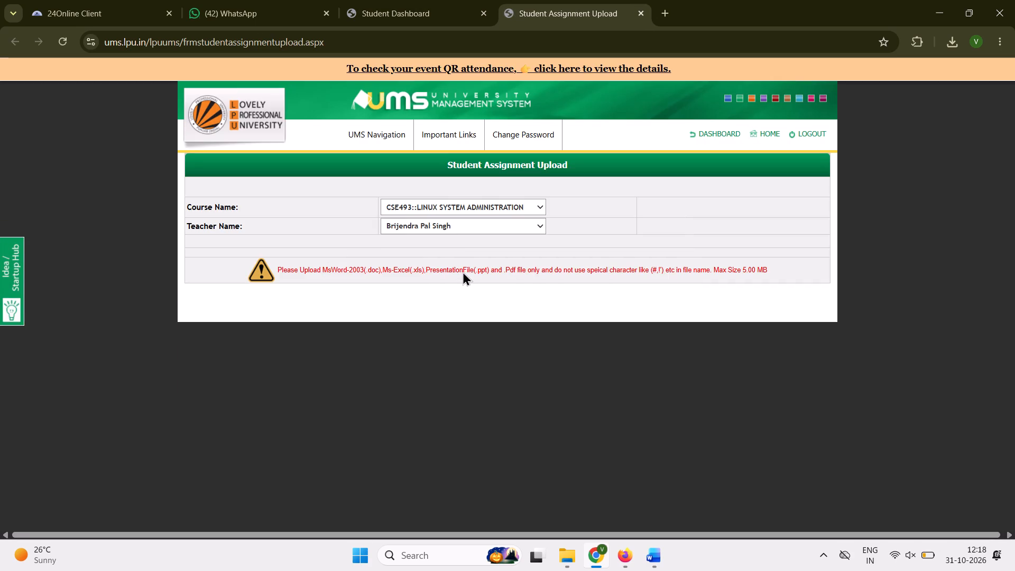
click(456, 220)
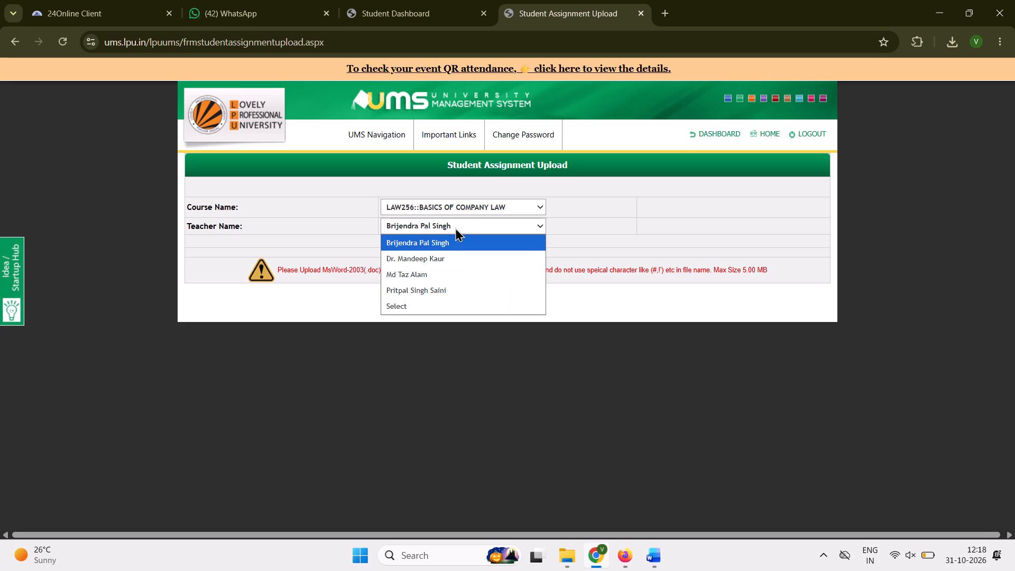
click(456, 254)
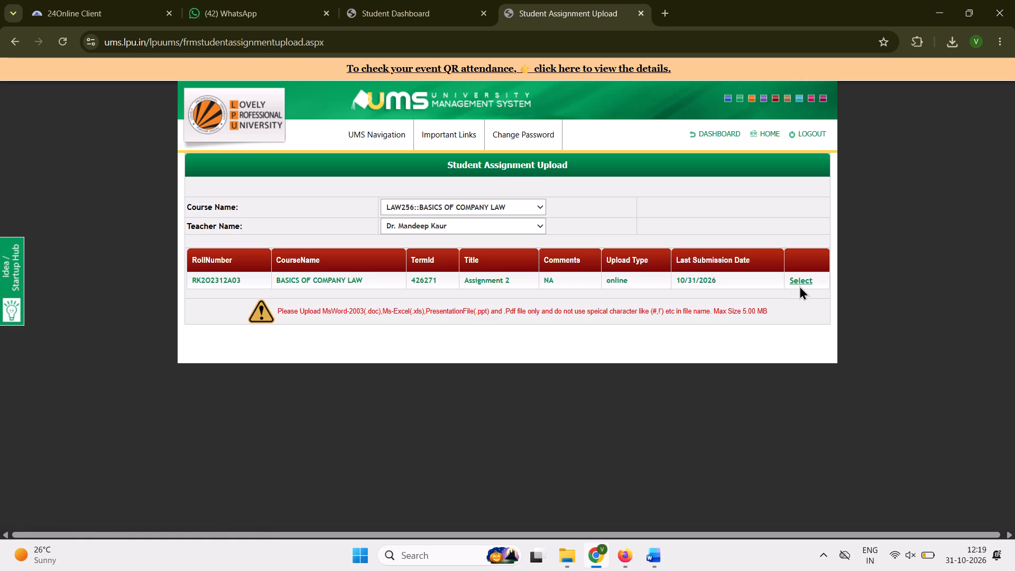
Open the file submission form for Assignment 2 and pick the LAW256_CA_II_Assignment PDF ending in the student's registration number from Downloads.
click(799, 282)
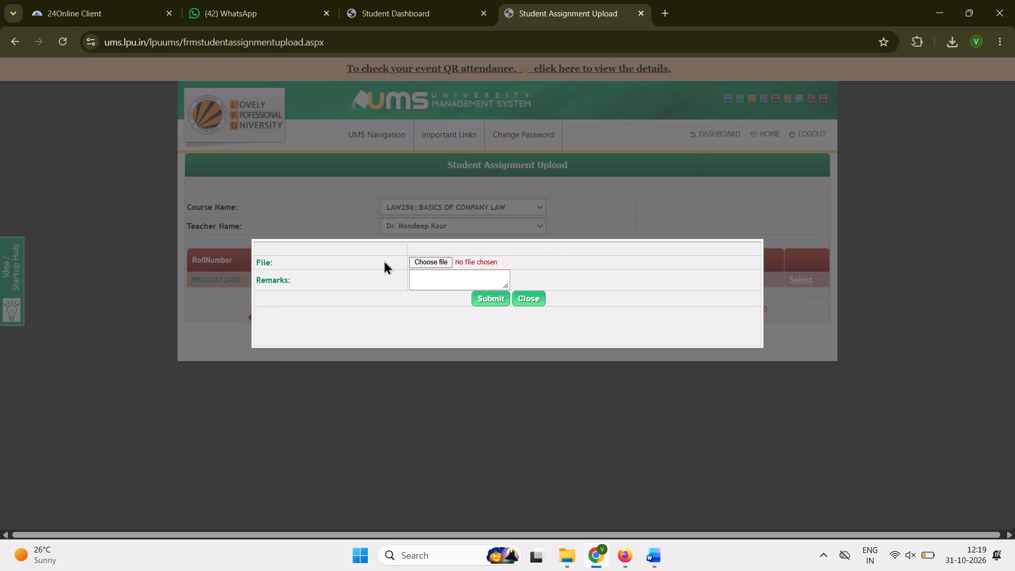
click(437, 257)
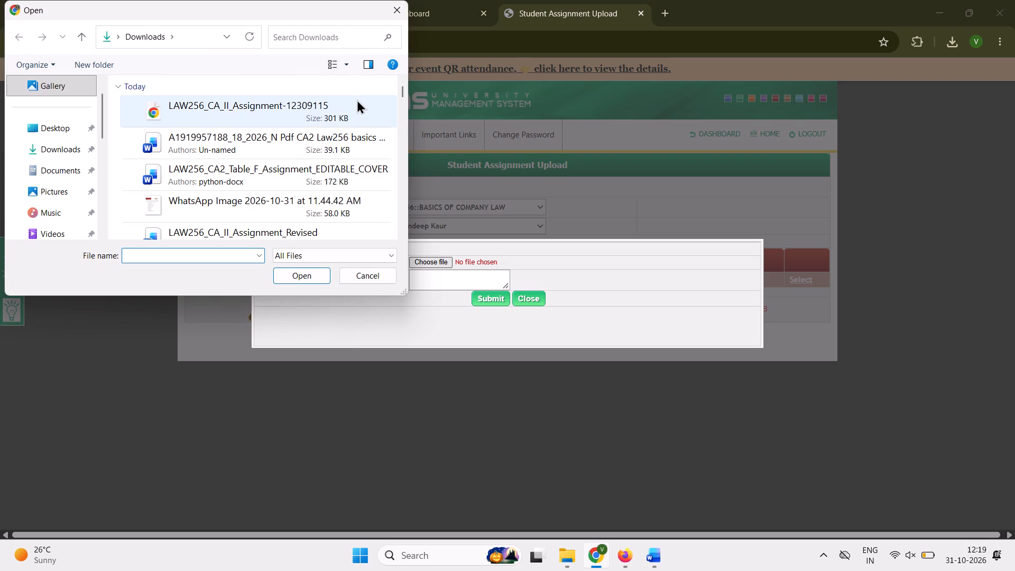
click(357, 99)
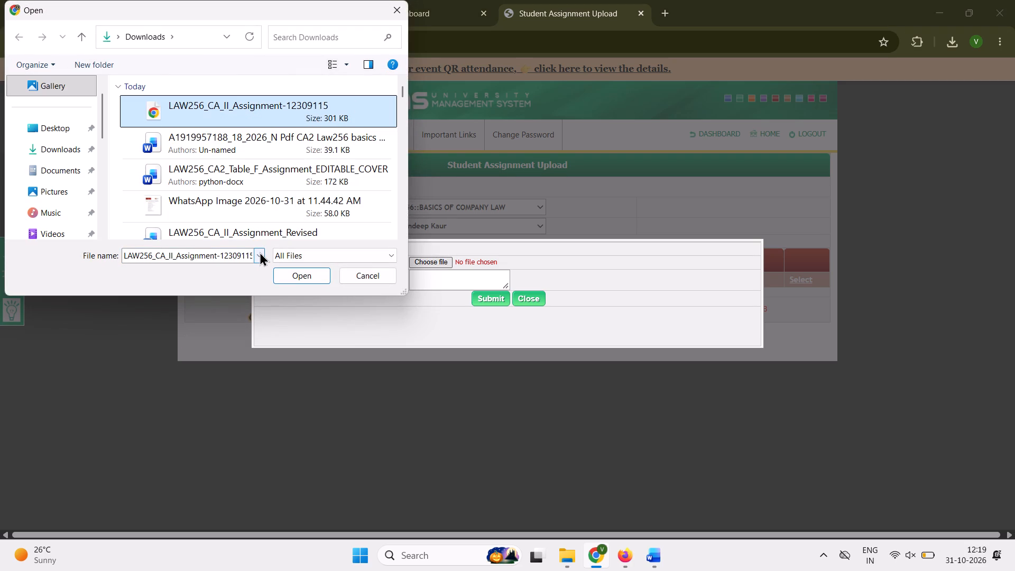
click(260, 252)
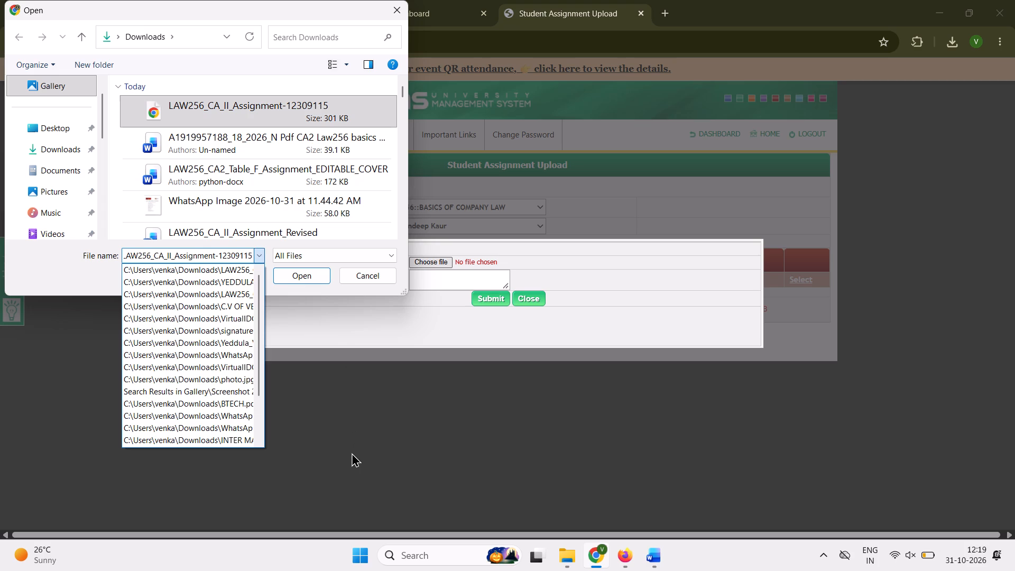
click(349, 461)
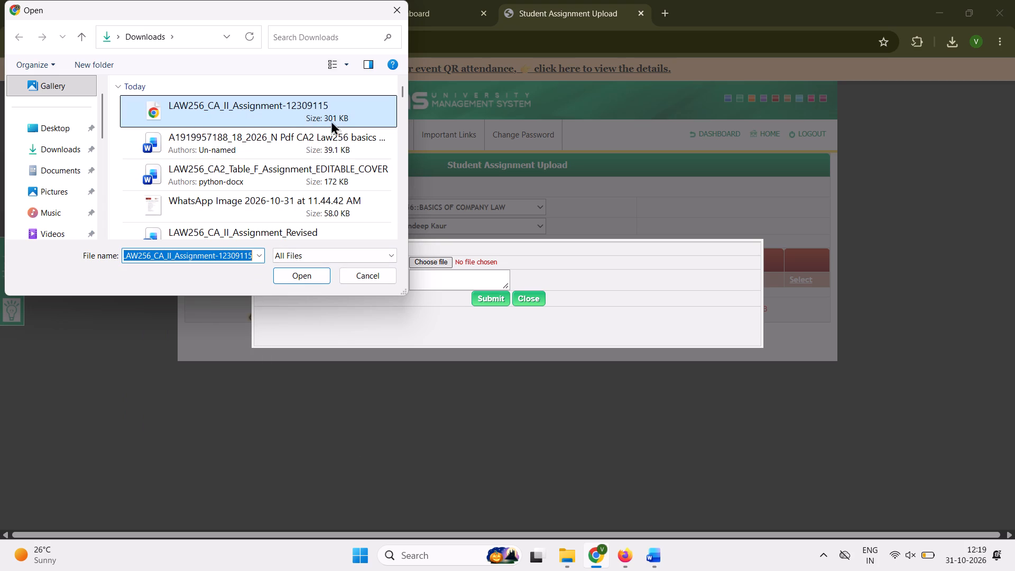
Open the picked assignment PDF from the file chooser to check that it is the right file.
right_click(332, 109)
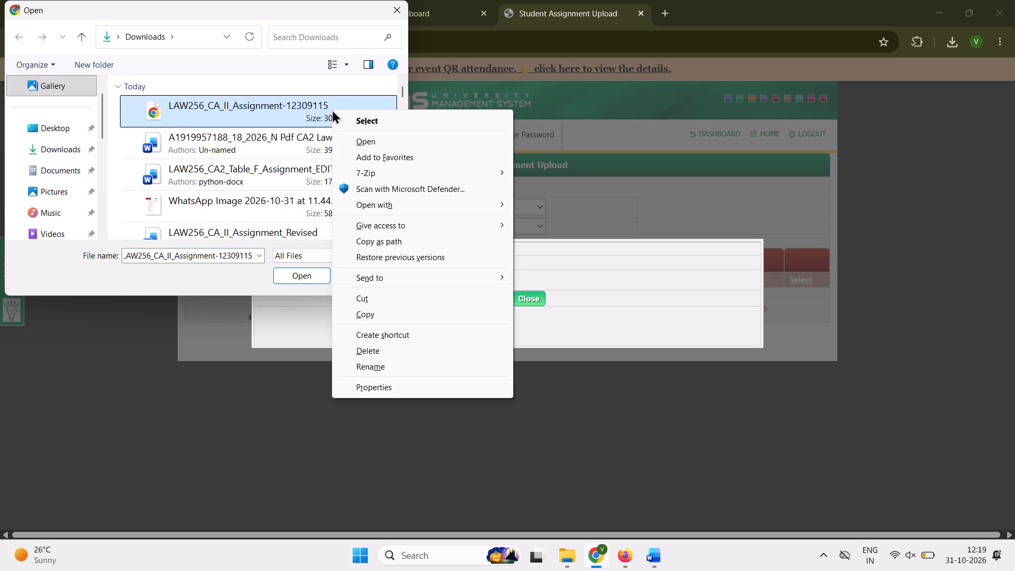
click(403, 142)
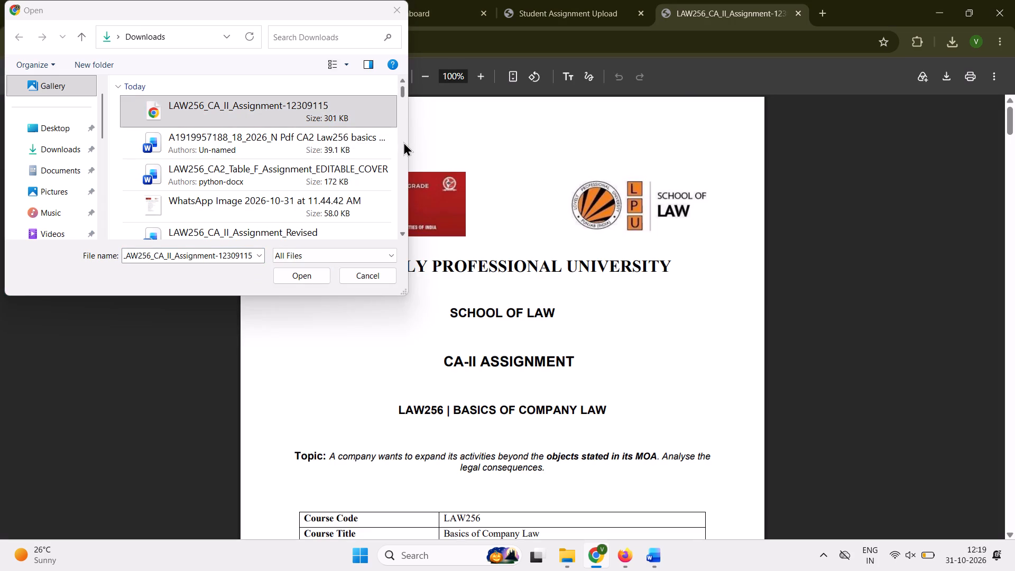
Cancel the file selection dialog and check the assignment PDF's cover page down to the Hypothetical Situation section.
scroll(552, 294, down, 3)
scroll(541, 393, down, 2)
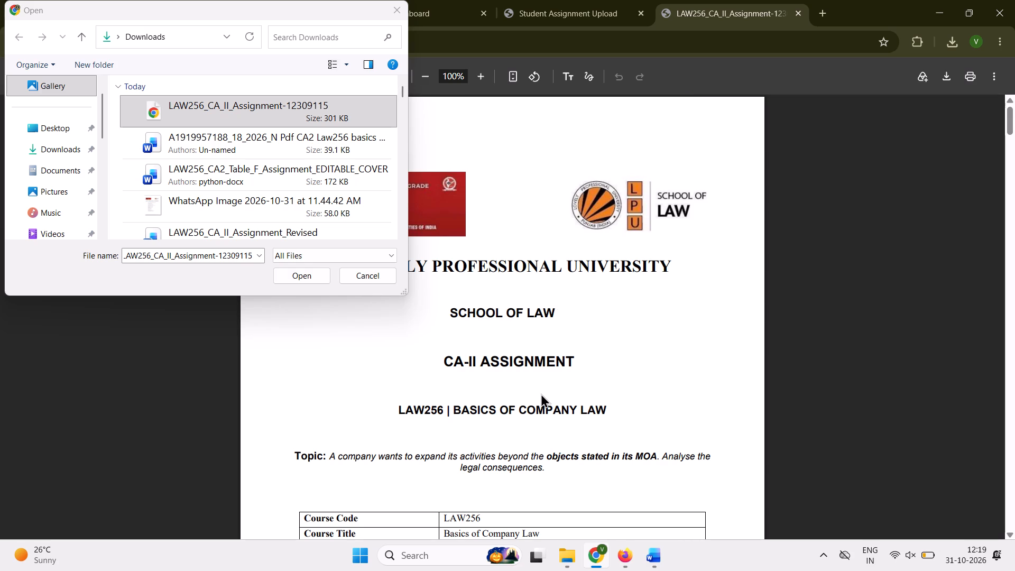
scroll(541, 393, down, 1)
key(Down)
key(Down)
key(Down)
scroll(552, 298, down, 4)
triple_click(552, 298)
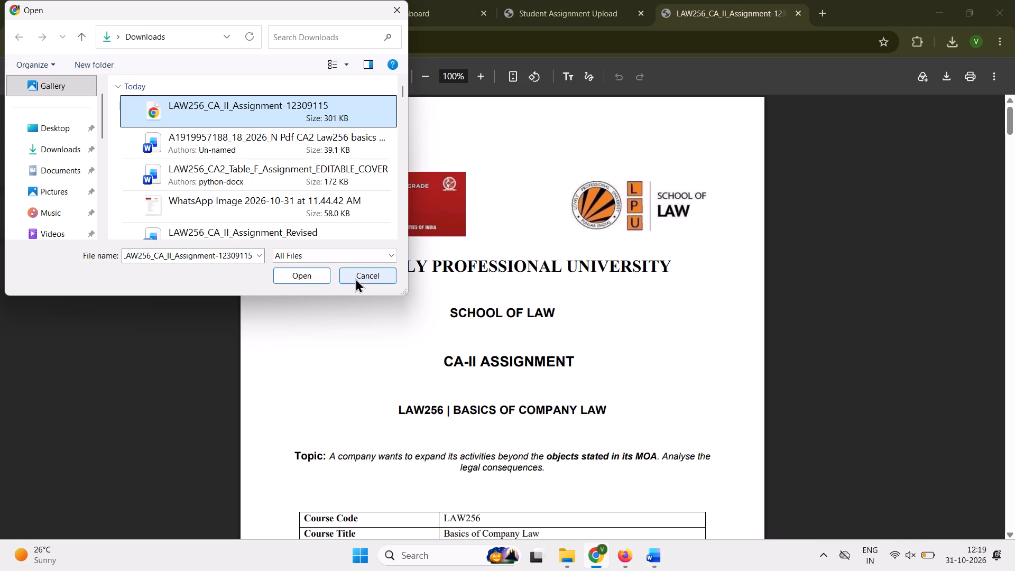
scroll(697, 245, down, 3)
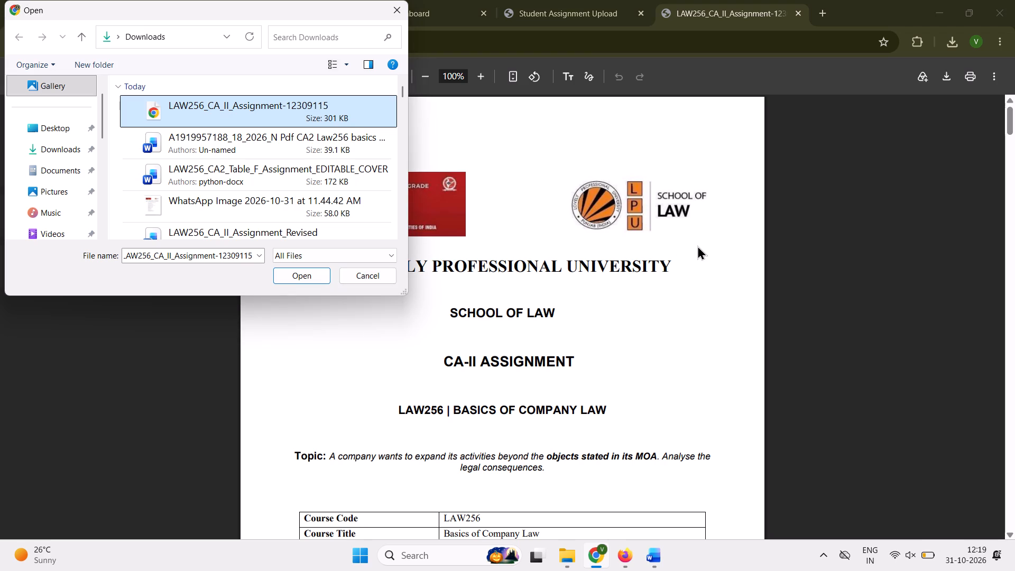
click(479, 69)
click(355, 269)
scroll(404, 383, down, 1)
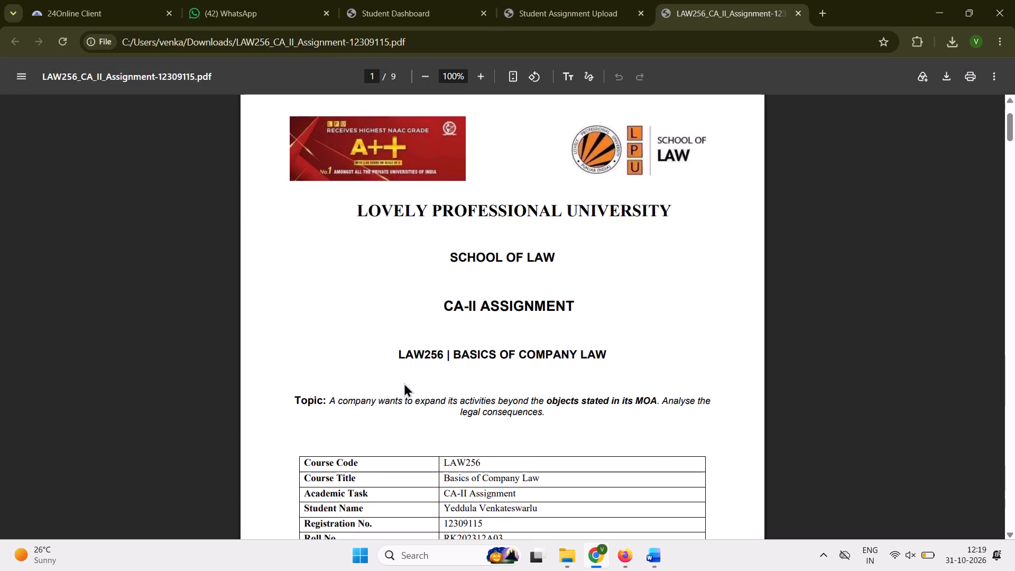
scroll(404, 383, down, 2)
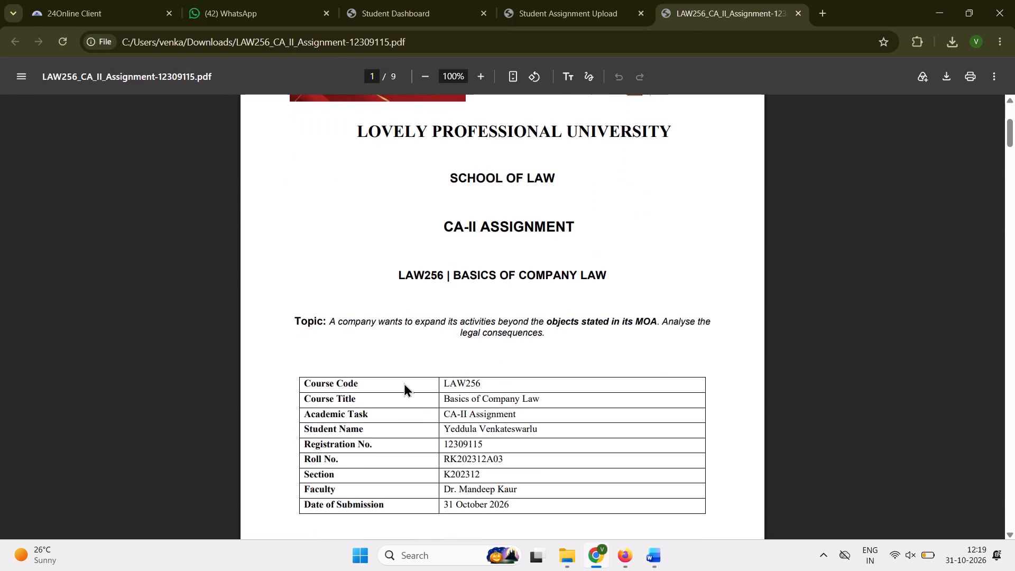
scroll(404, 383, down, 3)
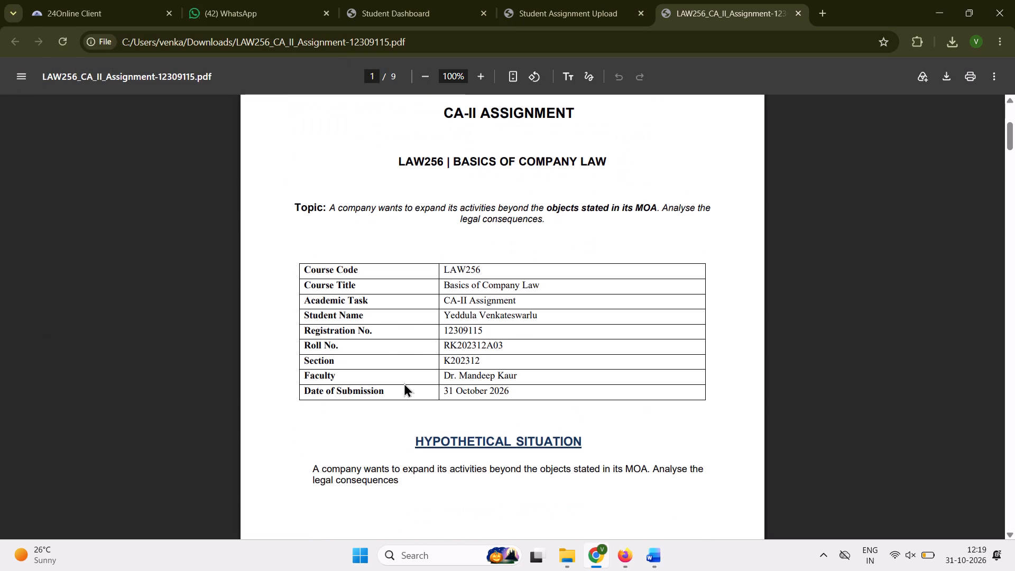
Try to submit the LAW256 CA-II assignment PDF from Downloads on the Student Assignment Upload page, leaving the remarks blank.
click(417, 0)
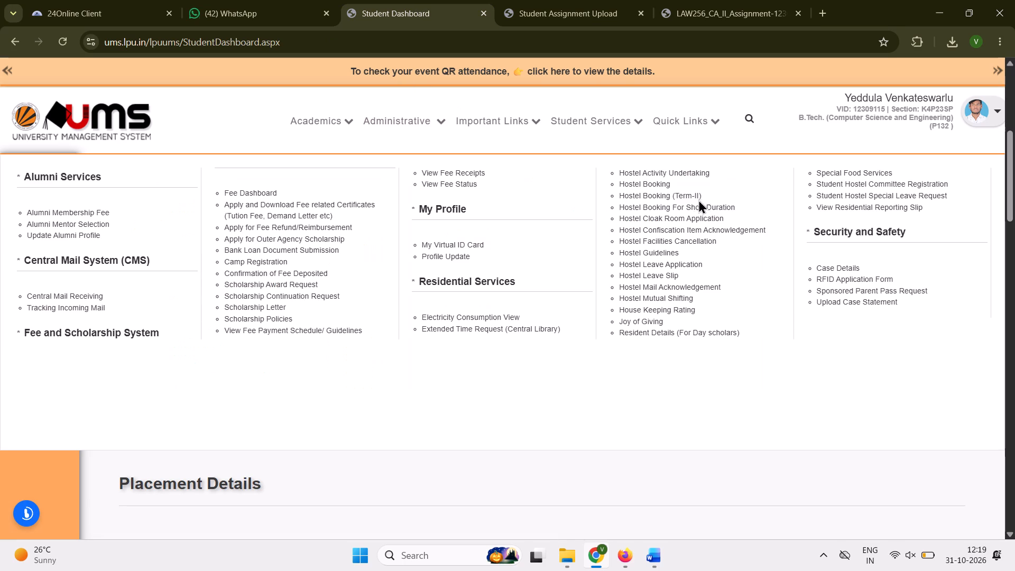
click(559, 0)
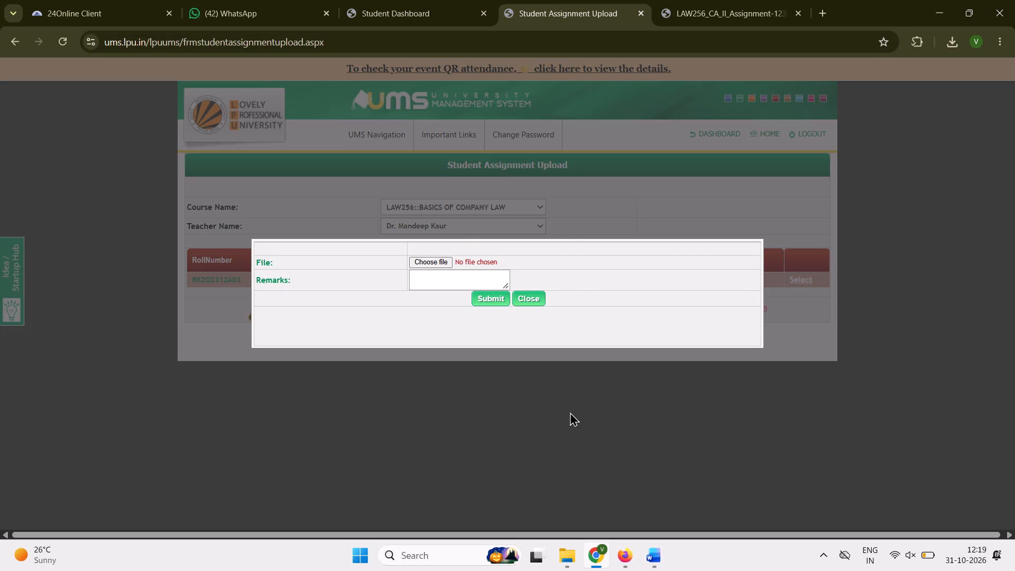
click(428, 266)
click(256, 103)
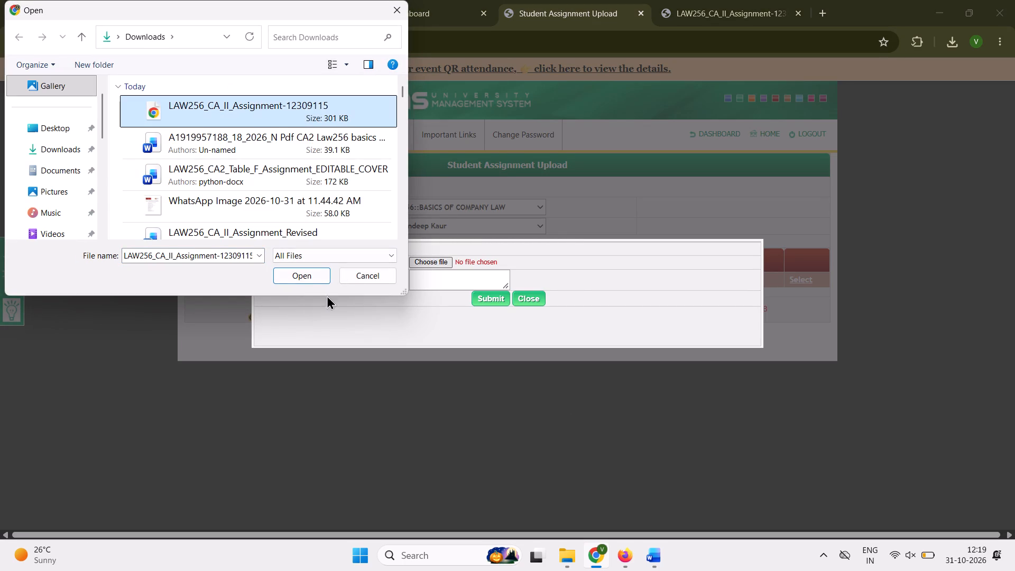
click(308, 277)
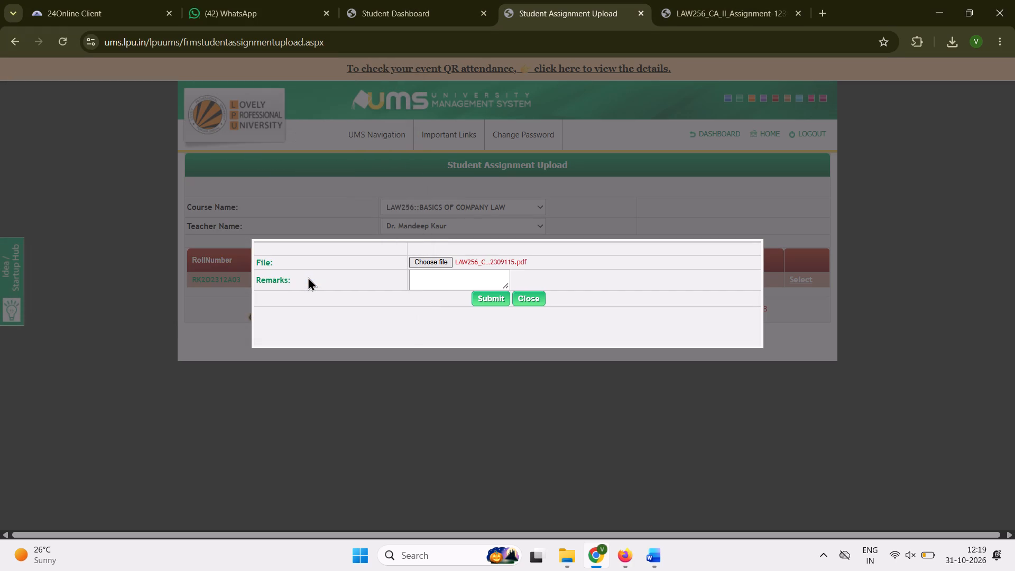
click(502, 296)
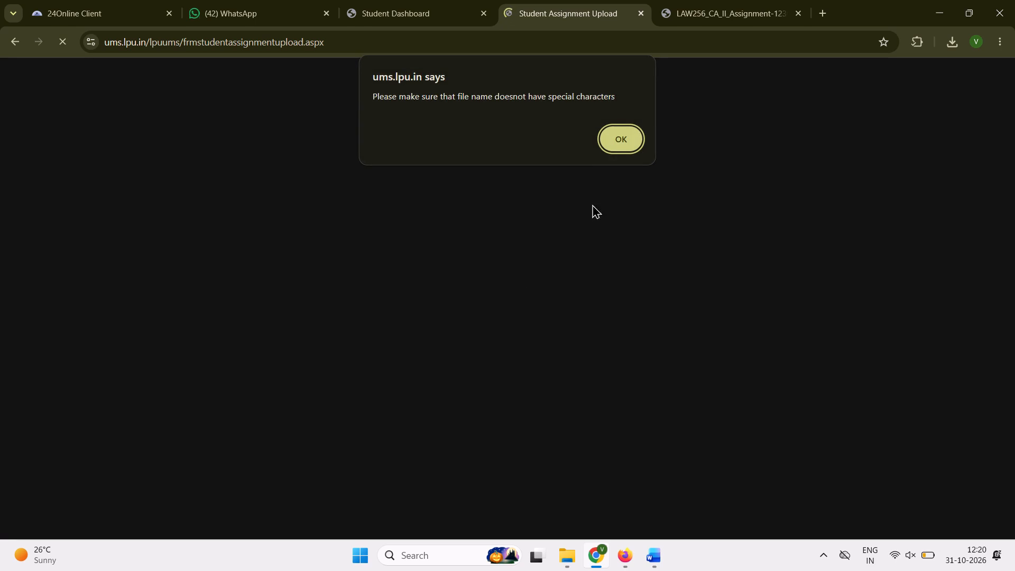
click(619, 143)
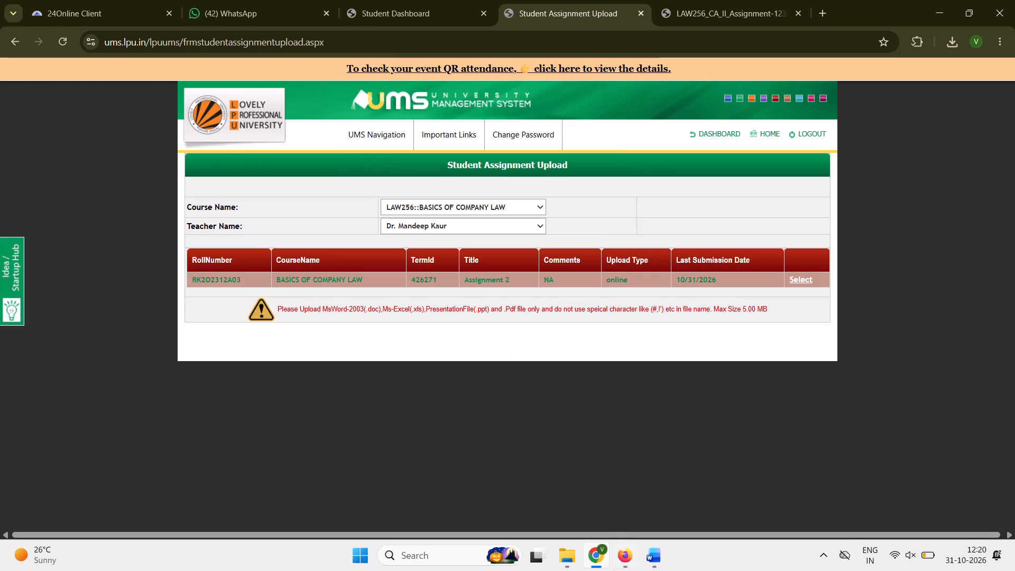
In File Explorer's Downloads folder, edit the submitted assignment PDF's name, replacing the hyphen before the registration number with a space.
click(568, 564)
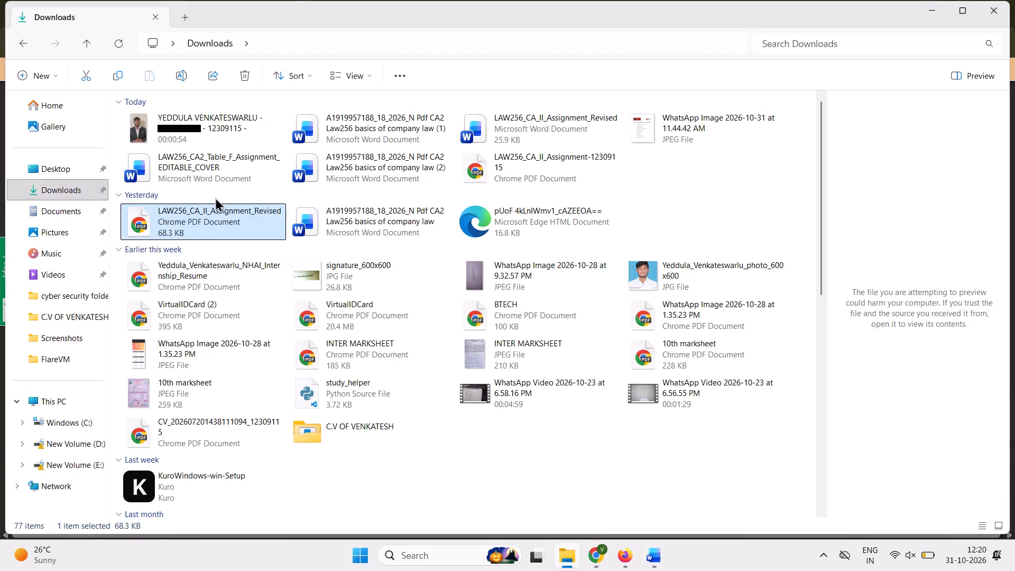
click(194, 227)
click(52, 183)
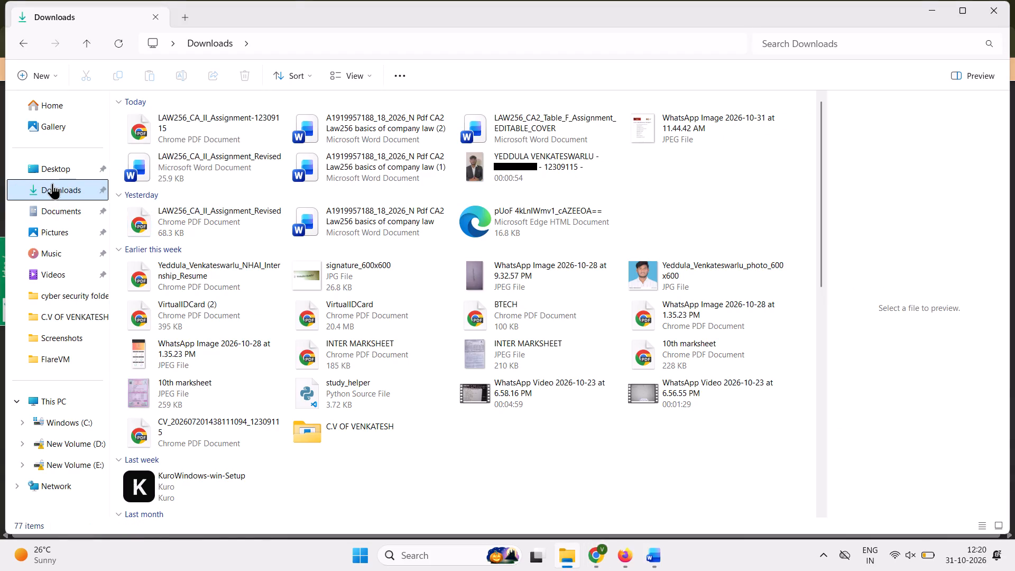
click(172, 132)
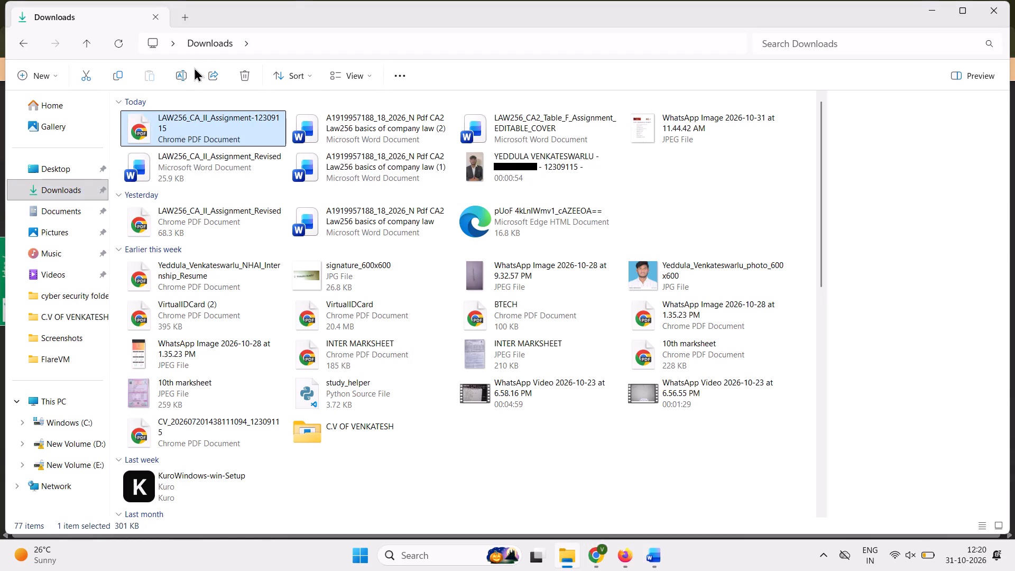
click(174, 79)
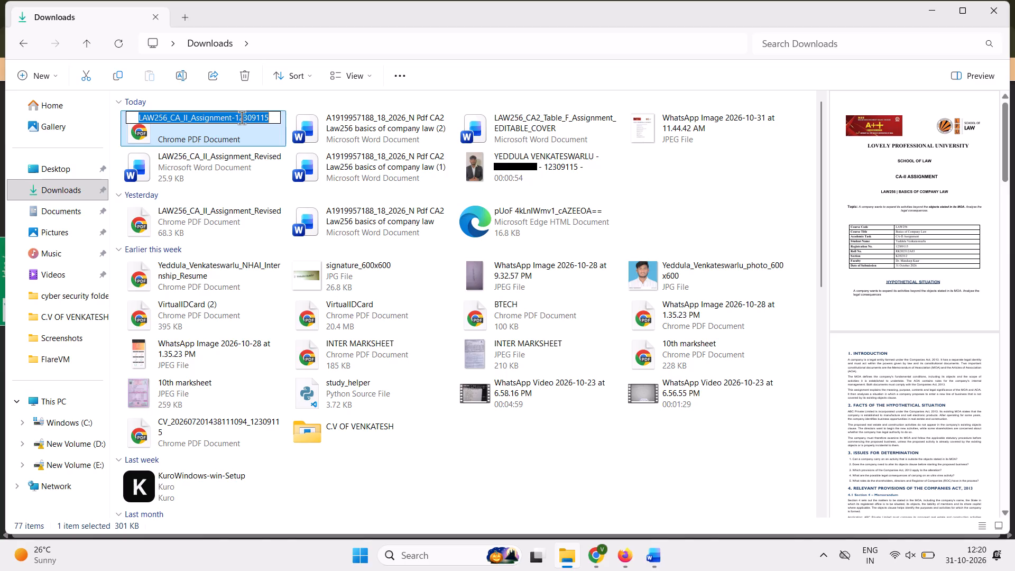
click(237, 117)
key(Left)
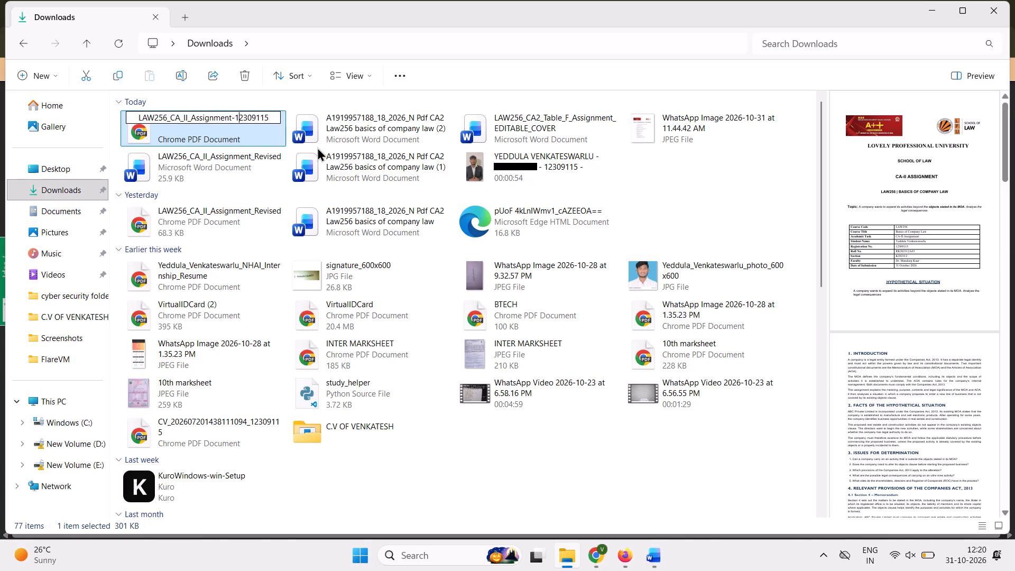
key(BackSpace)
key(space)
Remove the underscores after II and CA in the assignment PDF's name, and replace the one after LAW256 with a space.
key(Left)
key(Left)
key(Left)
key(Left)
key(Left)
key(Left)
key(Left)
key(Left)
key(Left)
key(Left)
key(Left)
key(Left)
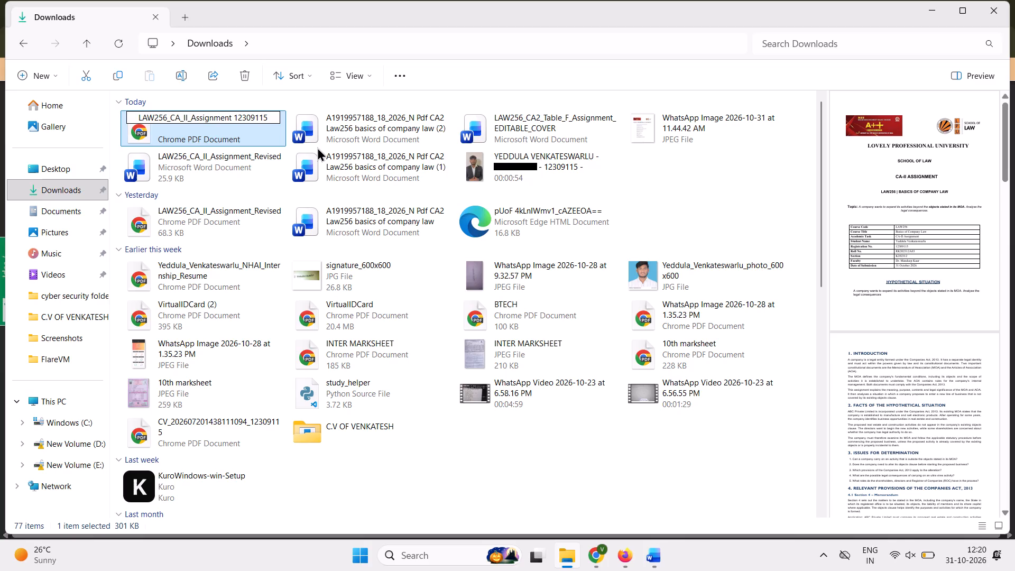
key(Right)
key(BackSpace)
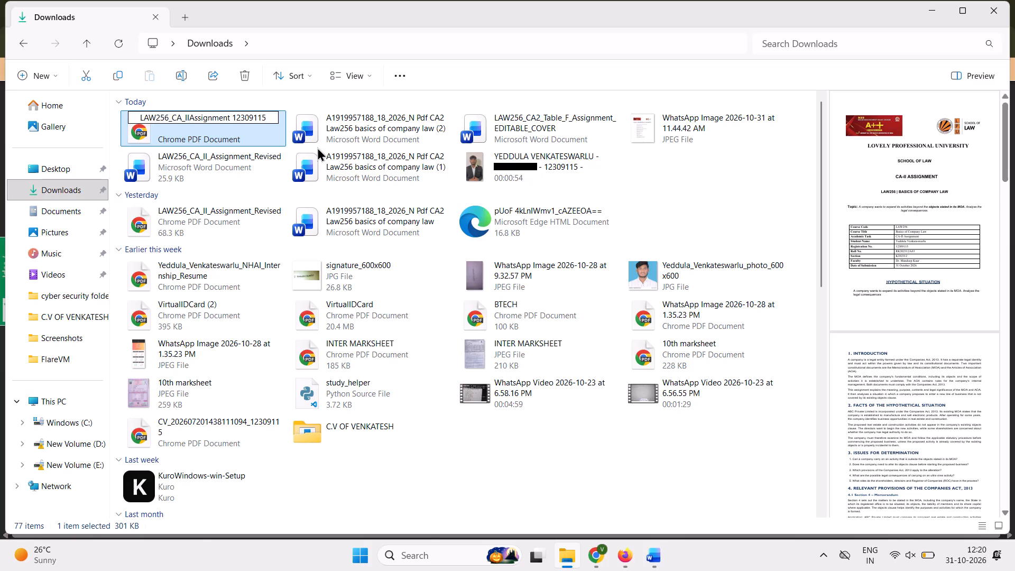
key(Left)
key(BackSpace)
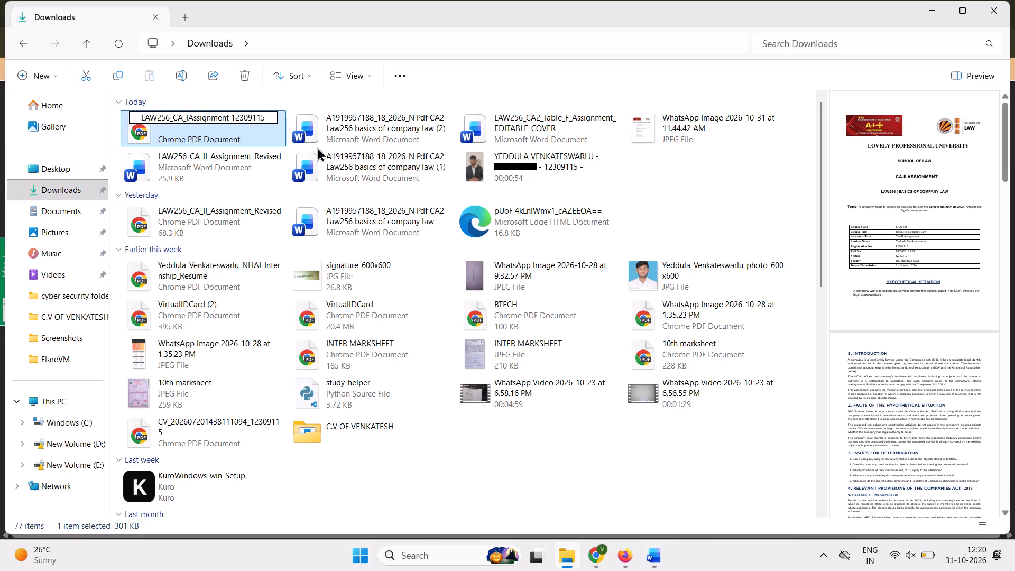
key(ctrl+z)
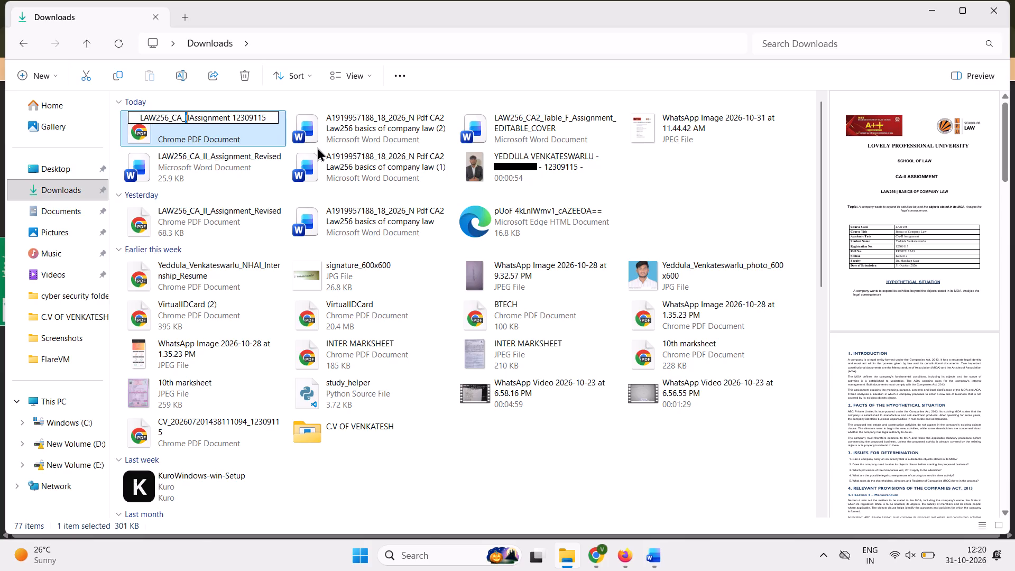
key(Left)
key(BackSpace)
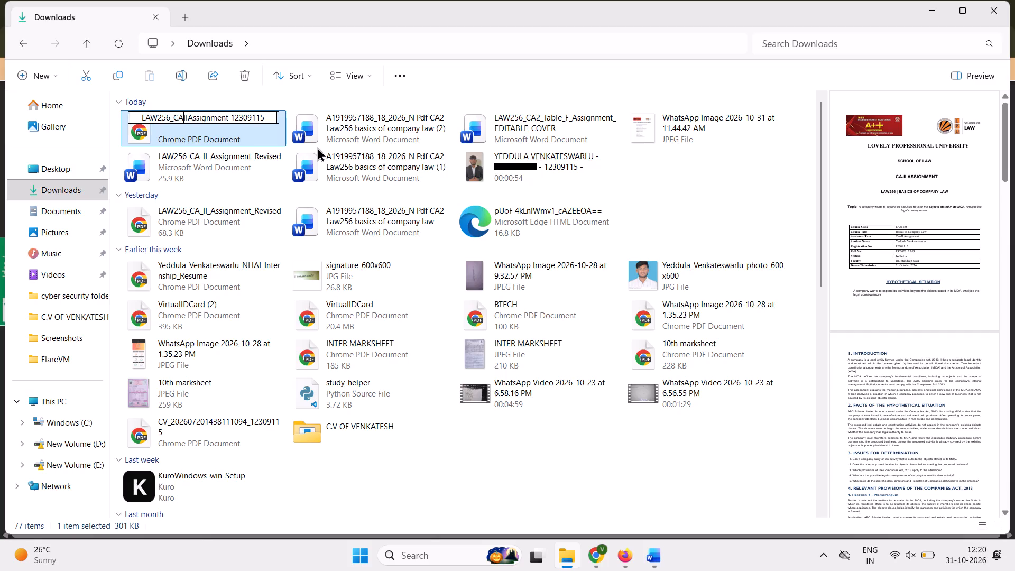
key(Left)
key(Left)
key(Left)
key(Right)
key(BackSpace)
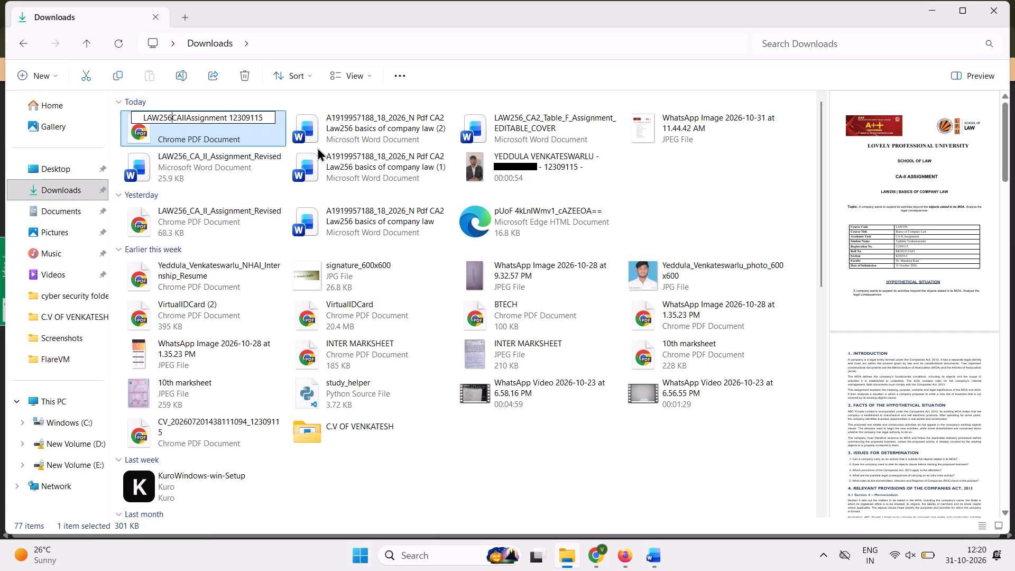
key(space)
Replace II with 2 and a space in the PDF's name so it starts "LAW256 CA2 Assignment", and apply the rename.
key(Right)
key(Right)
key(Right)
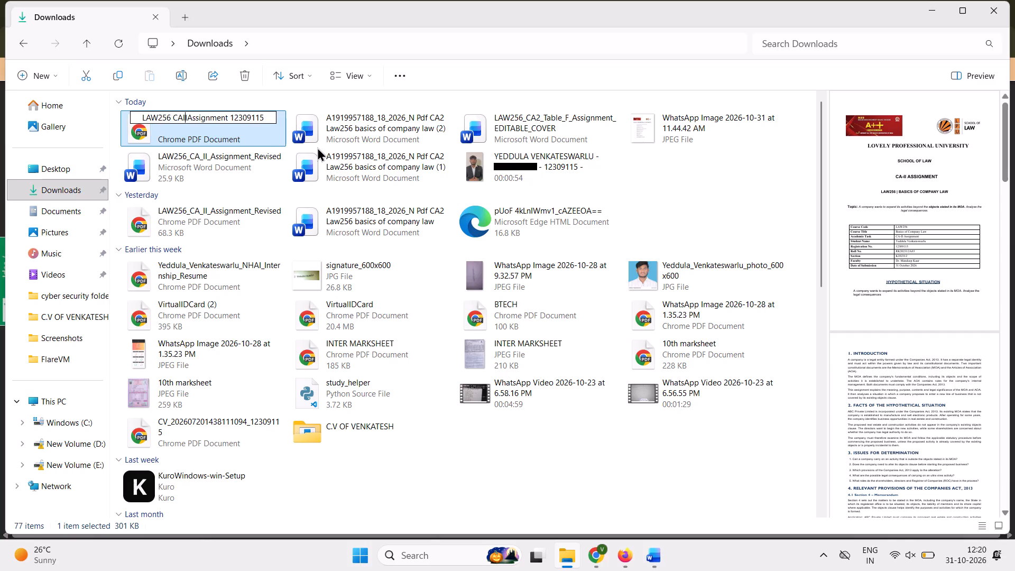
key(Right)
key(BackSpace)
key(BackSpace)
key(2)
key(space)
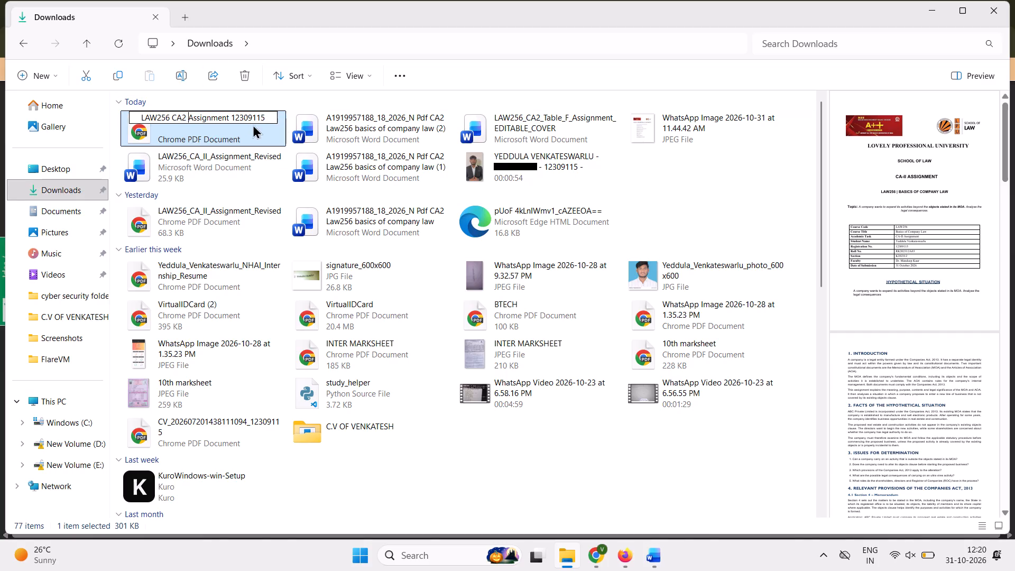
click(257, 204)
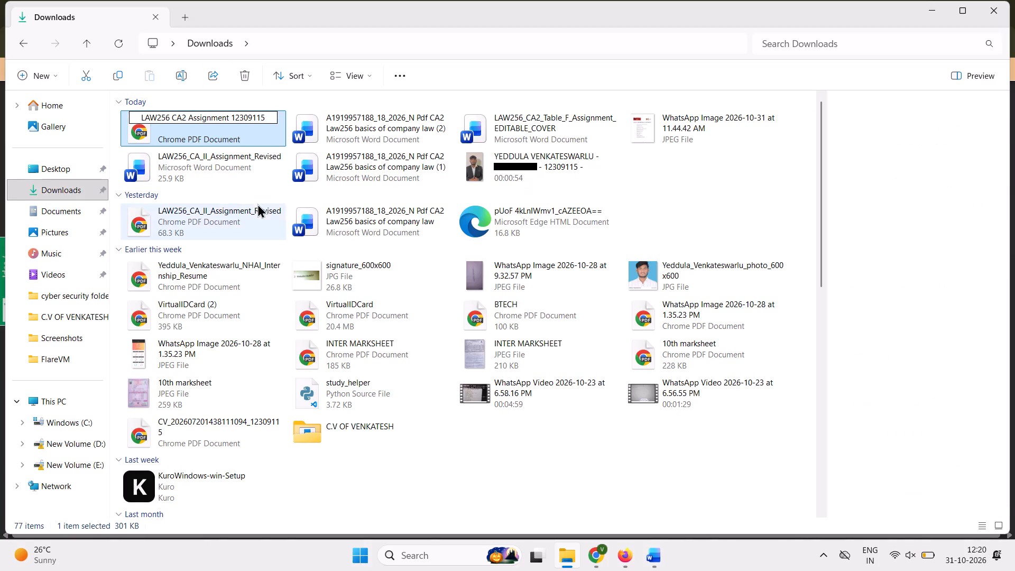
In Chrome, submit the renamed LAW256 CA2 Assignment PDF from Downloads for Assignment 2, leaving the remarks blank.
click(599, 559)
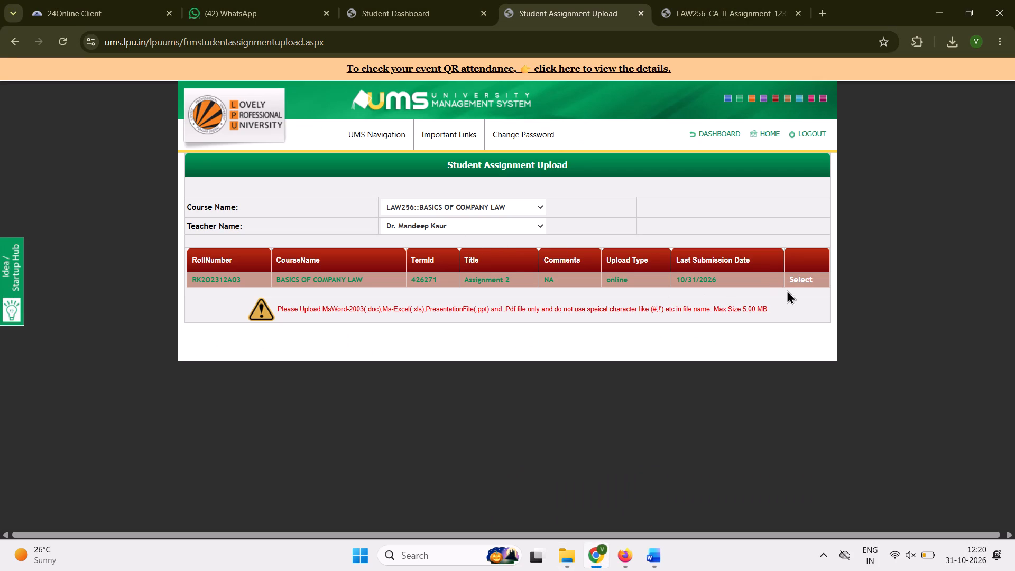
click(806, 277)
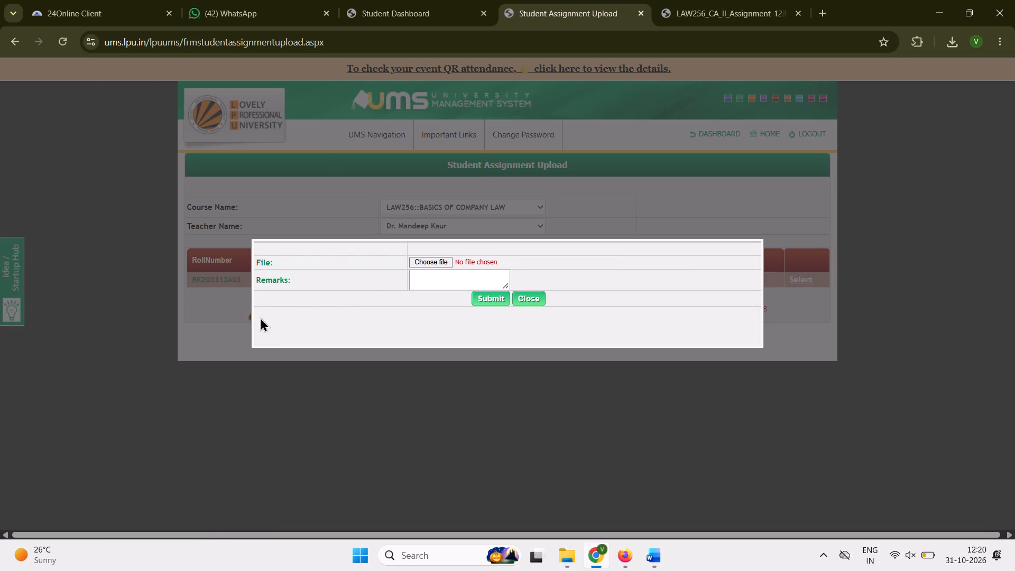
click(429, 262)
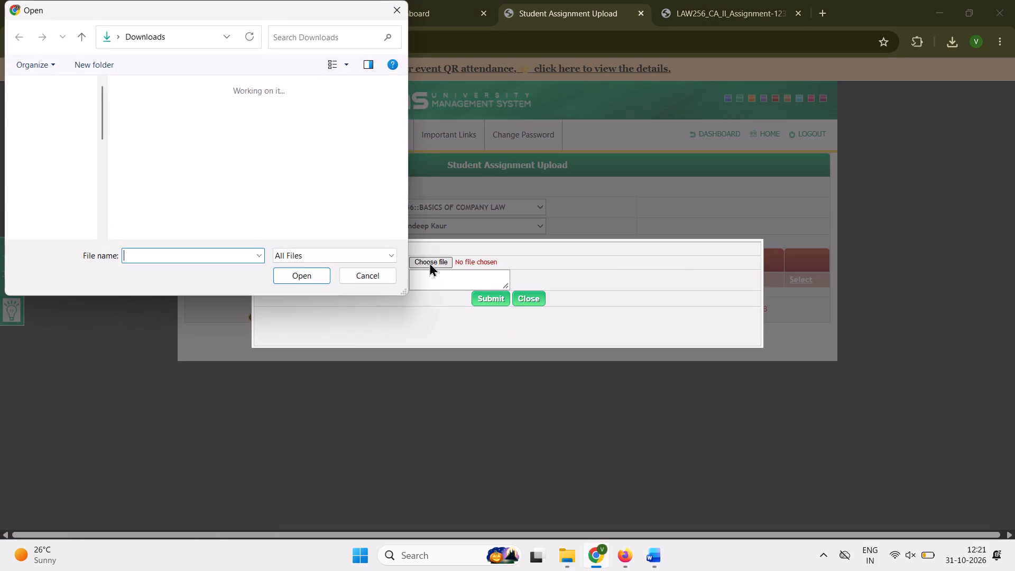
click(184, 109)
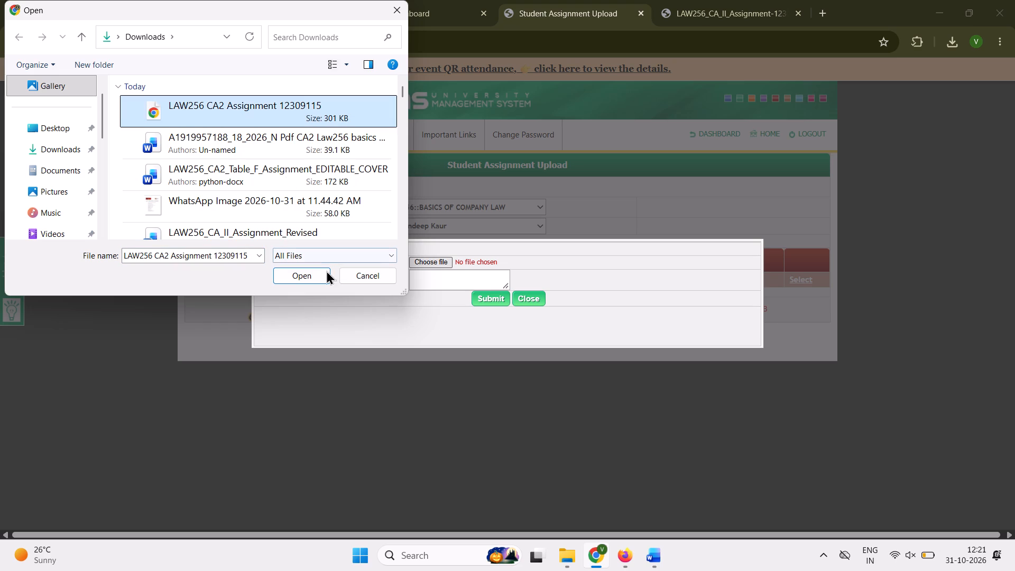
click(310, 272)
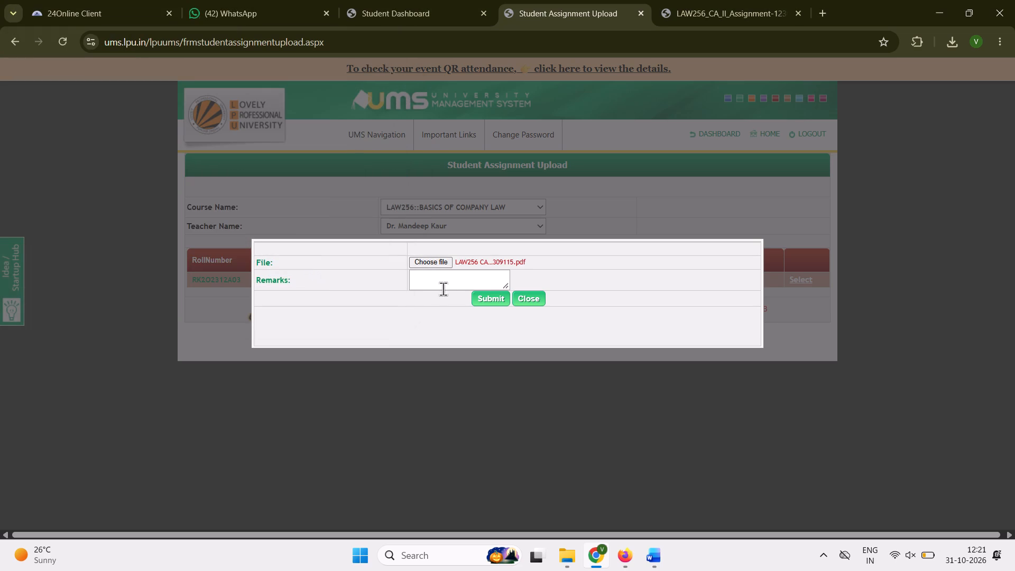
click(494, 301)
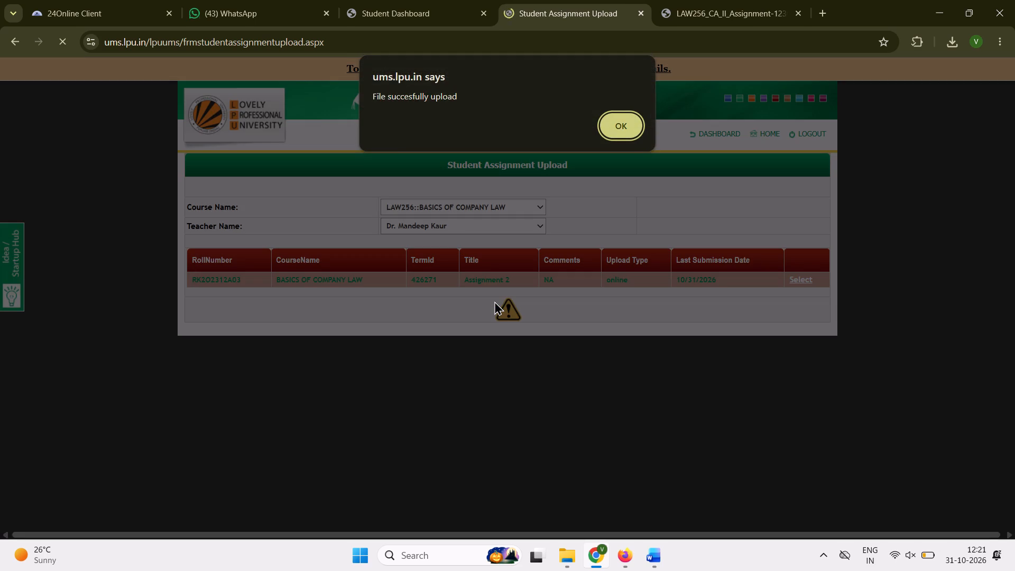
click(625, 124)
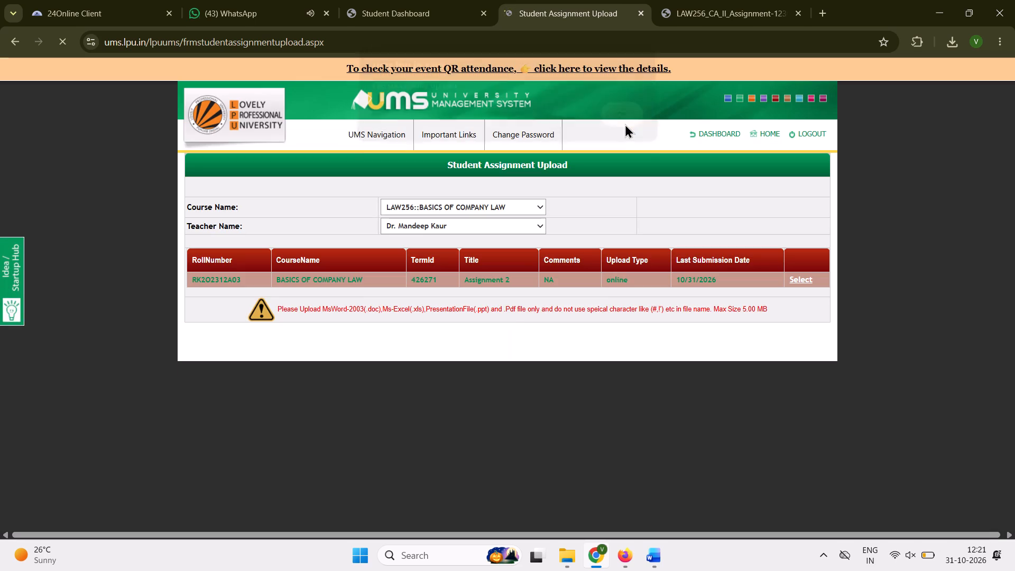
Check the Student Dashboard and upload pages, then reload and close the browser tab holding the PDF under its old name.
click(382, 2)
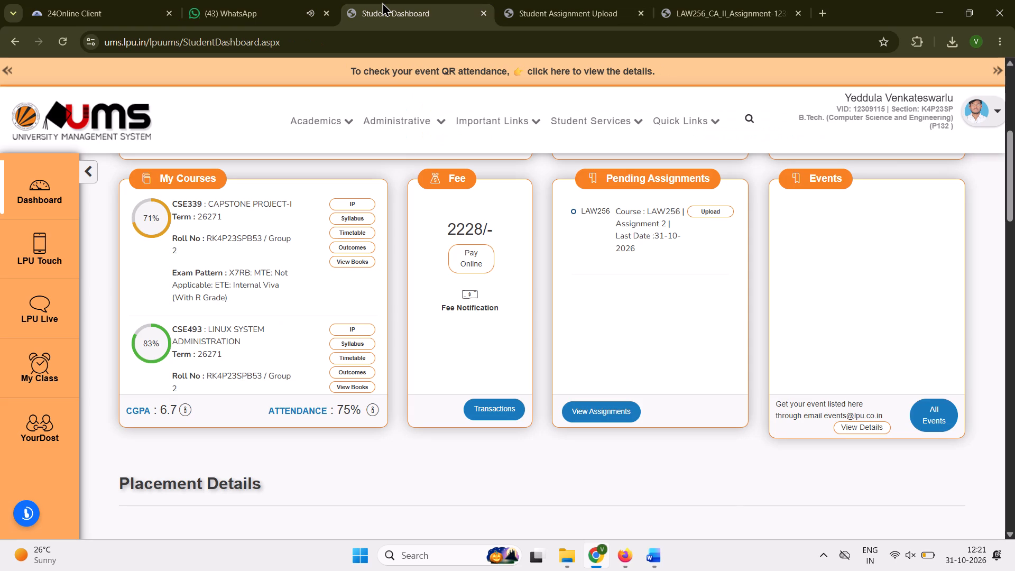
click(553, 6)
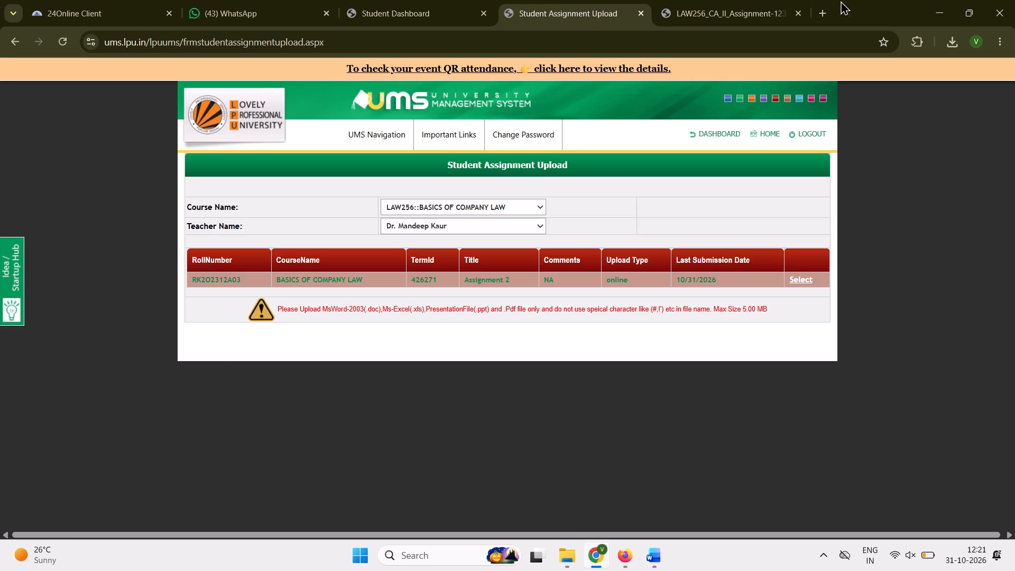
click(783, 0)
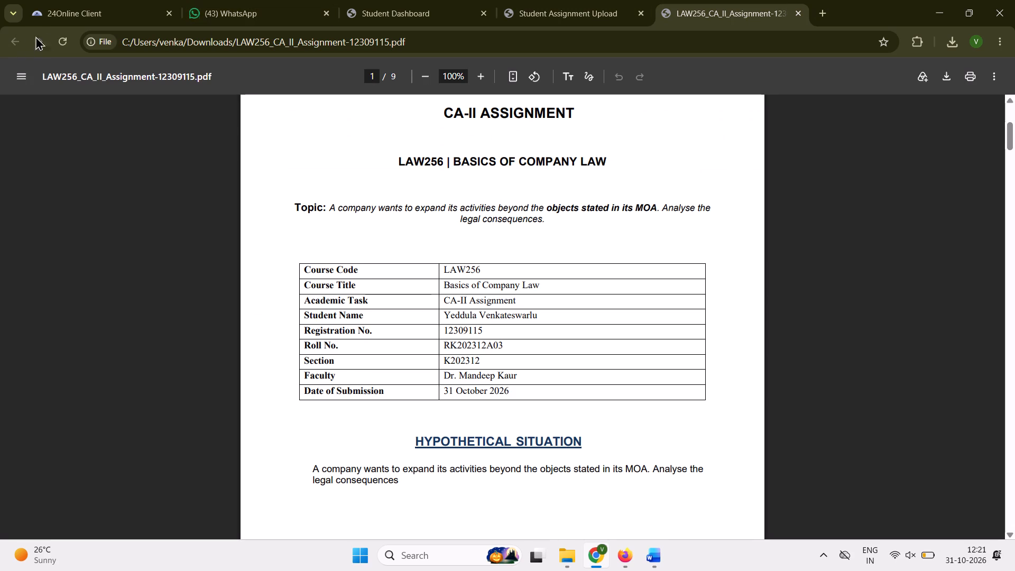
click(67, 39)
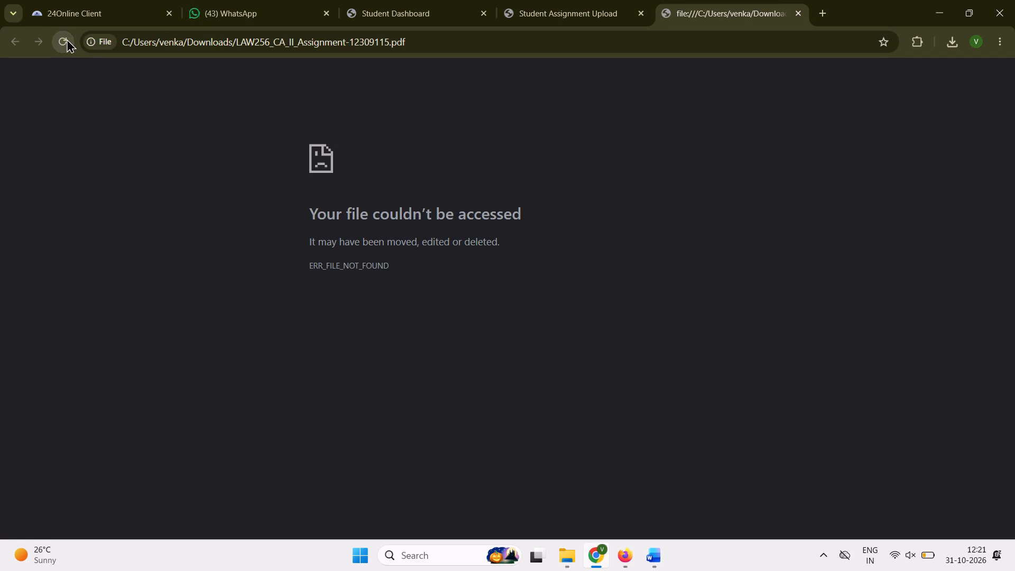
click(800, 12)
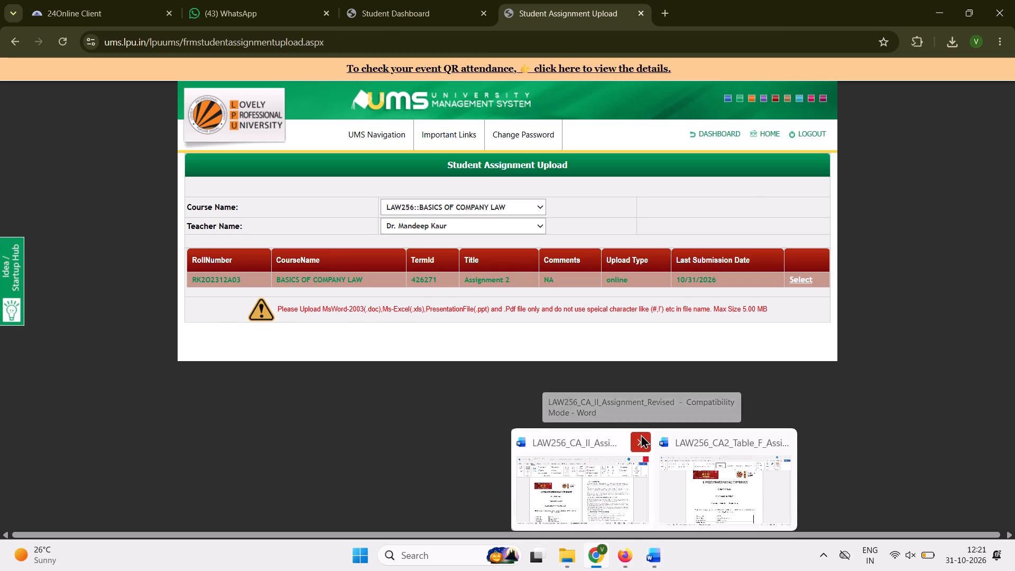
Close the LAW256_CA_II_Assignment_Revised Word document without saving its changes.
click(641, 434)
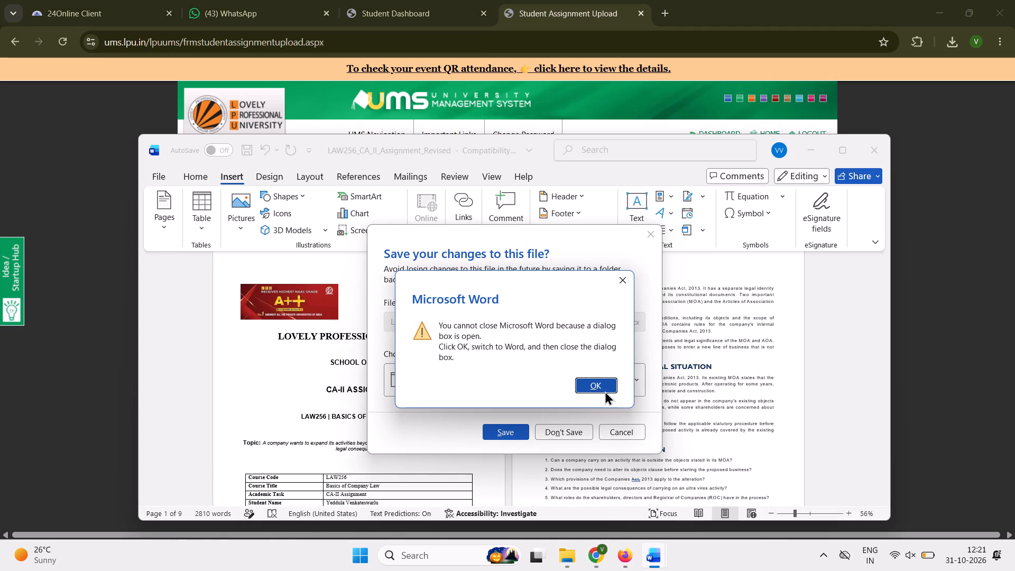
click(605, 391)
click(578, 429)
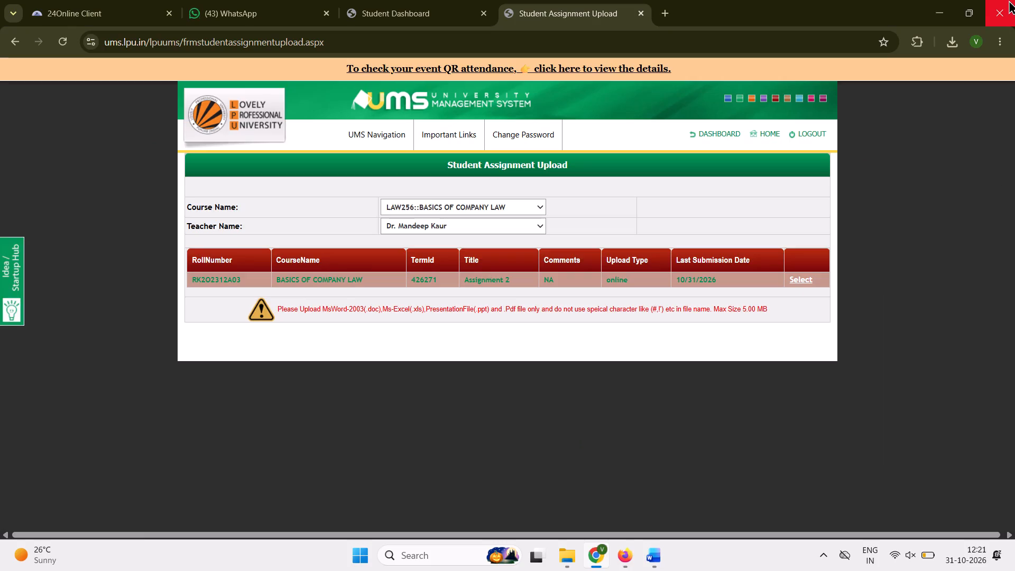
Close the remaining Chrome, File Explorer, Word and Firefox windows to clear the desktop.
click(1009, 0)
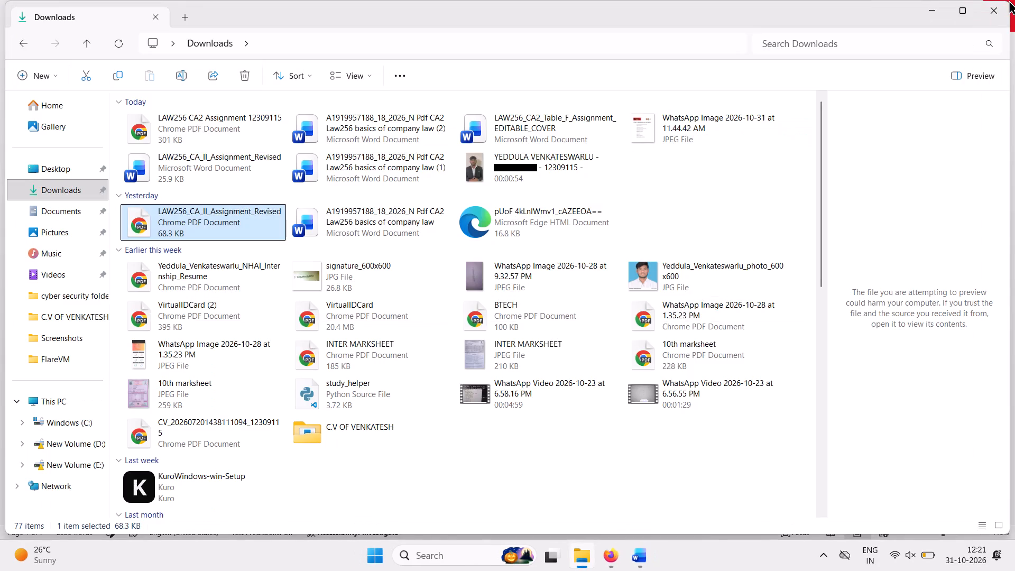
key(alt+F4)
key(alt+F4)
key(alt+F4)
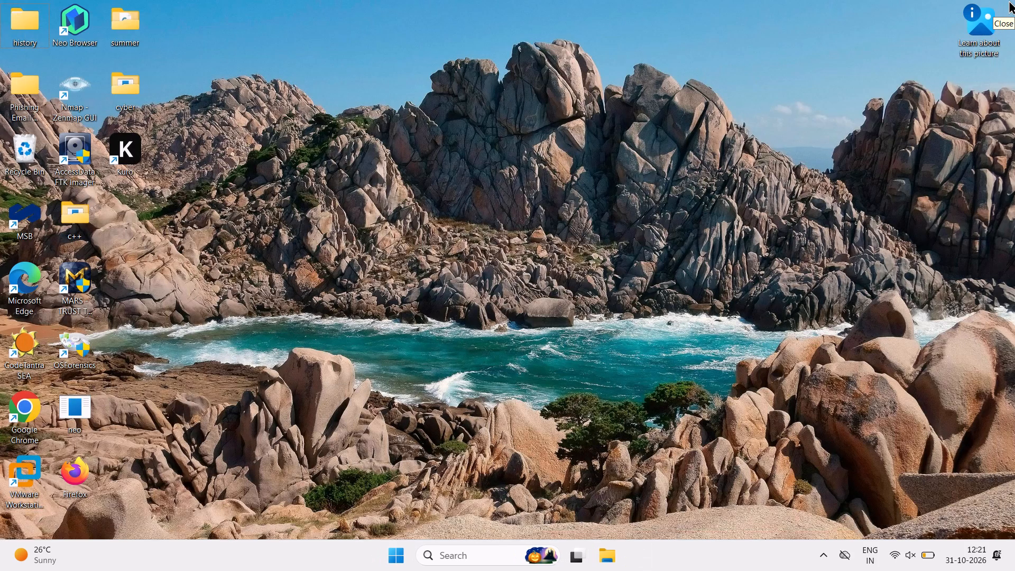
Request a Windows shutdown from the empty desktop and accept the default choice.
key(alt+F4)
key(Return)
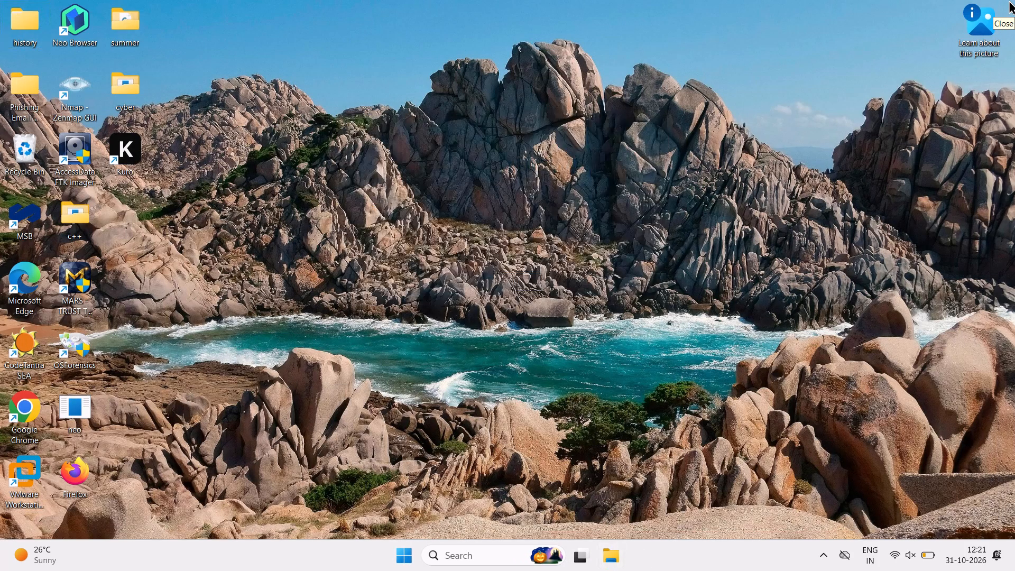